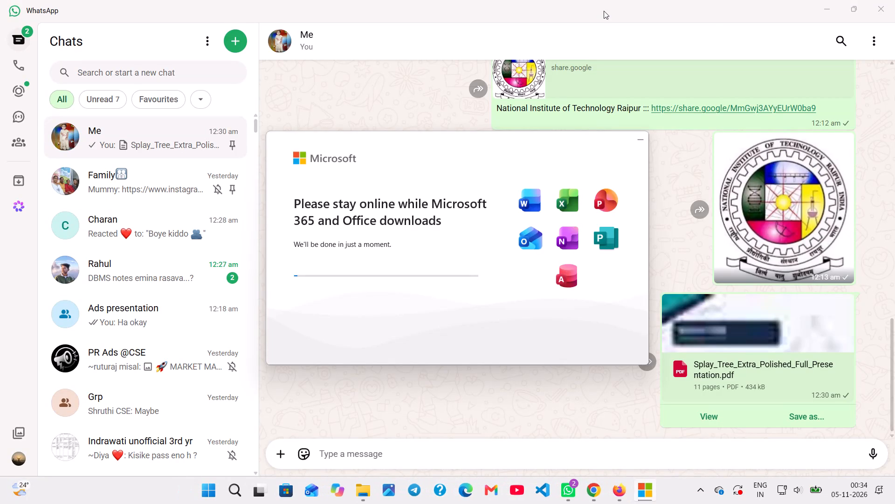
Try to minimize the Microsoft 365 and Office download progress window covering the chat.
left_click(637, 144)
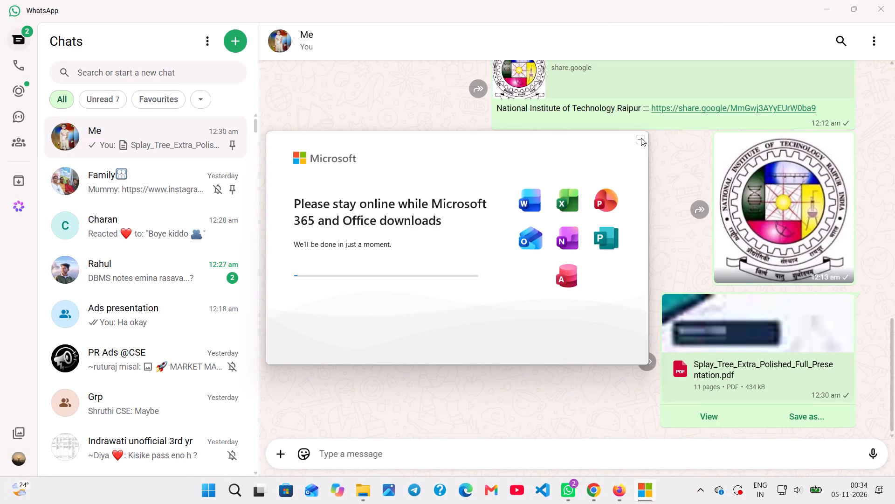
left_click(641, 138)
left_click(641, 138)
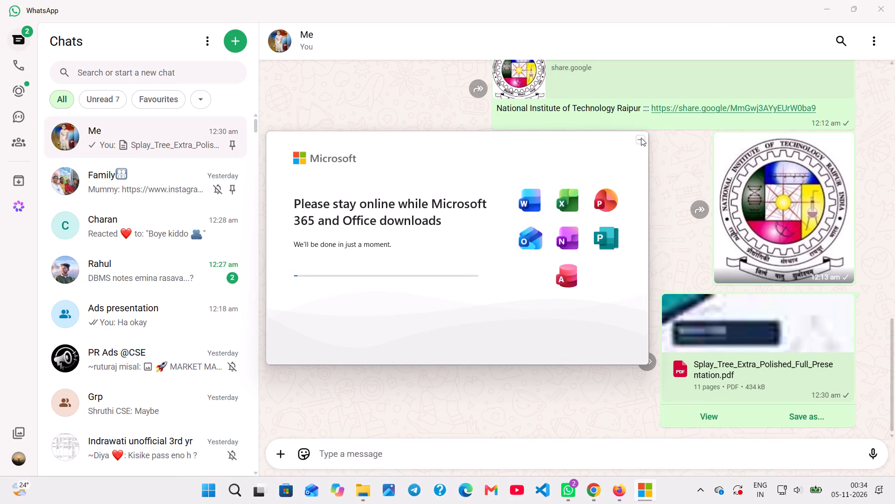
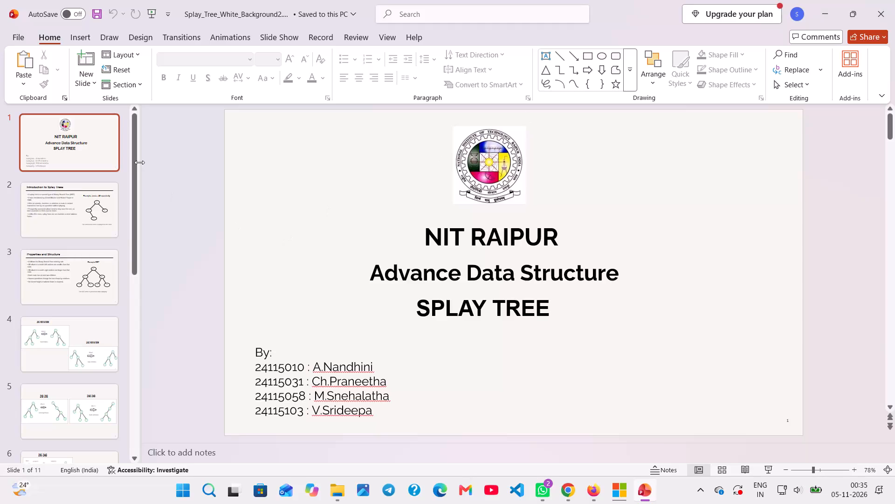
Look through the recent presentations and the OneDrive, This PC Downloads and Shared with Me locations for a presentation to open.
left_click(17, 35)
left_click(21, 91)
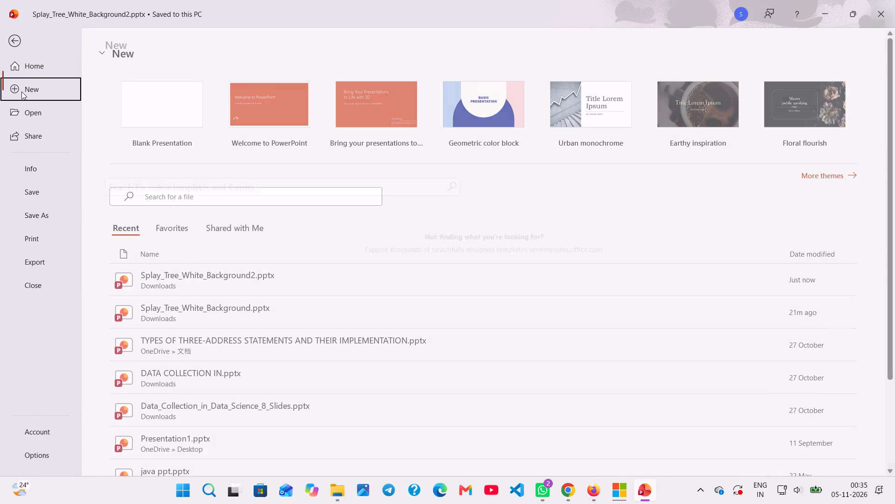
left_click(40, 66)
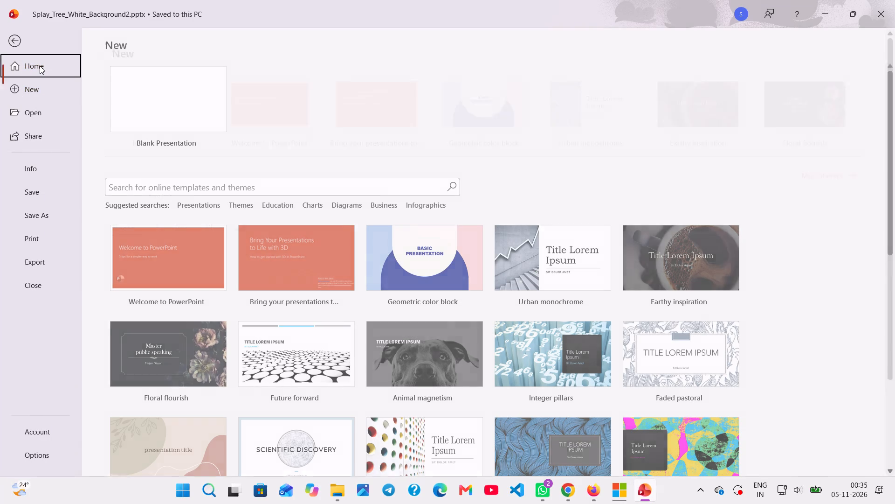
scroll(213, 277, "down", 2)
scroll(213, 277, "up", 5)
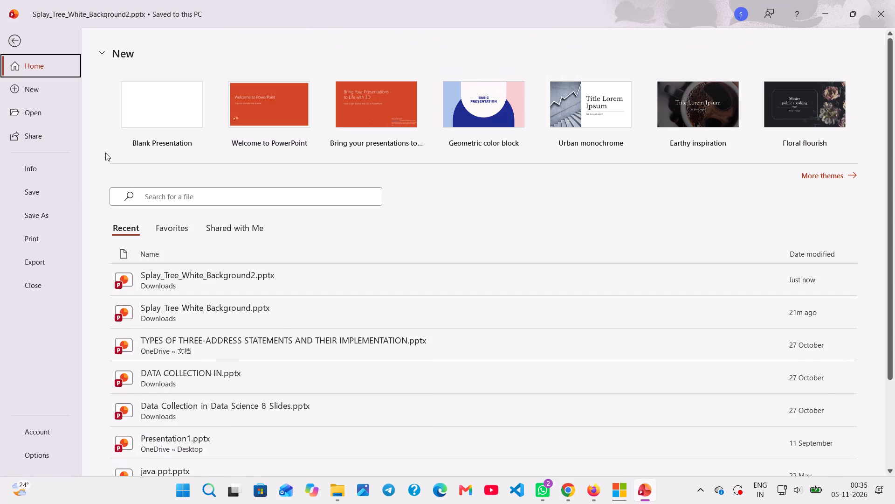
left_click(31, 109)
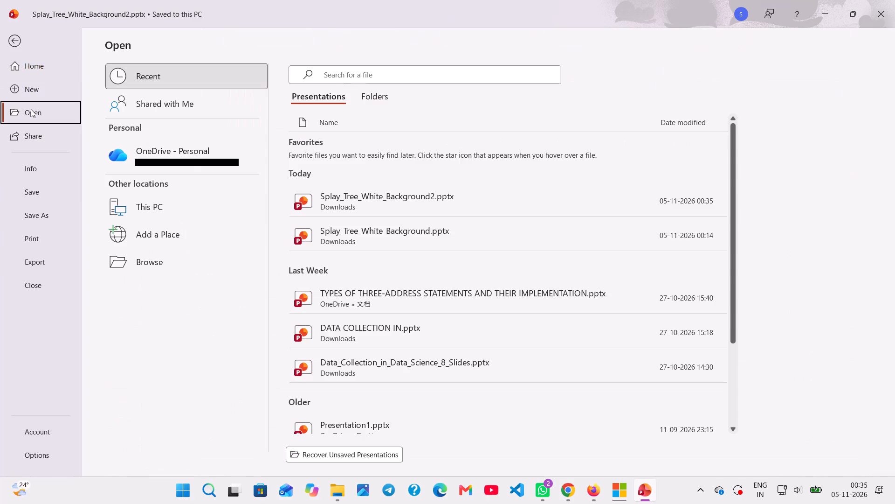
left_click(358, 93)
left_click(200, 157)
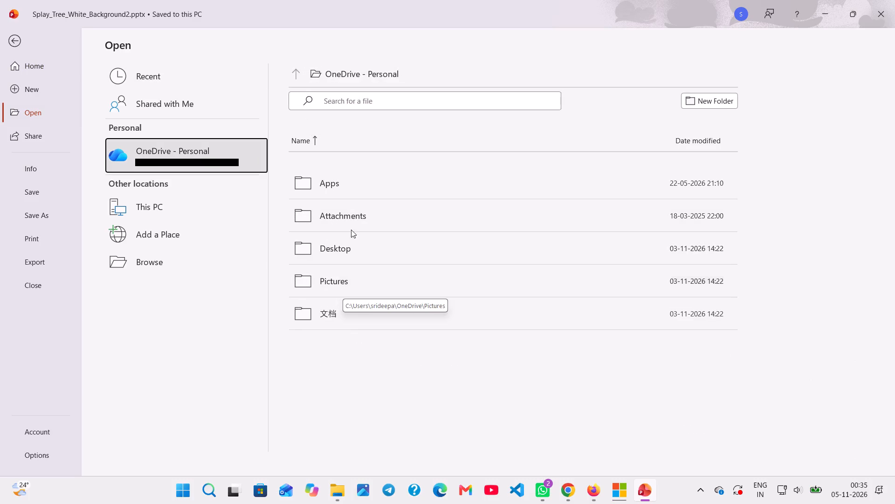
left_click(193, 200)
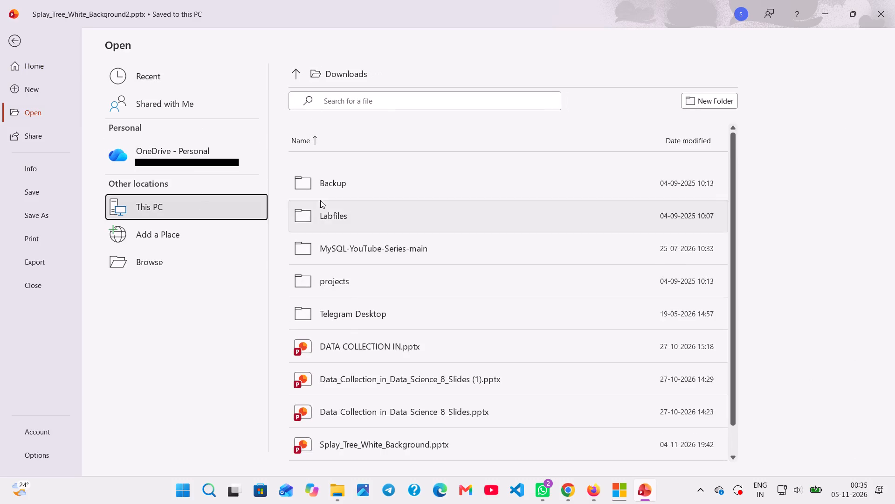
scroll(320, 200, "down", 1)
left_click(194, 140)
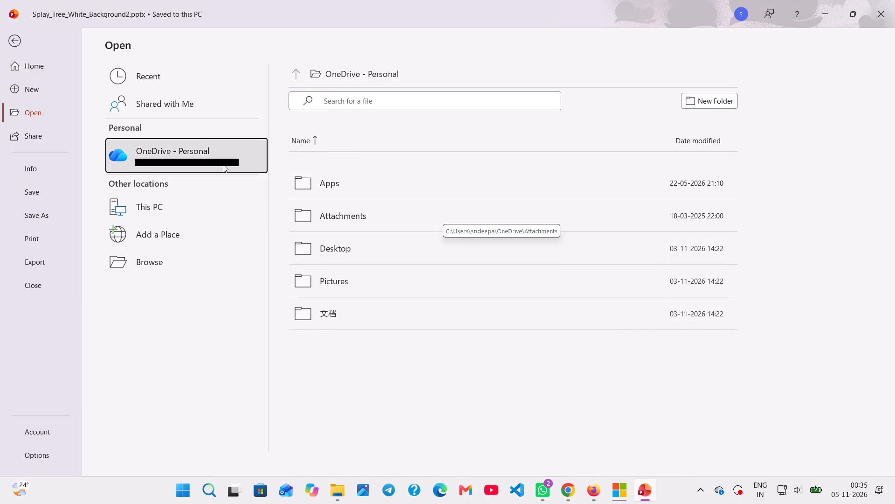
left_click(386, 104)
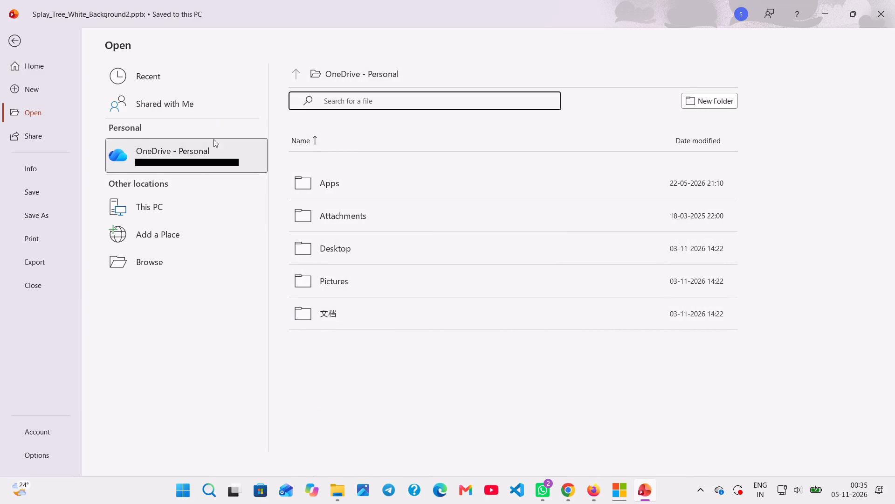
left_click(190, 203)
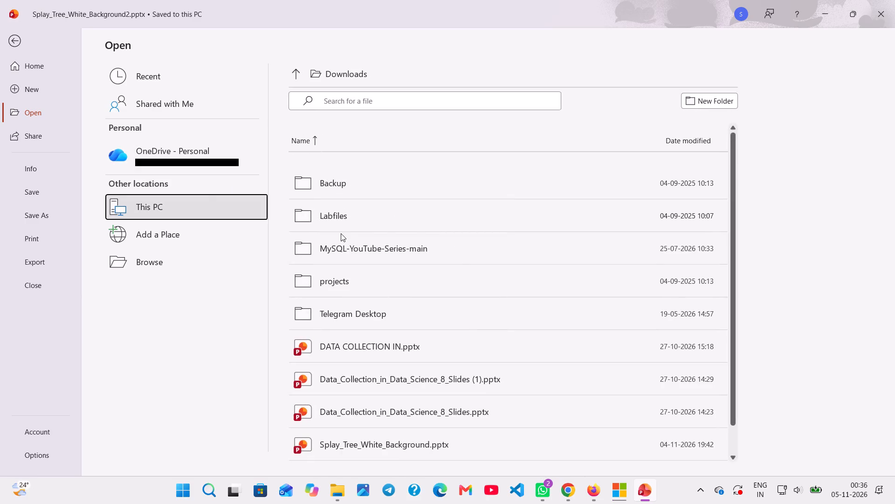
scroll(341, 233, "down", 4)
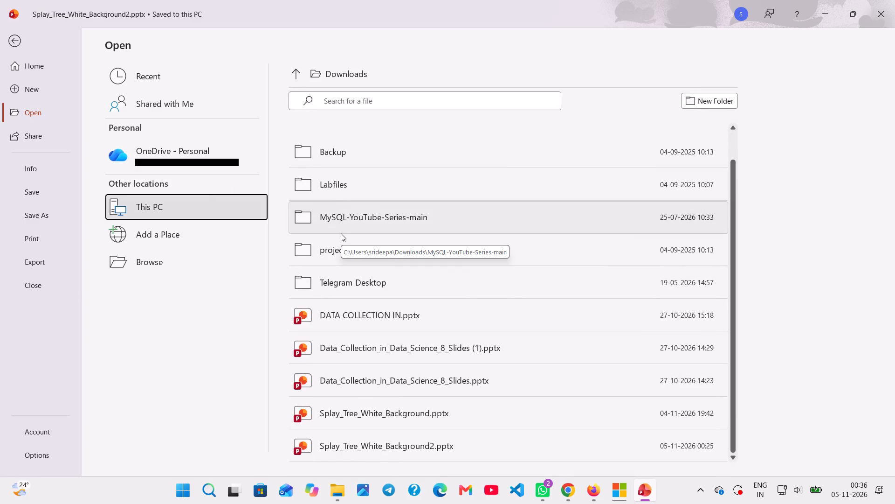
scroll(341, 233, "up", 3)
left_click(172, 106)
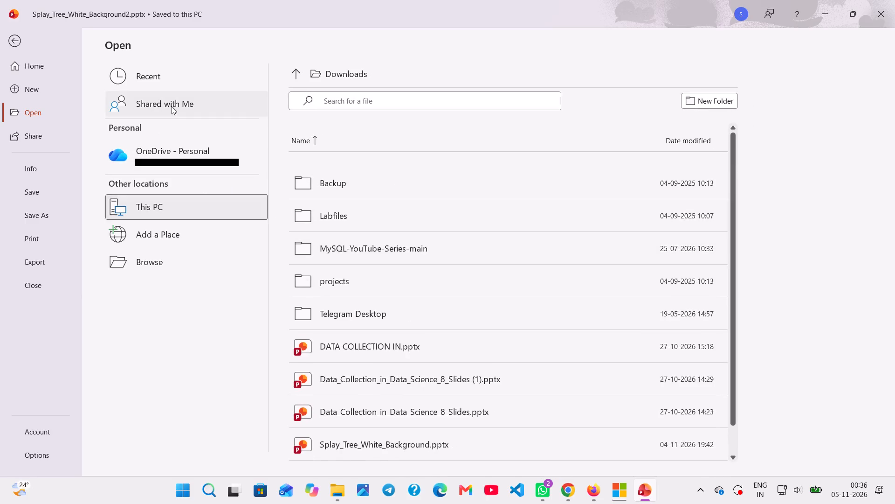
left_click(161, 157)
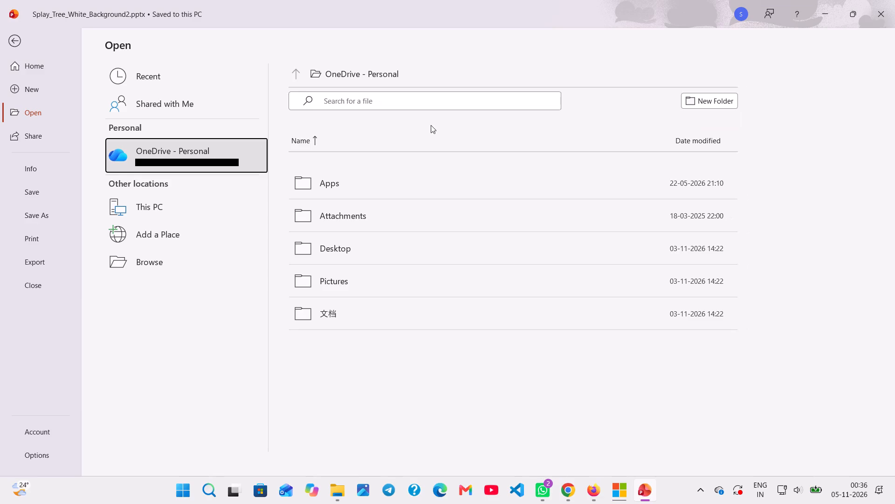
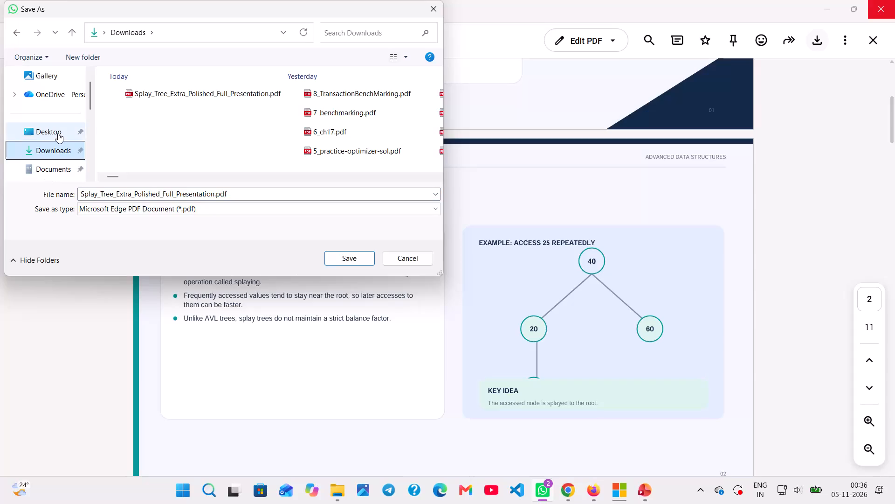
Save the splay tree PDF from WhatsApp to the Desktop folder, keeping the name Splay_Tree_Extra_Polished_Full_Presentation.pdf.
left_click(58, 133)
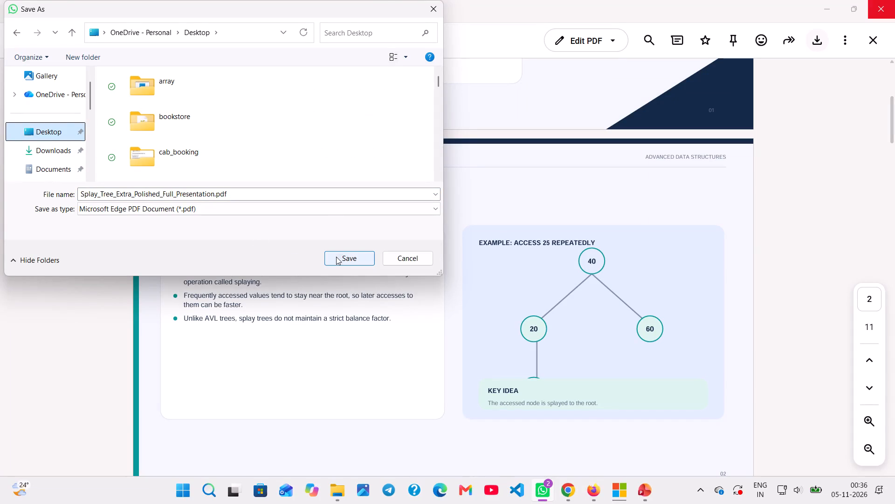
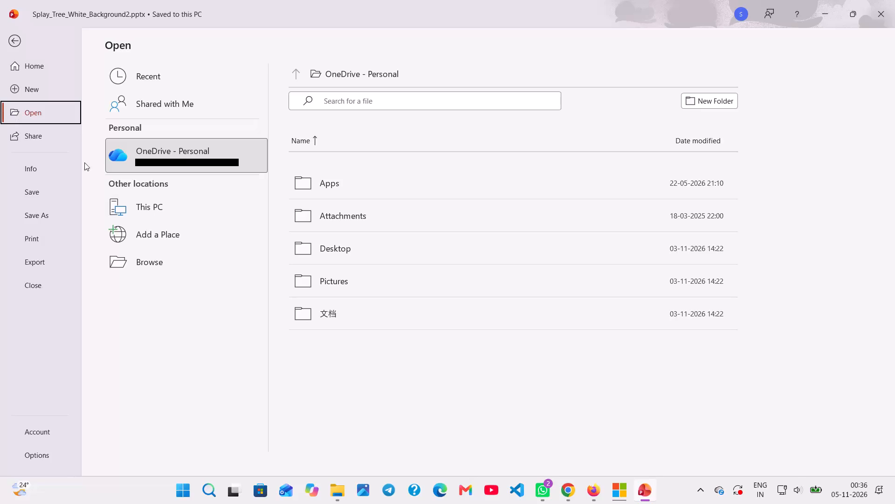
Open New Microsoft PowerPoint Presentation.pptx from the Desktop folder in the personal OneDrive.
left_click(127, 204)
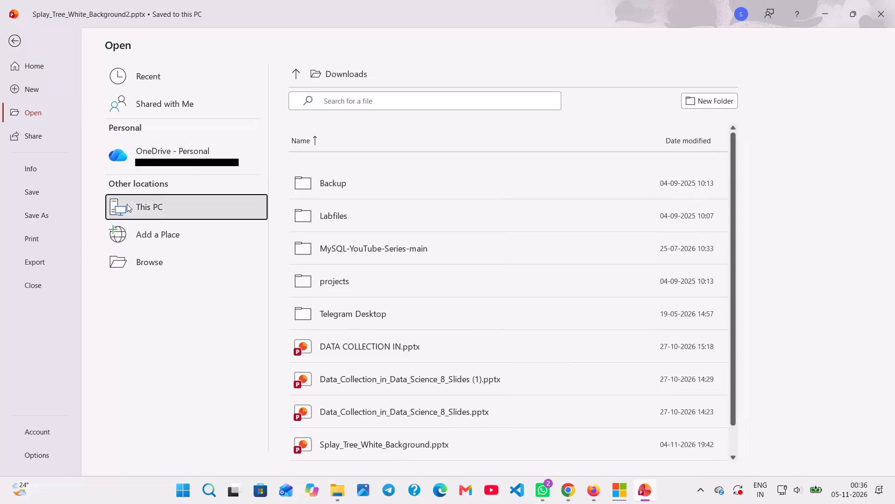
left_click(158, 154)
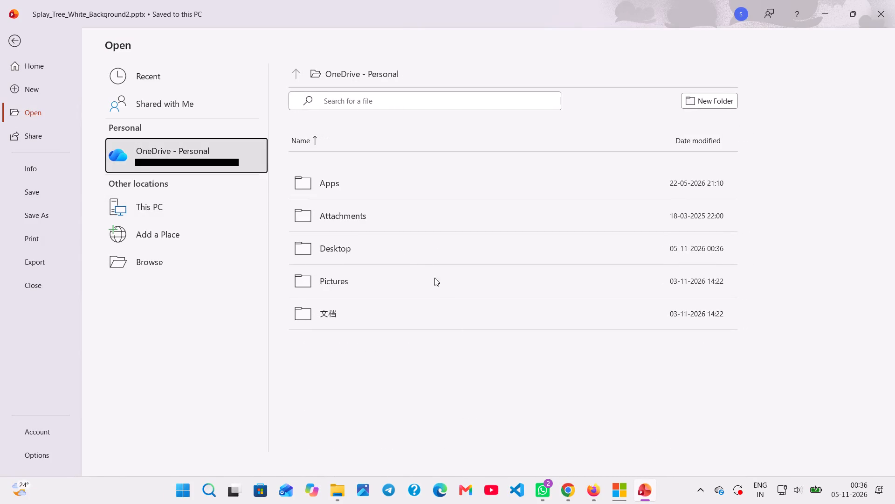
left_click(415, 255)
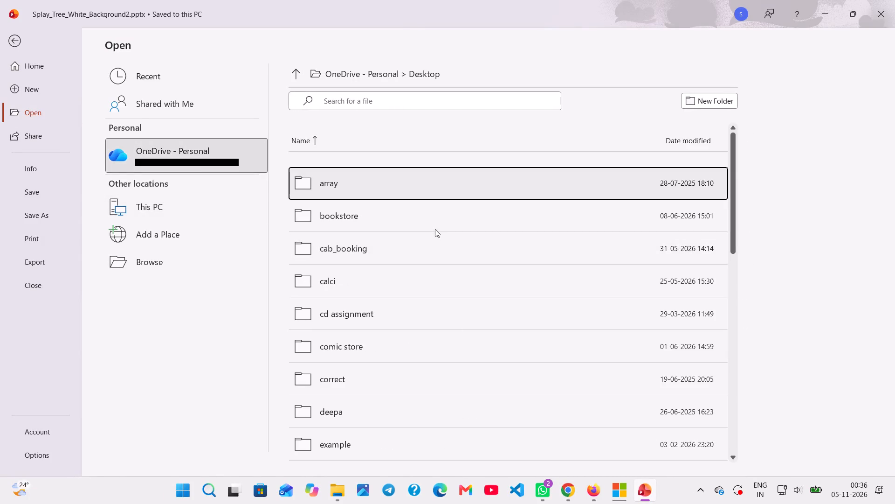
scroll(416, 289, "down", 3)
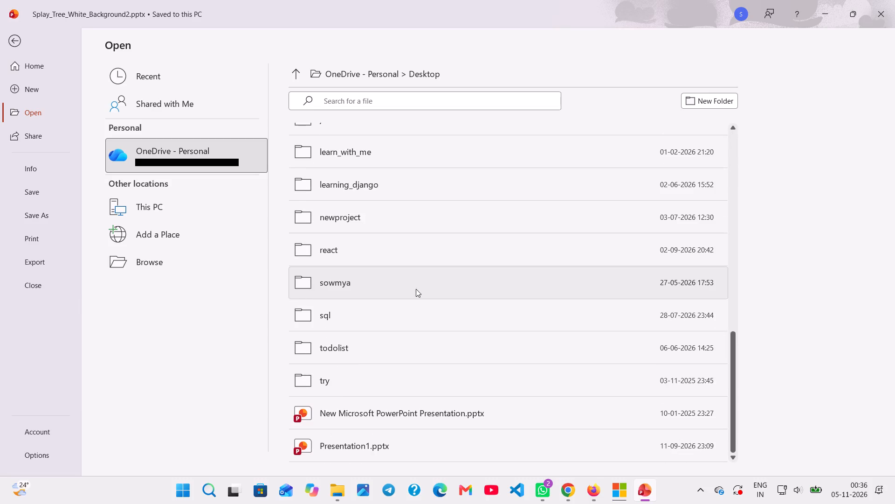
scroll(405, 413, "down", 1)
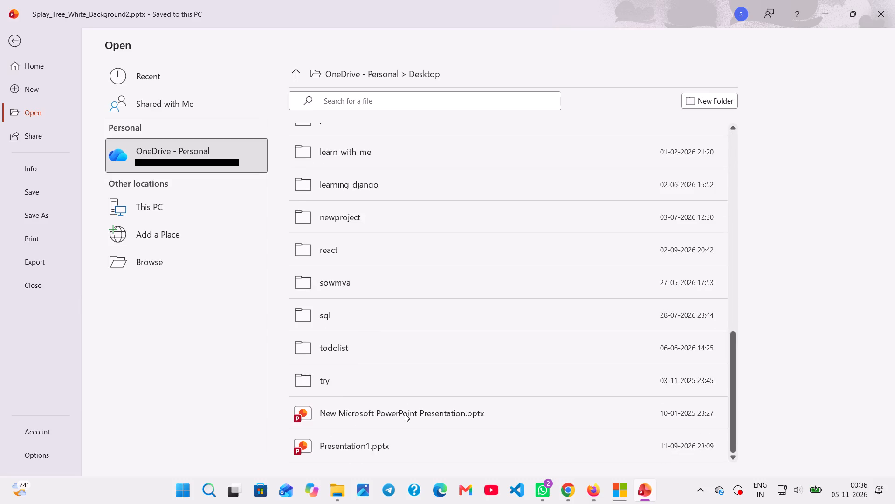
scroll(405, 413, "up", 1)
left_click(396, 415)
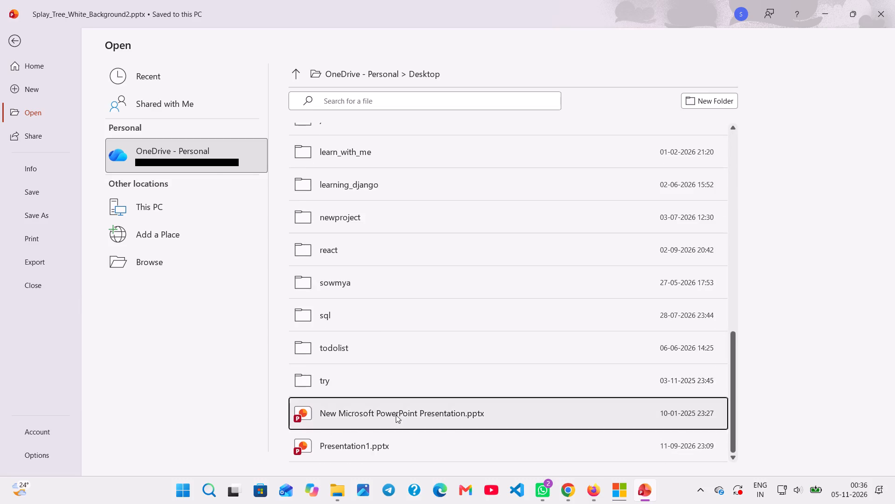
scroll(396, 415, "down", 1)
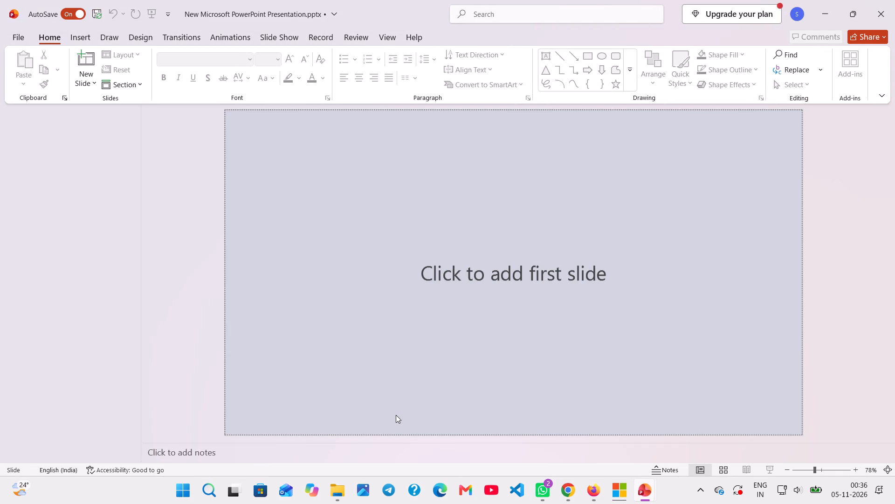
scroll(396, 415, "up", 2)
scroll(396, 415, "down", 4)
Look through the files available to open in the OneDrive Desktop folder for the saved splay tree presentation.
left_click(16, 34)
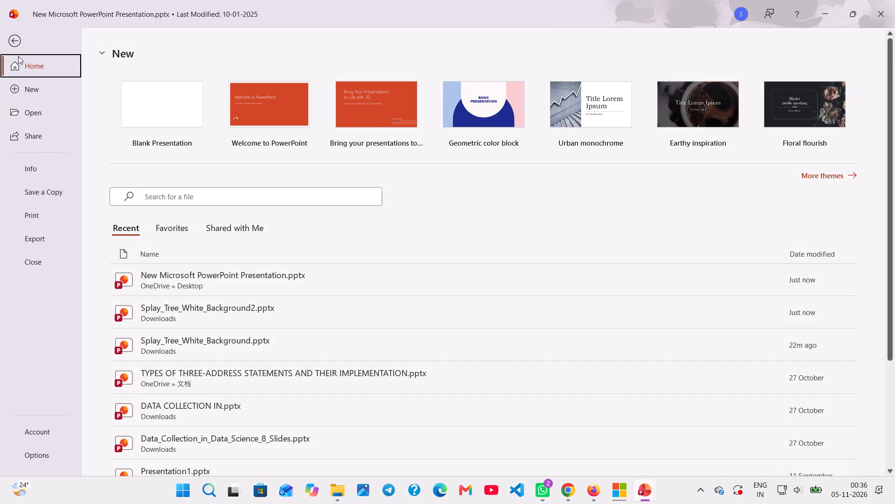
left_click(20, 115)
scroll(272, 246, "down", 2)
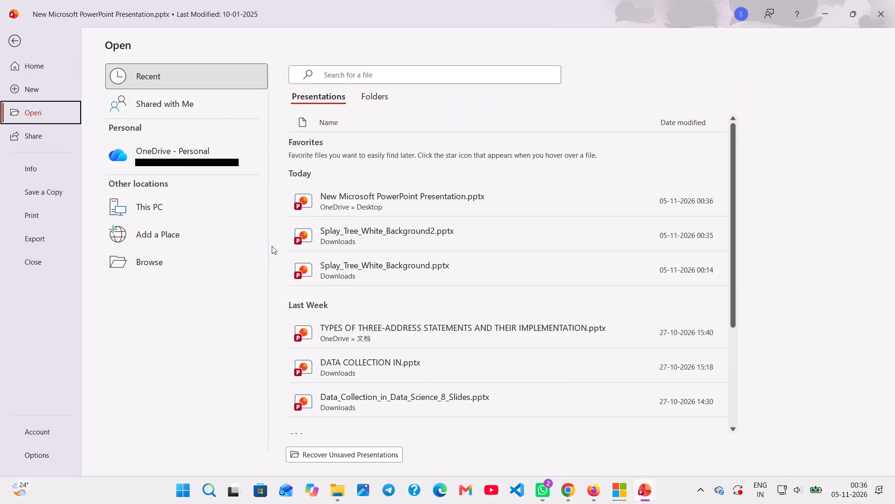
scroll(272, 246, "down", 4)
left_click(188, 203)
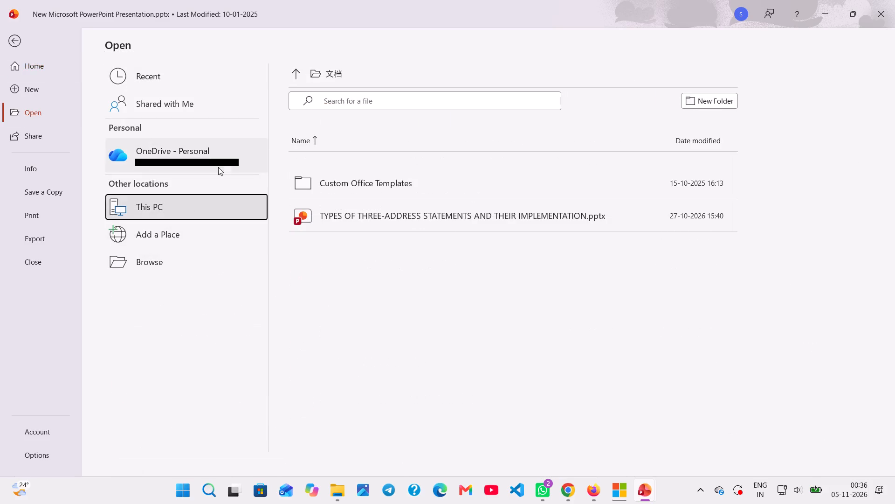
left_click(204, 152)
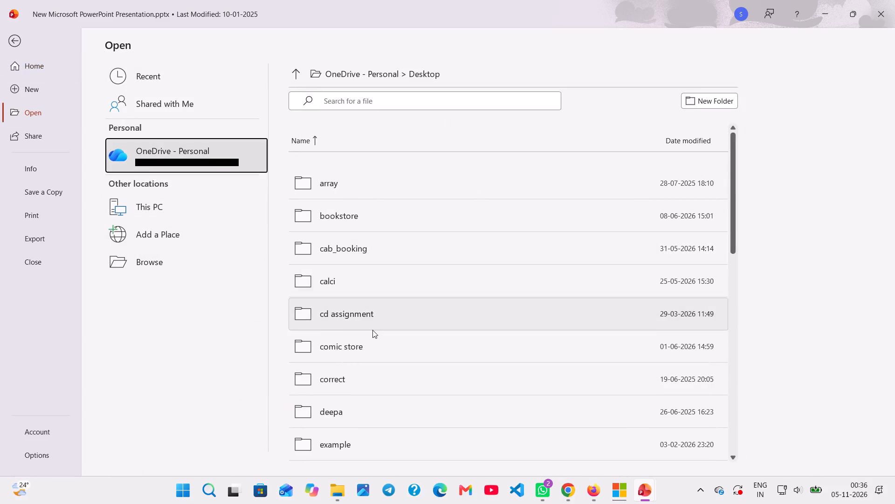
scroll(372, 330, "down", 4)
scroll(376, 376, "down", 2)
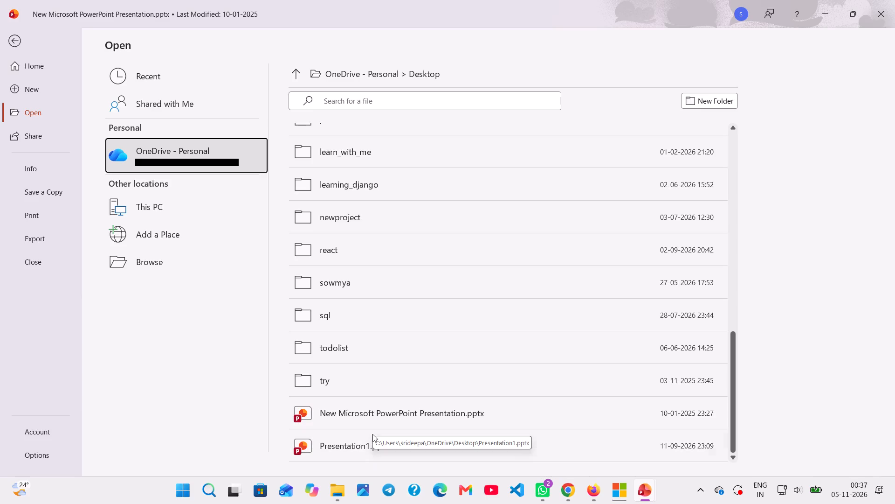
scroll(401, 306, "up", 1)
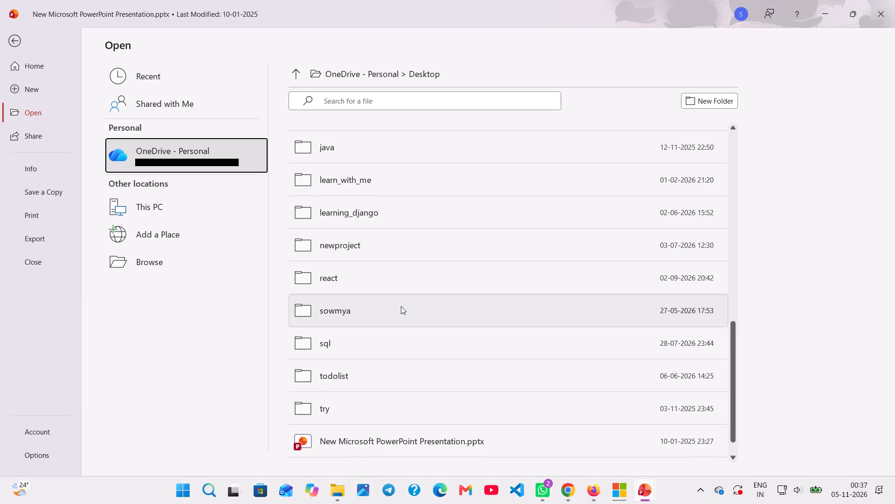
scroll(401, 306, "up", 10)
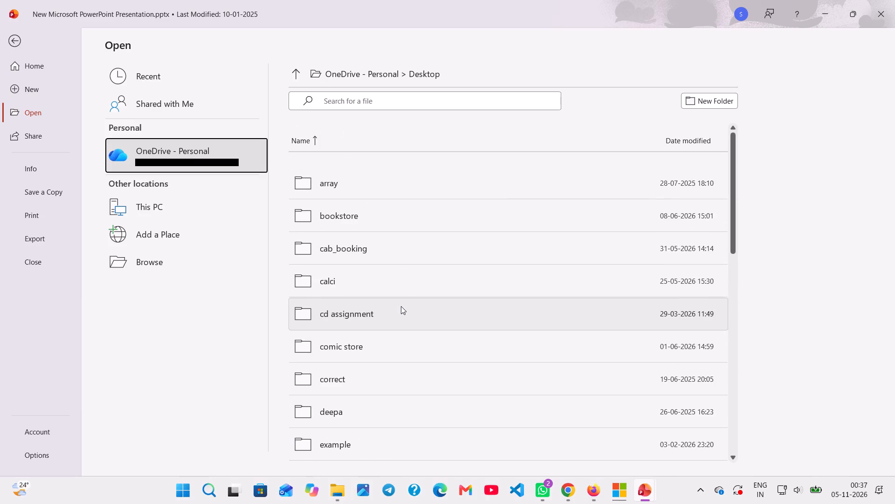
scroll(401, 306, "down", 3)
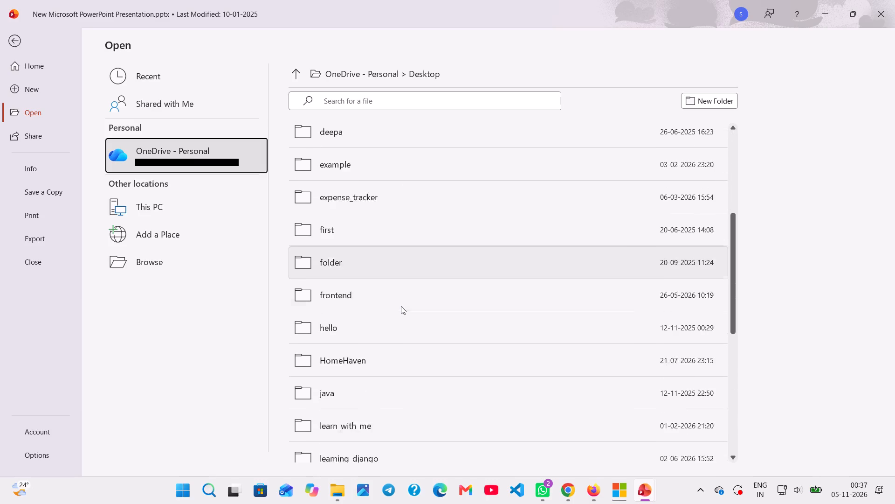
scroll(401, 306, "down", 3)
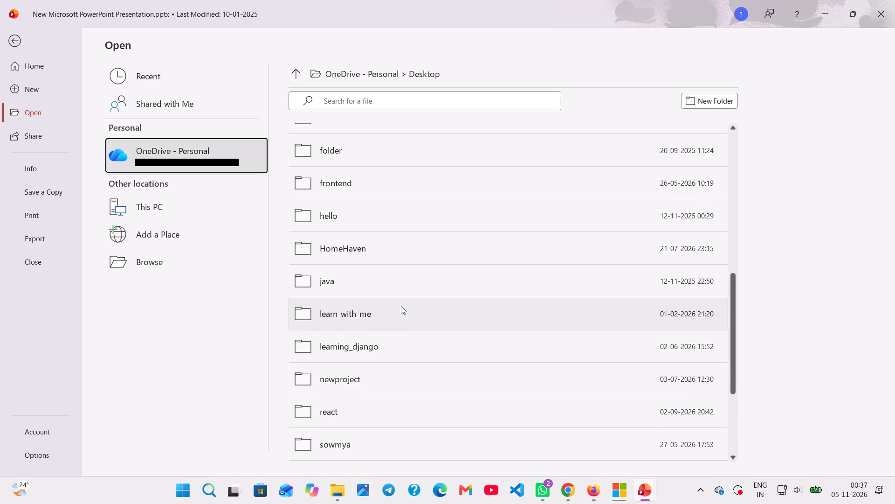
scroll(401, 306, "down", 3)
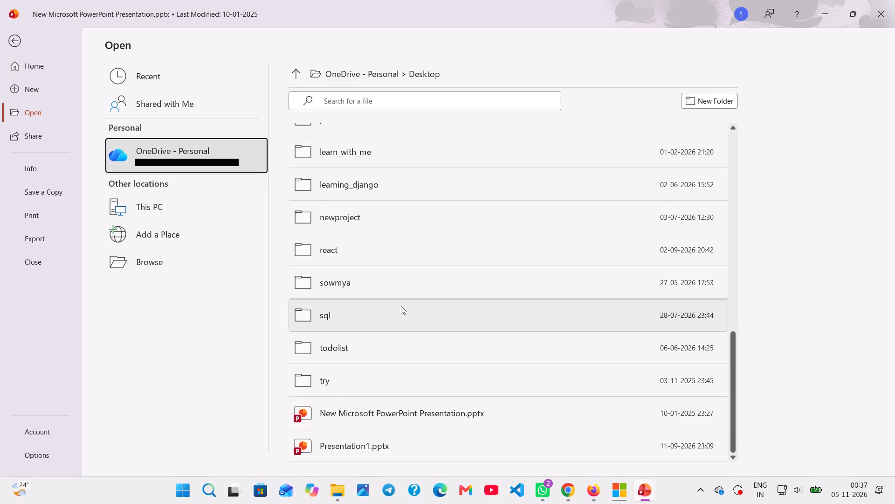
scroll(401, 306, "down", 2)
scroll(396, 361, "down", 5)
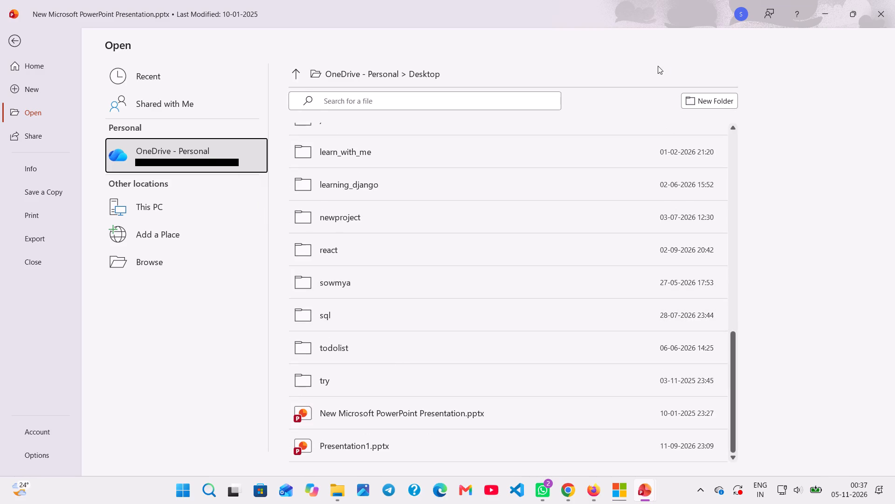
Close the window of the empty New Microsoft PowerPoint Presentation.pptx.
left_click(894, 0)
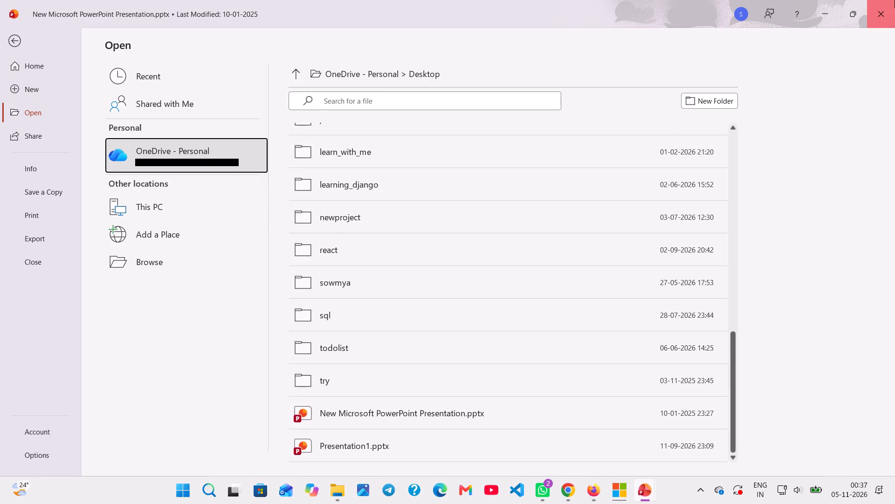
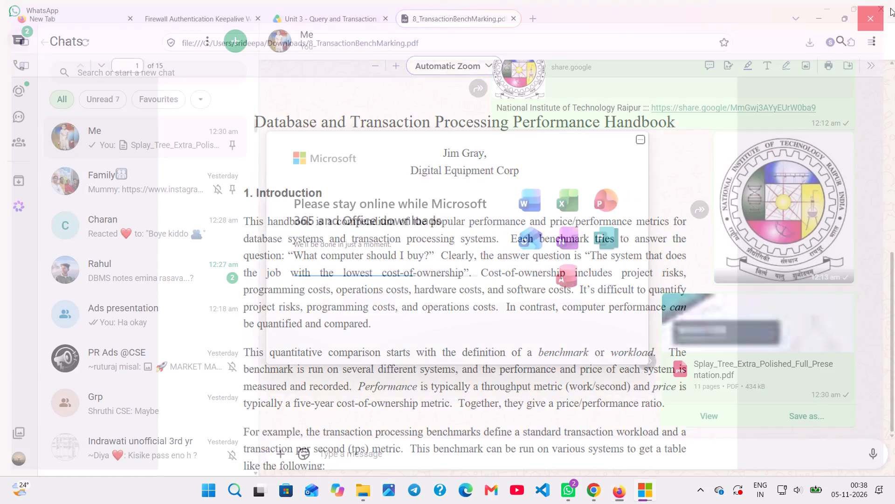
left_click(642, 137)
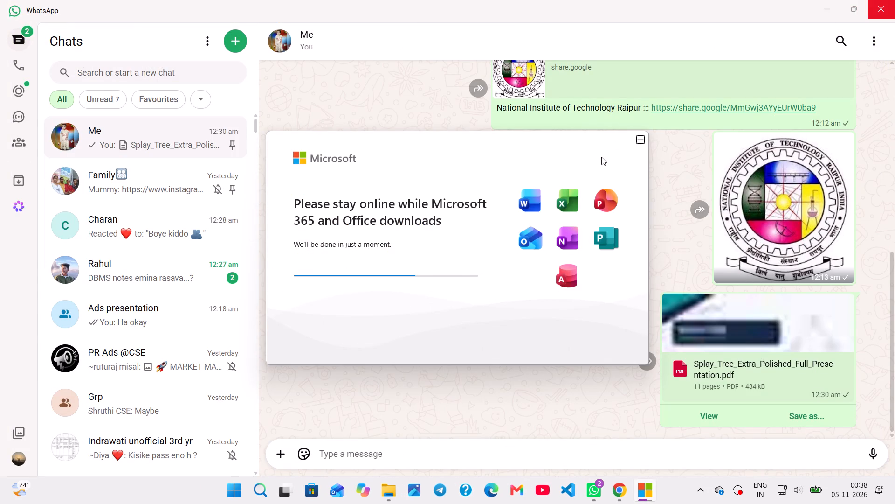
Launch PowerPoint to its Home screen with the new presentation templates and recent files.
left_click(232, 499)
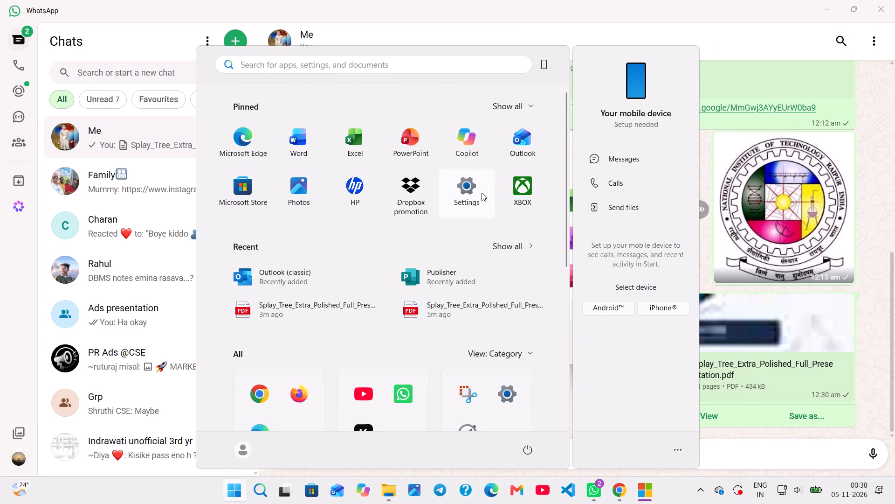
left_click(412, 151)
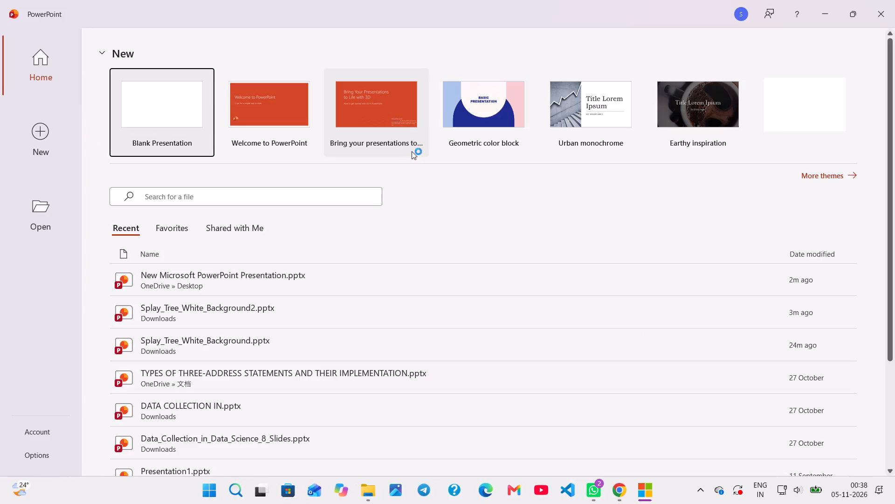
Browse the Desktop, Downloads and personal OneDrive folders in the file-opening dialog for the saved splay tree presentation.
left_click(36, 220)
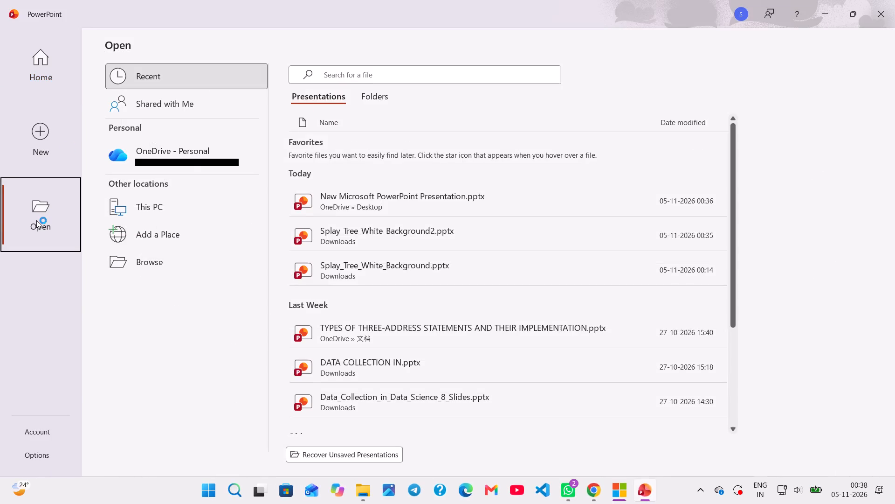
left_click(126, 263)
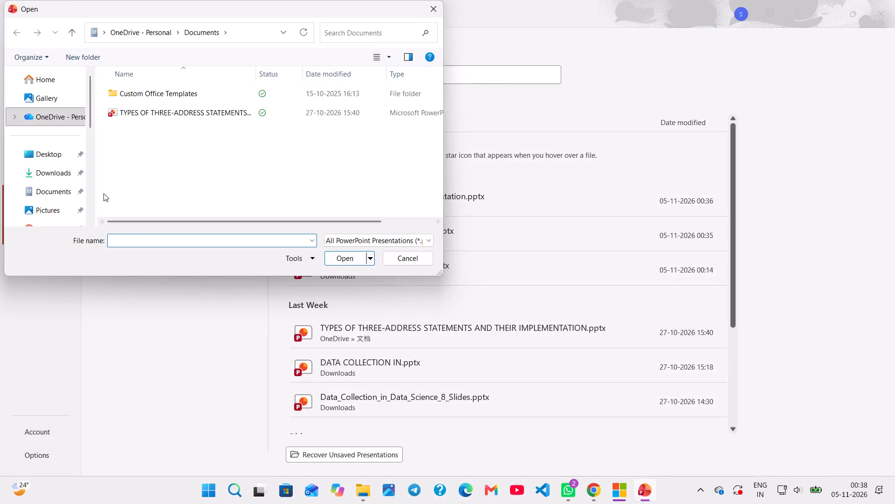
left_click(65, 155)
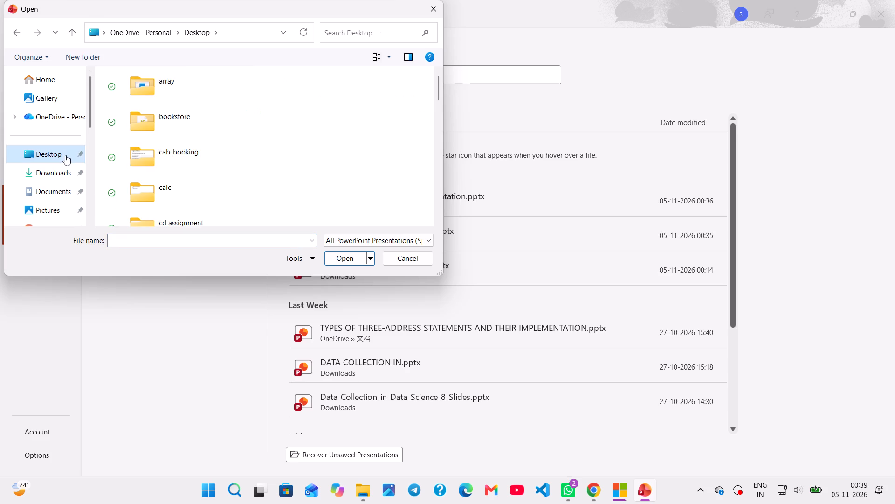
scroll(174, 142, "down", 2)
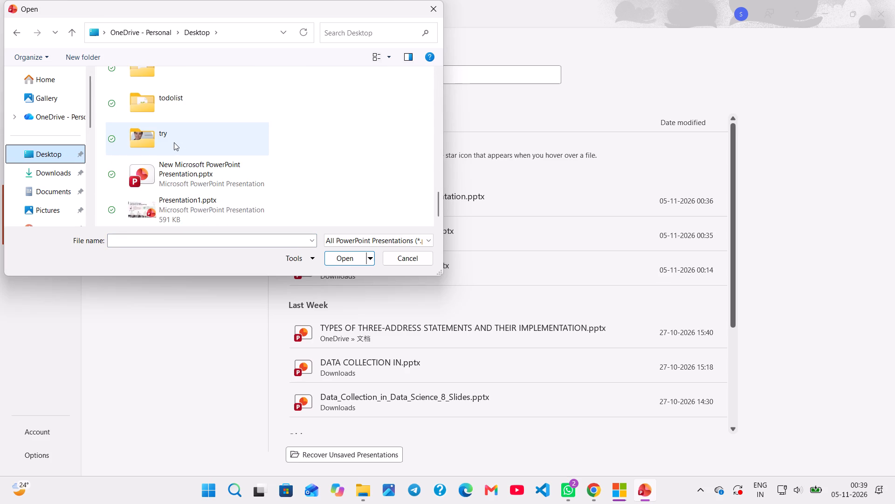
scroll(170, 168, "up", 1)
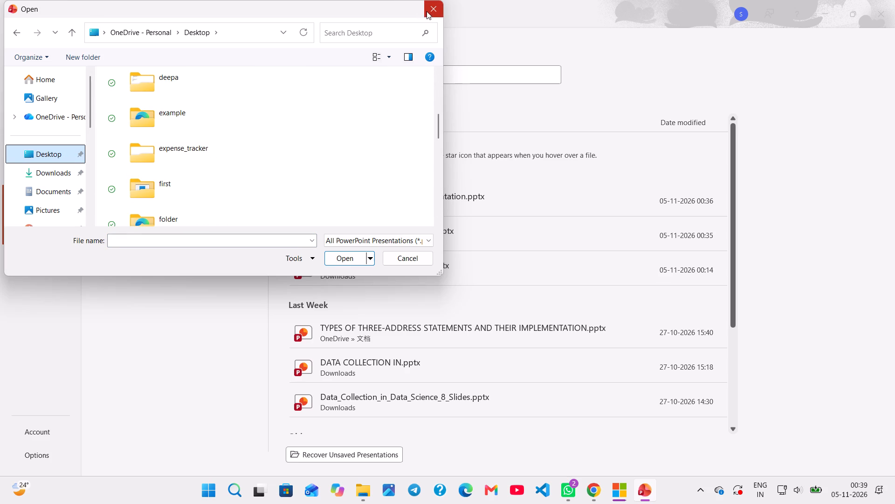
left_click(41, 171)
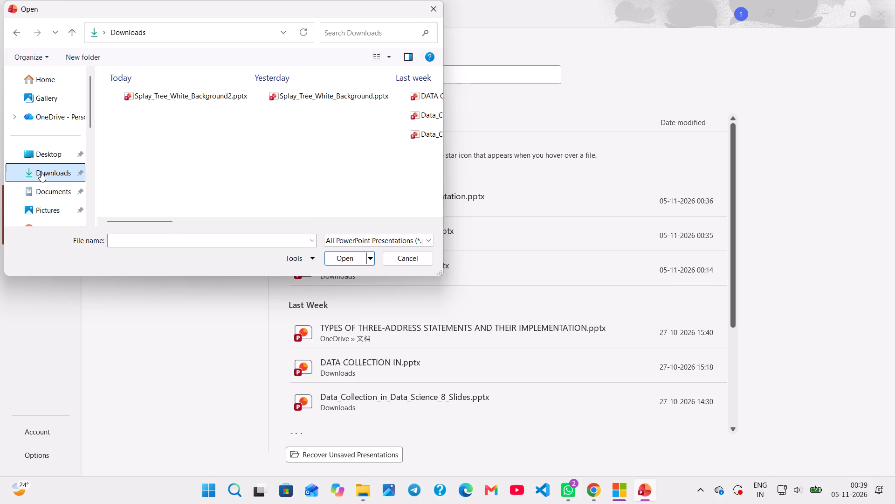
left_click(65, 122)
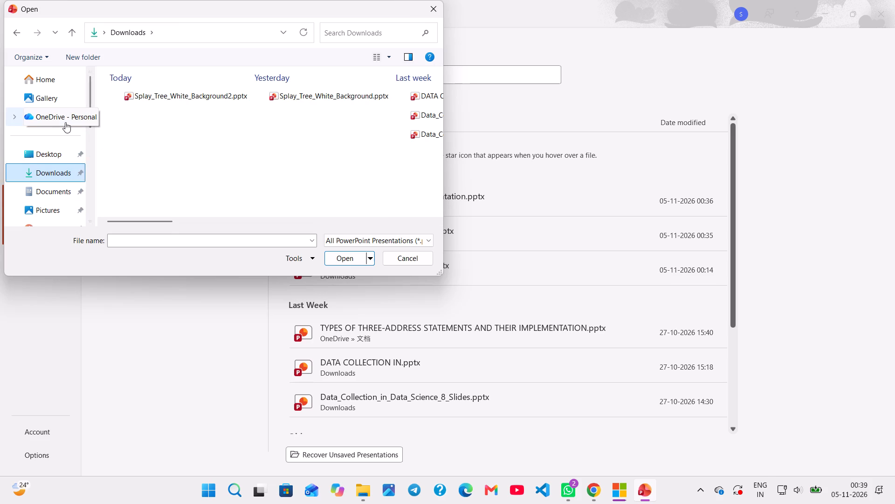
scroll(170, 137, "down", 1)
scroll(170, 137, "right", 3)
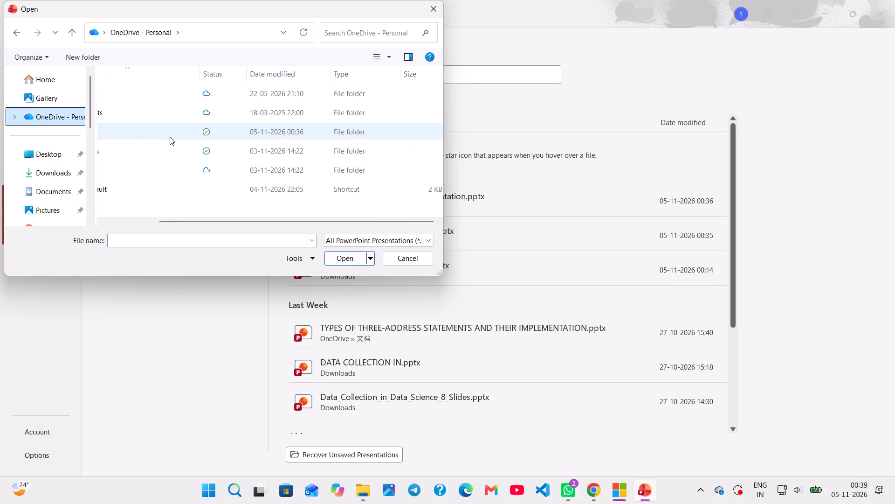
scroll(294, 134, "right", 6)
scroll(195, 143, "right", 5)
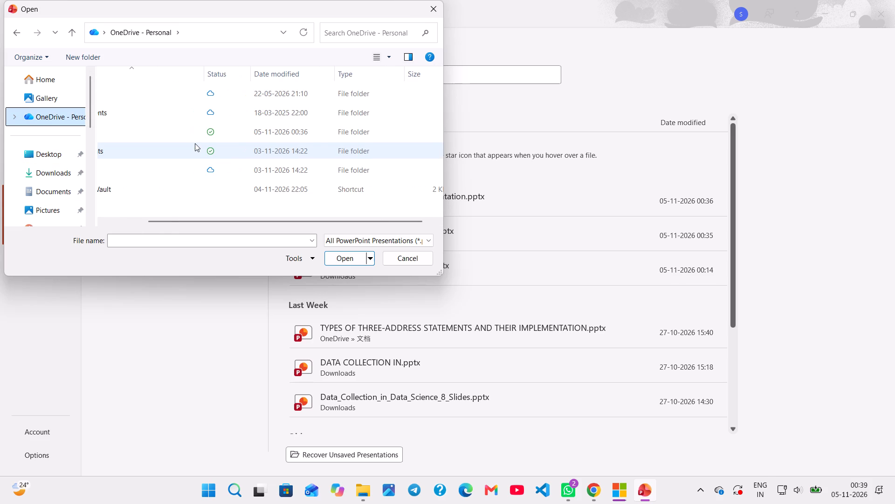
scroll(195, 143, "right", 6)
scroll(195, 143, "down", 17)
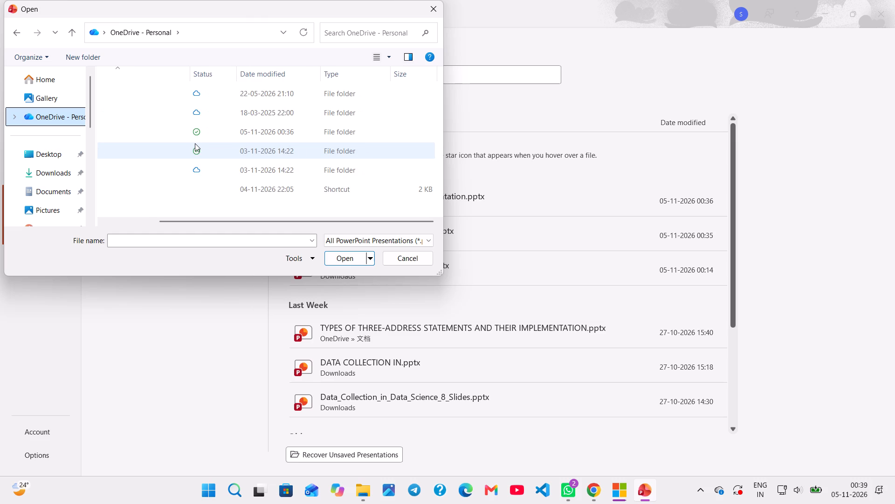
Look through the OneDrive Desktop folder for the saved splay tree presentation and dismiss the file-opening dialog without opening a file.
left_click(61, 160)
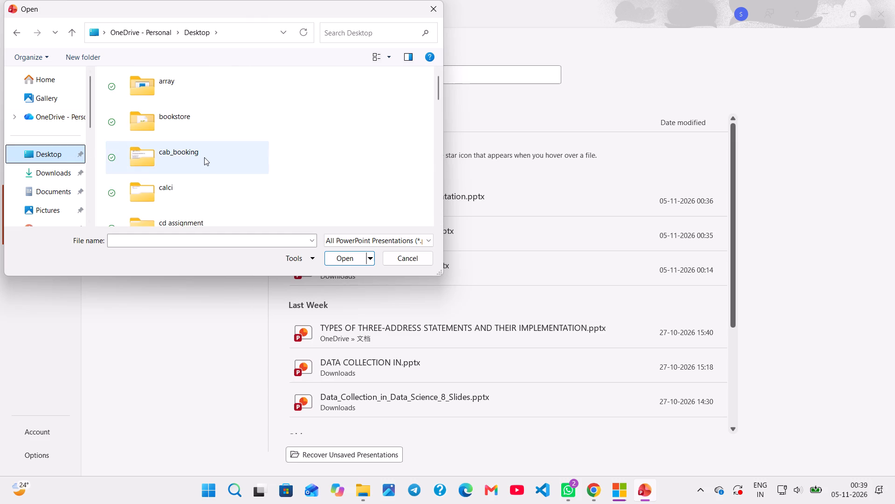
scroll(204, 157, "down", 6)
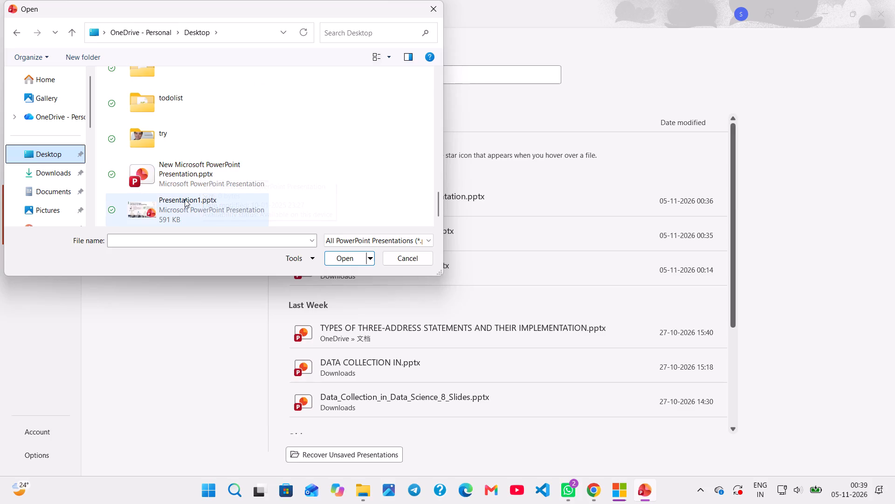
scroll(185, 199, "down", 1)
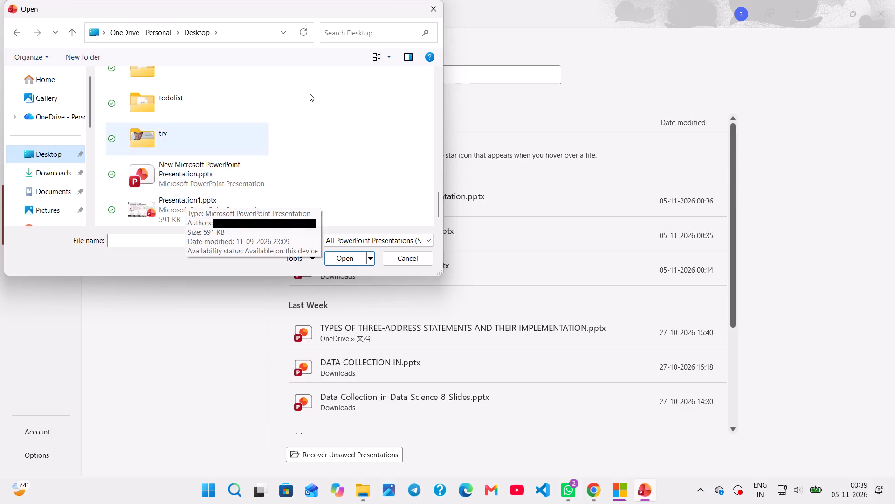
left_click(432, 8)
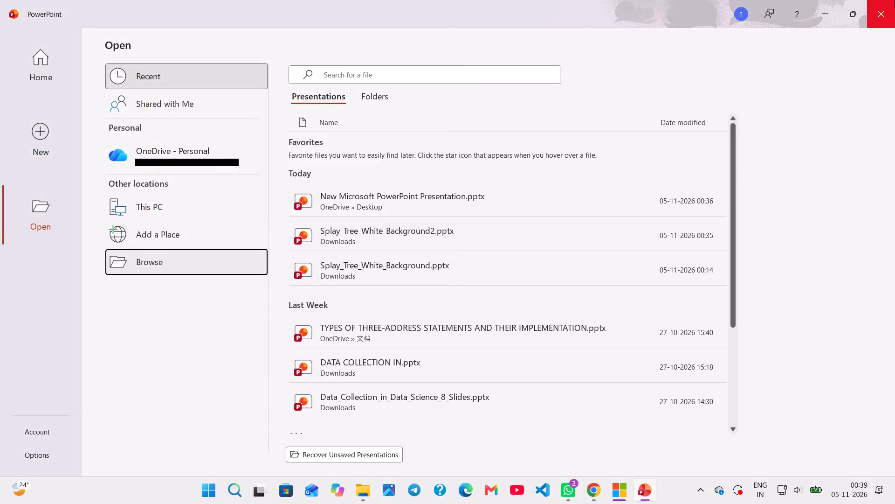
Close the PowerPoint window.
left_click(894, 0)
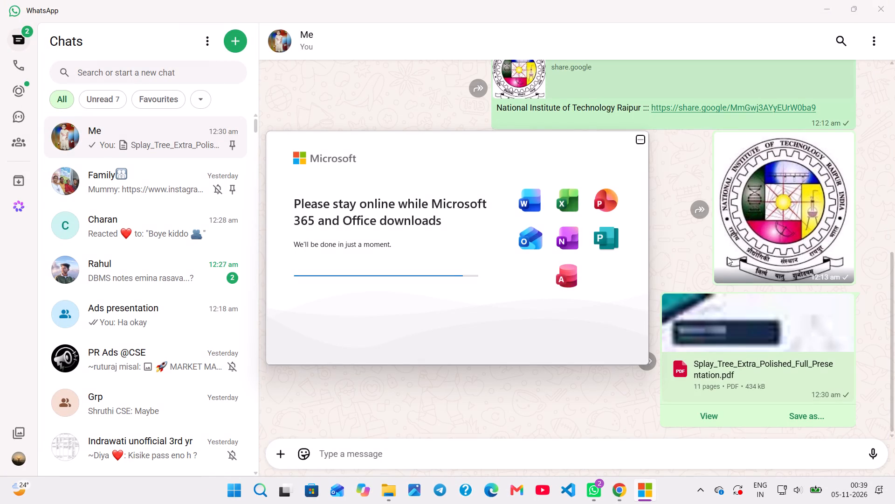
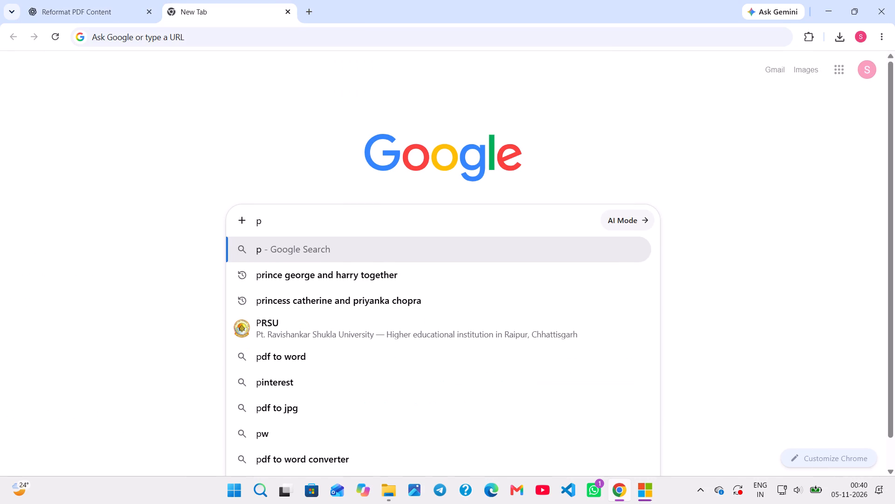
type("df")
key("space")
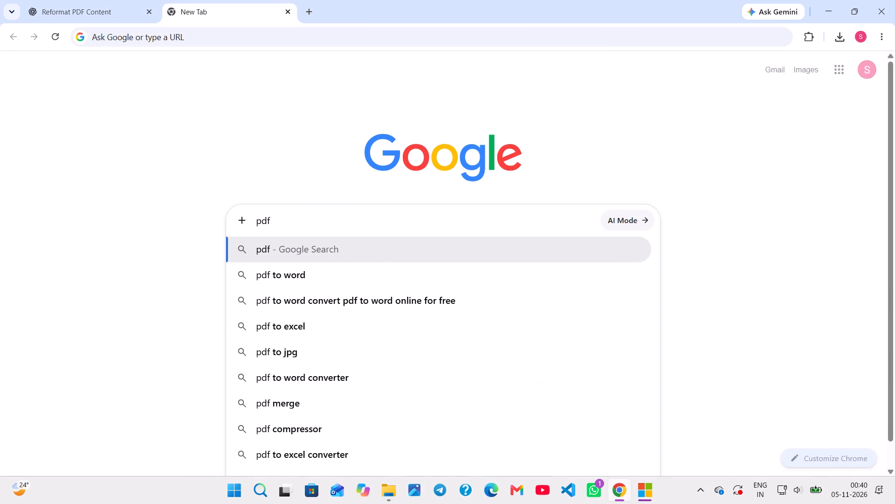
type("tp")
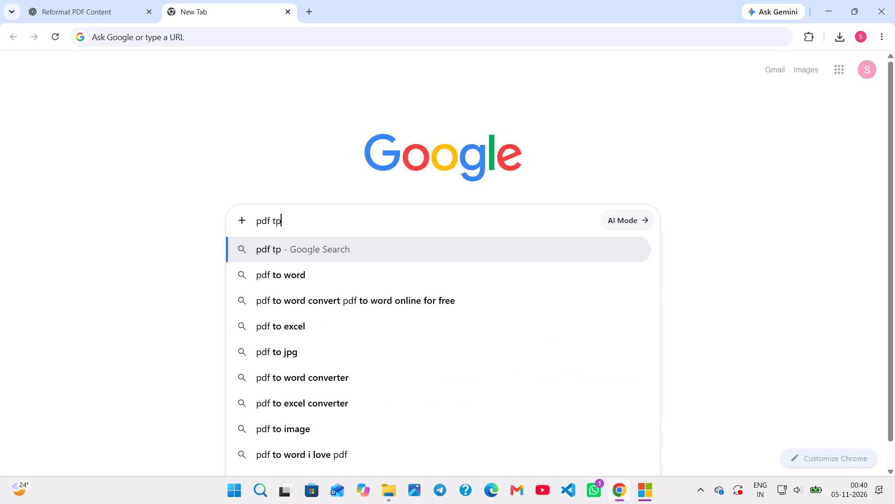
key("BackSpace")
type("o ppt")
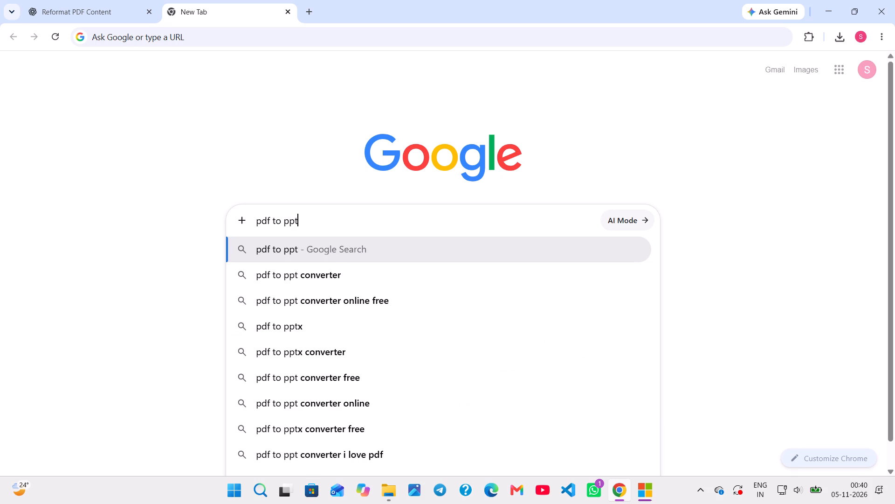
left_click(320, 302)
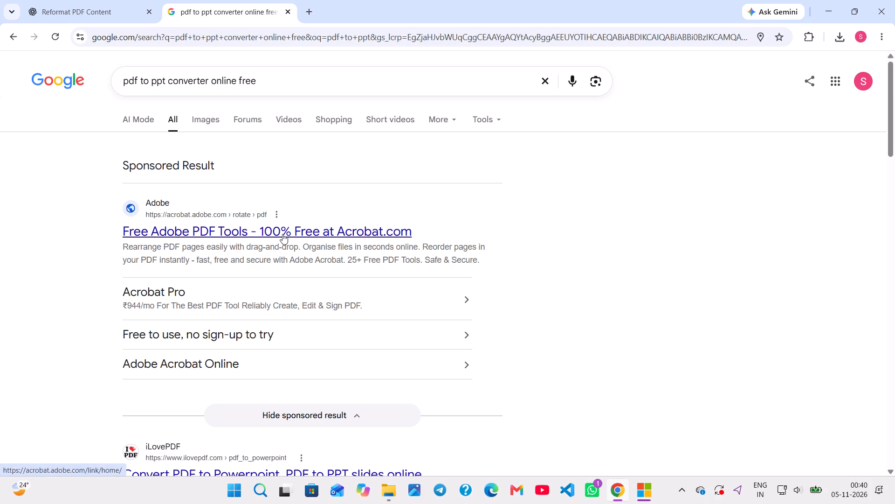
scroll(282, 291, "down", 1)
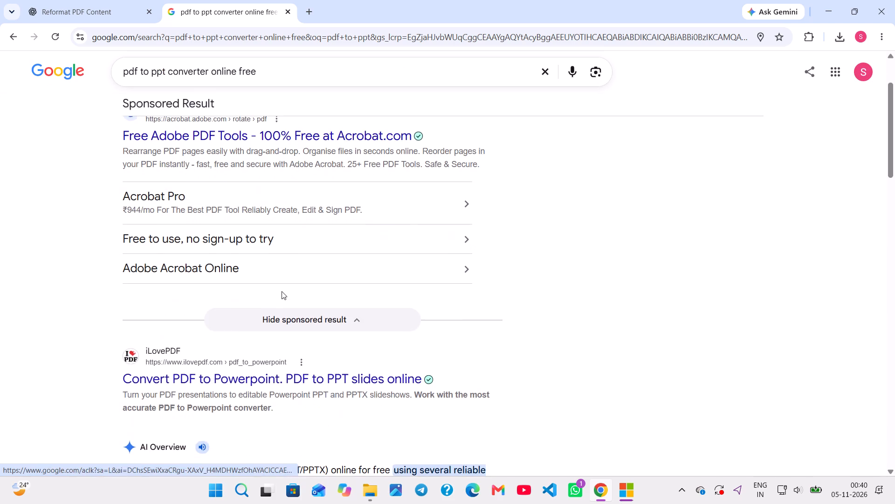
left_click(274, 382)
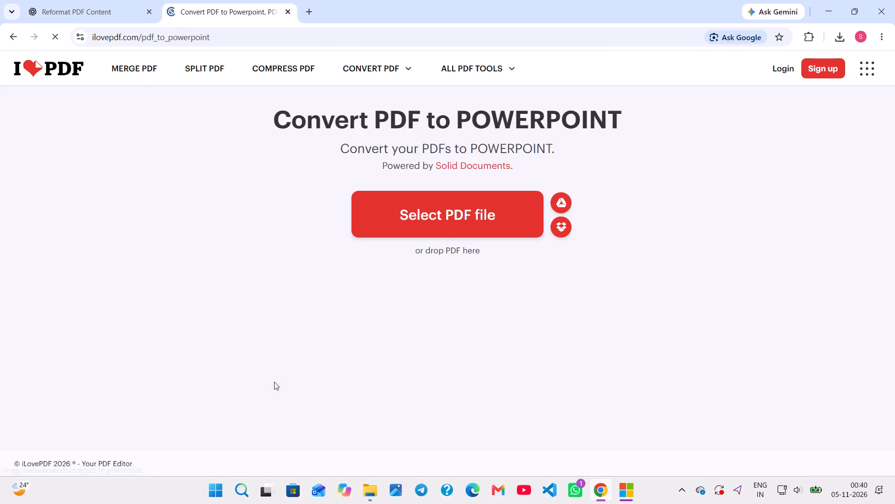
left_click(457, 193)
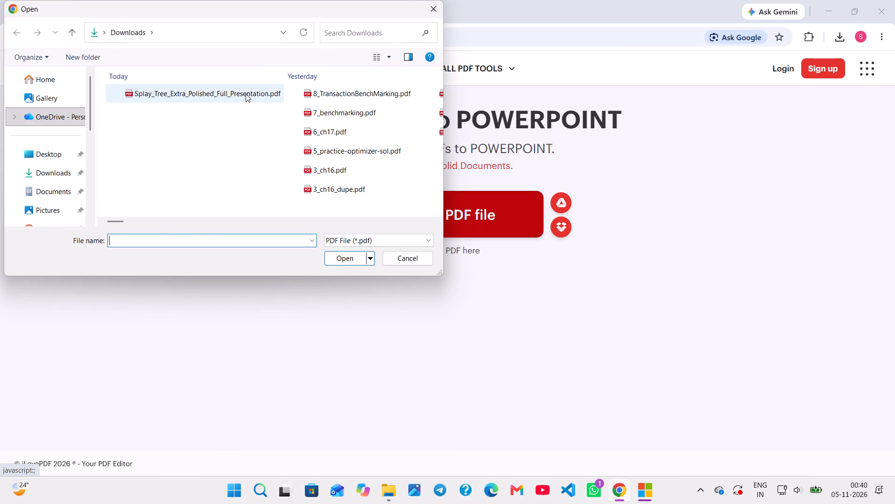
left_click(246, 94)
left_click(347, 253)
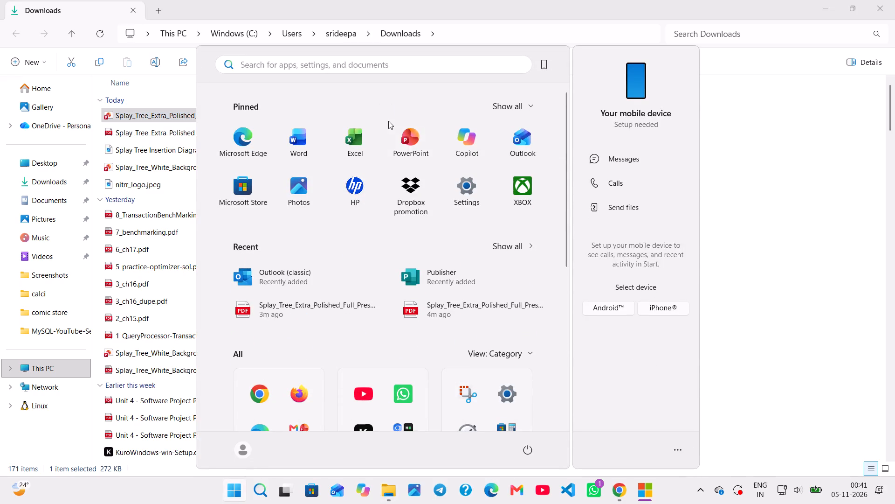
left_click(412, 139)
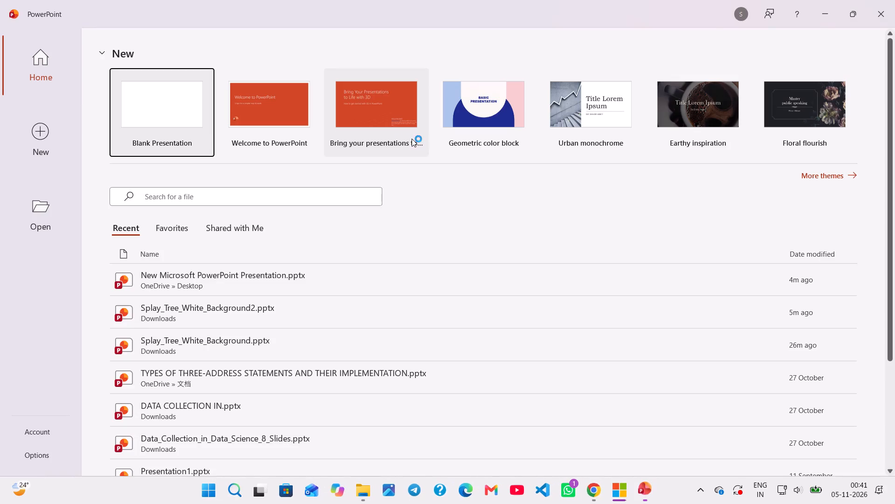
left_click(48, 214)
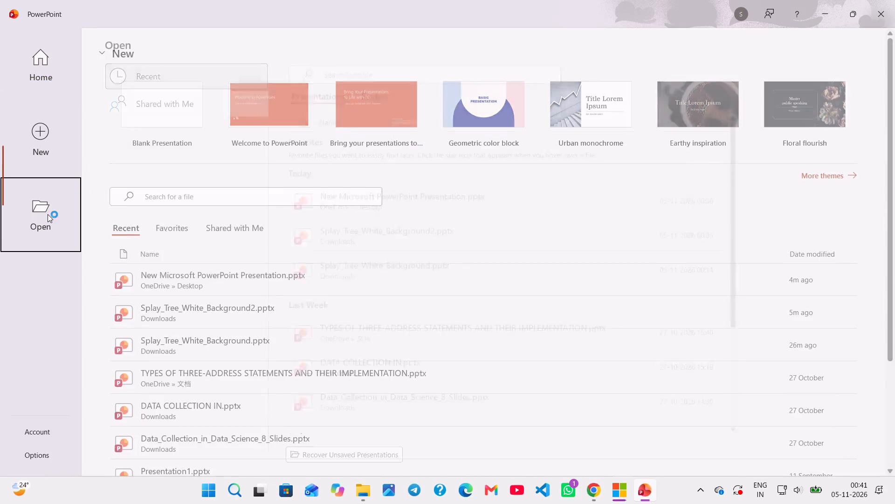
left_click(130, 257)
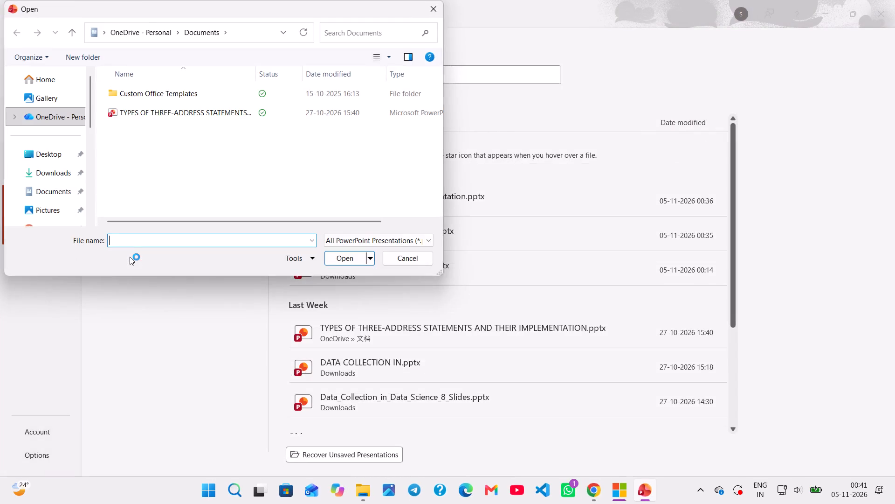
scroll(69, 184, "down", 1)
left_click(62, 131)
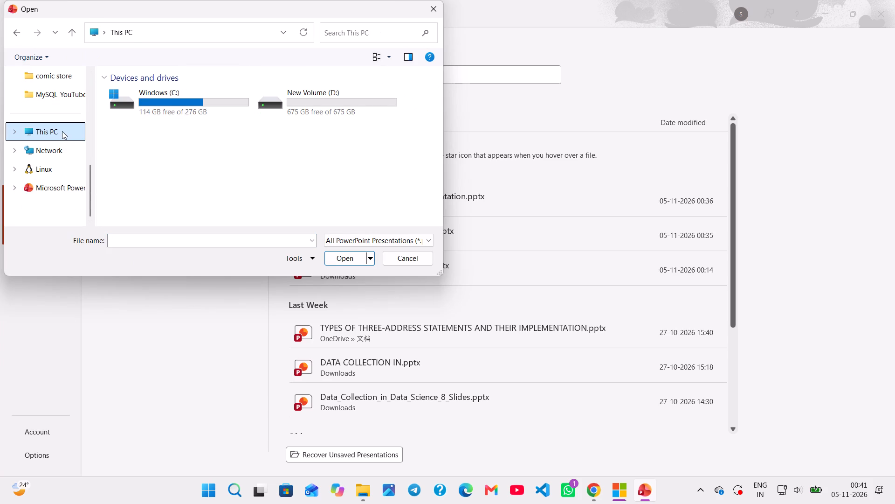
left_click(175, 113)
left_click(175, 113)
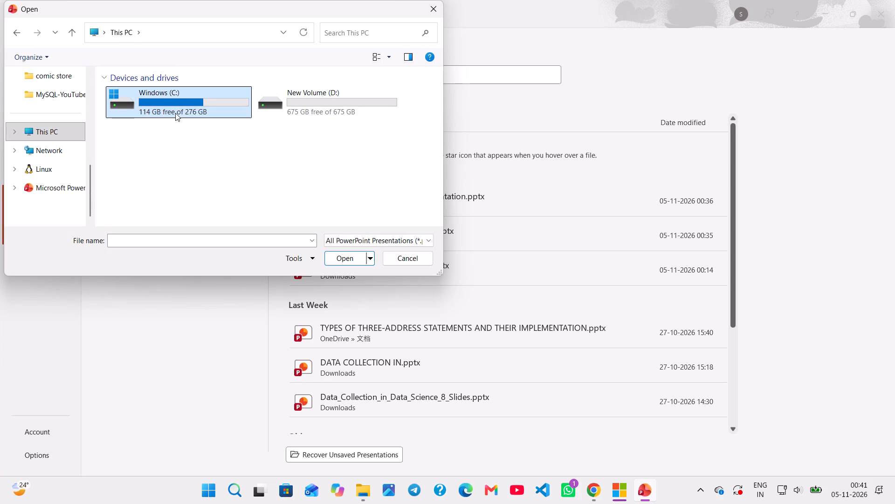
scroll(34, 166, "up", 5)
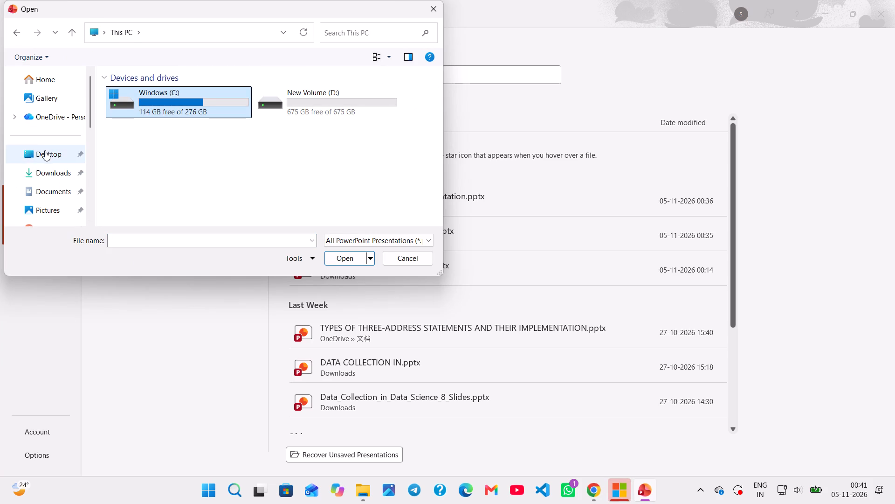
left_click(48, 168)
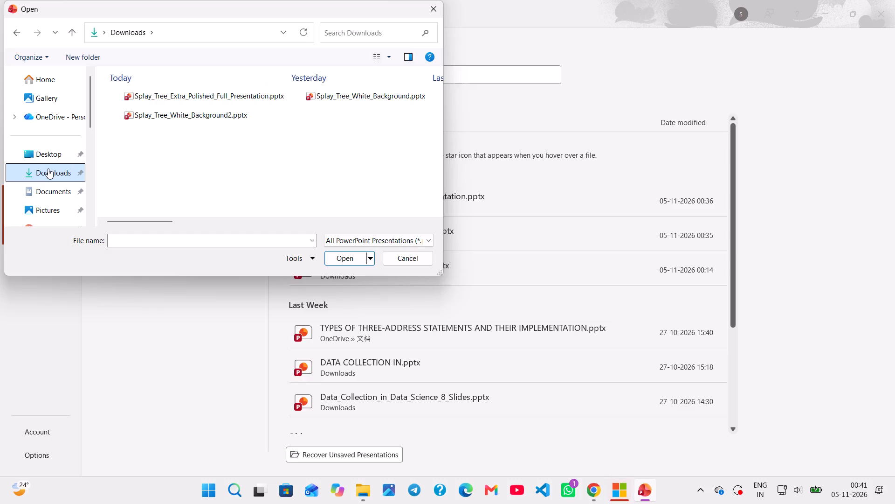
left_click(154, 98)
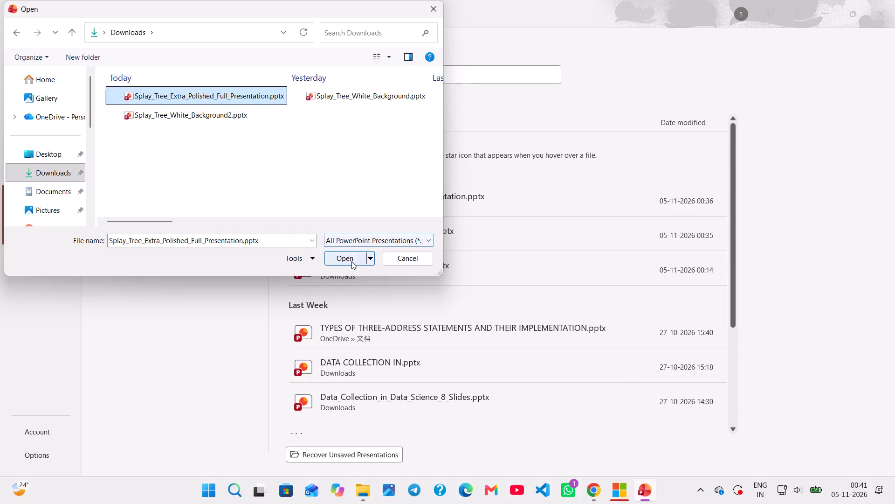
left_click(351, 261)
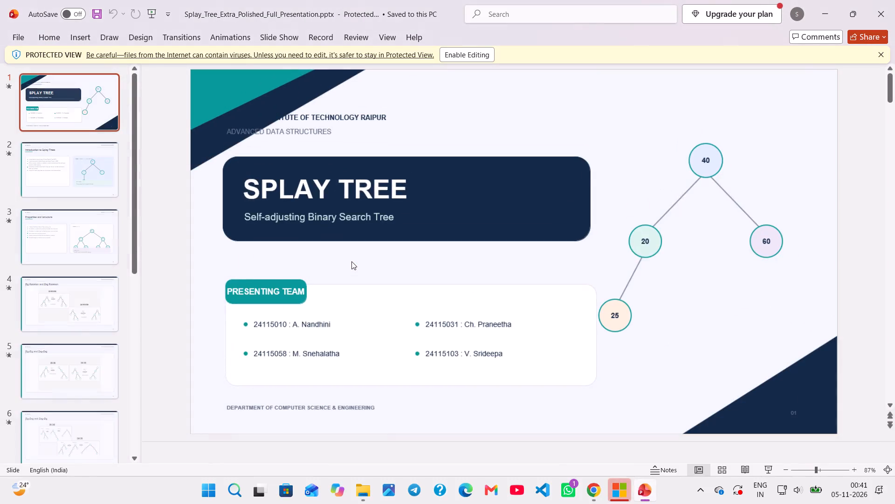
Look through the slides, go to slide 8, Insertion in a Splay Tree, and enable editing of the presentation.
scroll(351, 261, "down", 3)
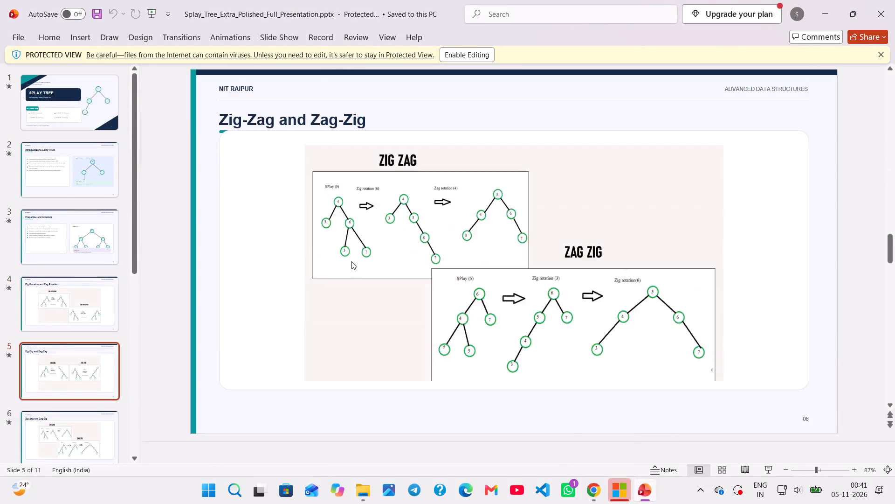
scroll(351, 261, "down", 3)
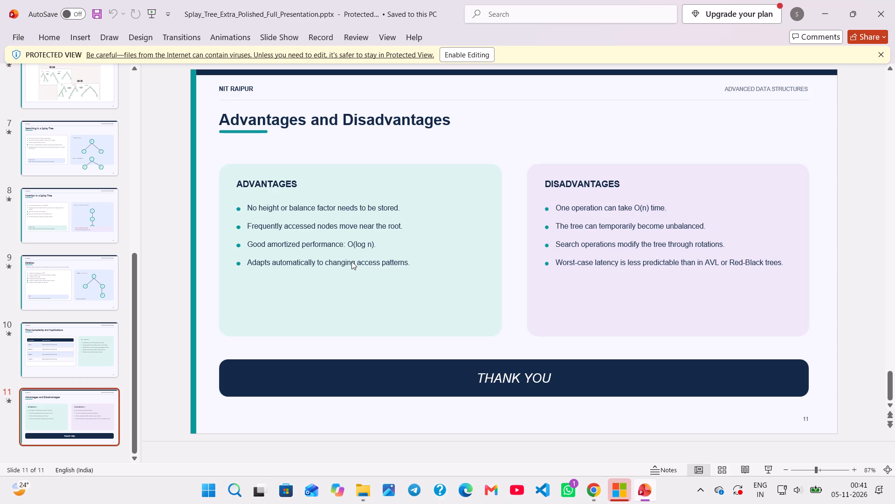
scroll(351, 261, "up", 1)
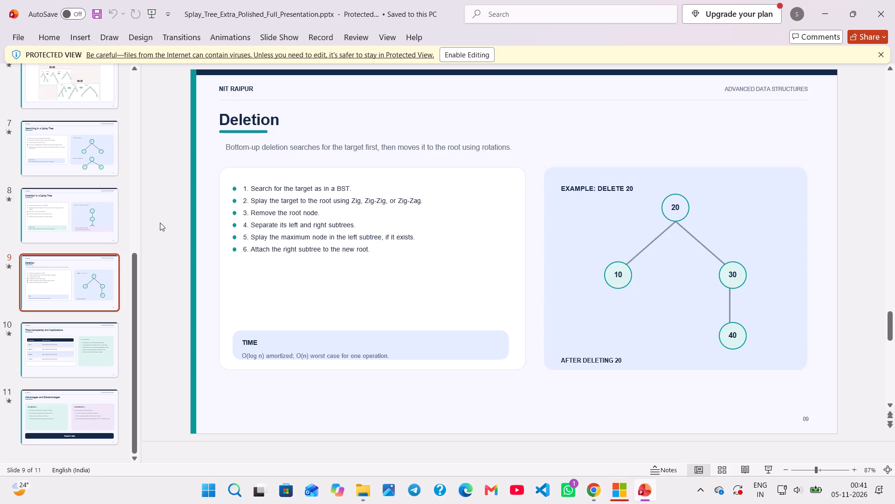
left_click(112, 209)
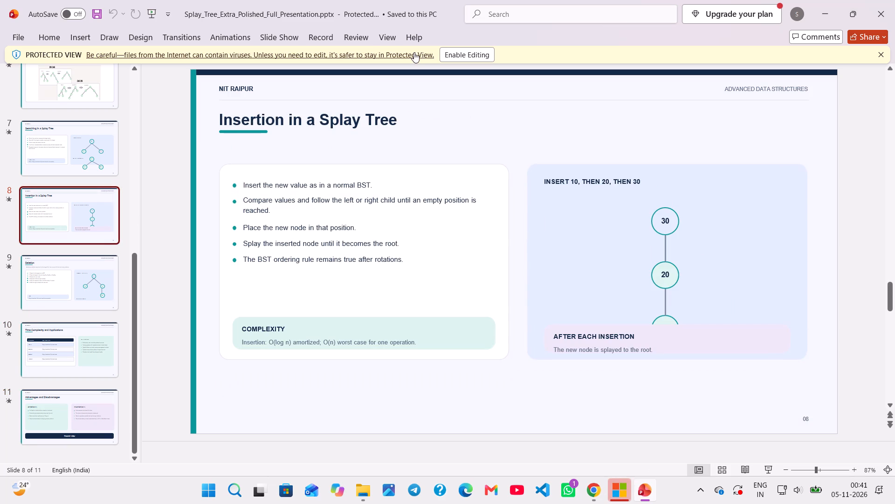
left_click(464, 56)
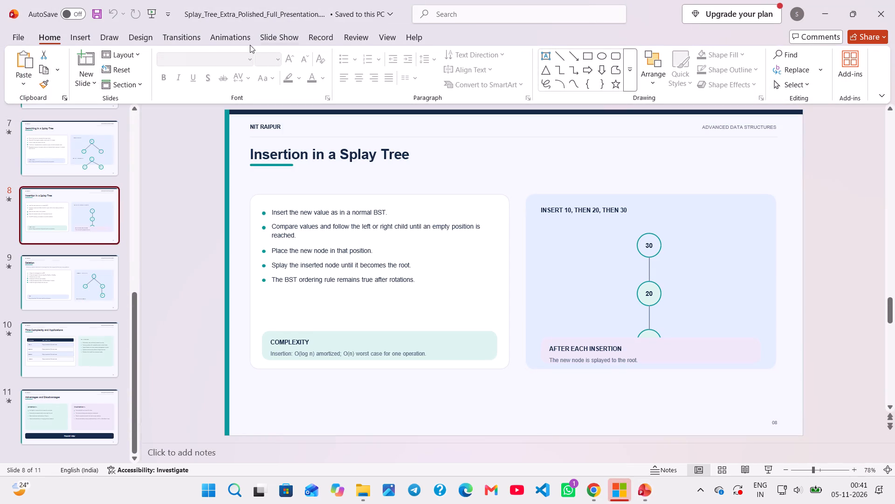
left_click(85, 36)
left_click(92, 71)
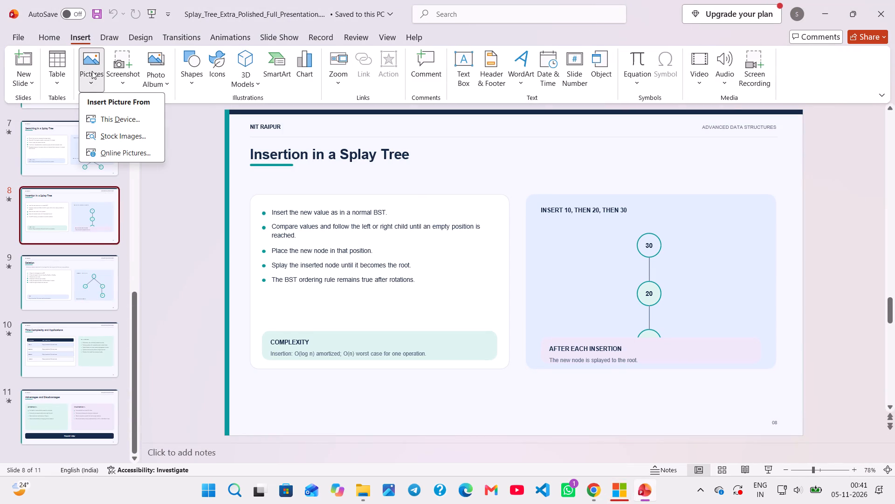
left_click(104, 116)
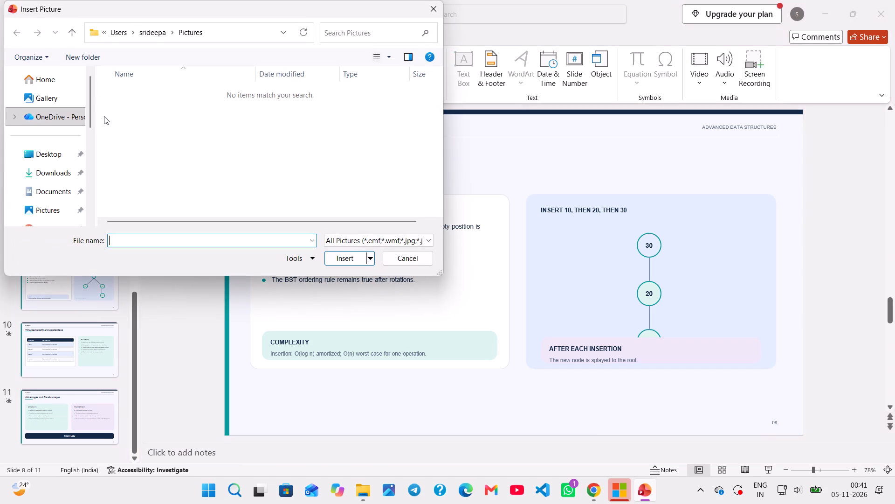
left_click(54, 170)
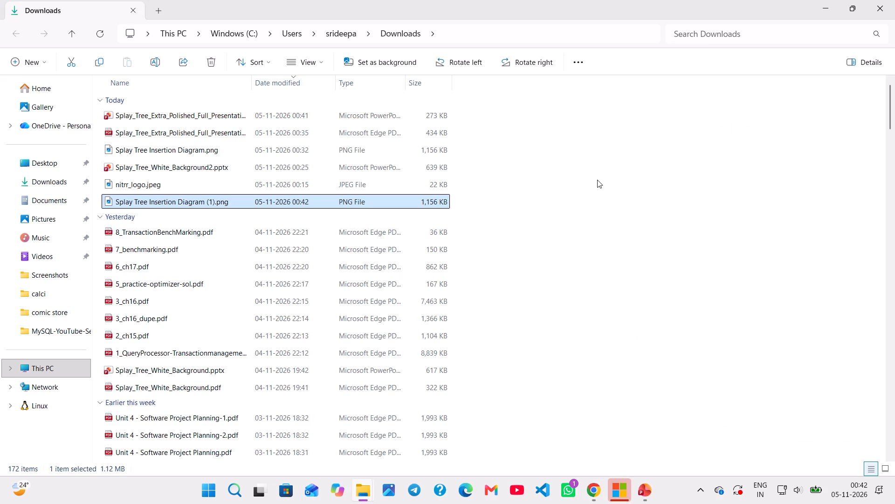
Close the Microsoft 365 setup window and return to the splay tree presentation in PowerPoint.
left_click(623, 489)
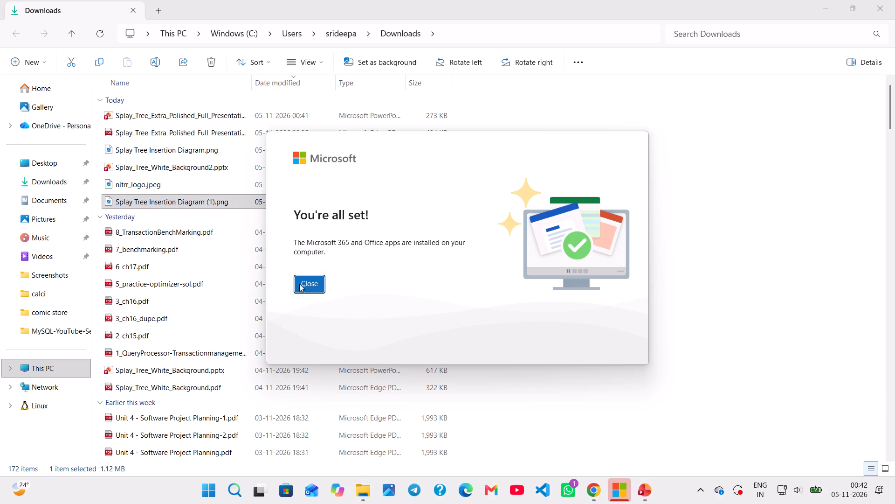
left_click(315, 291)
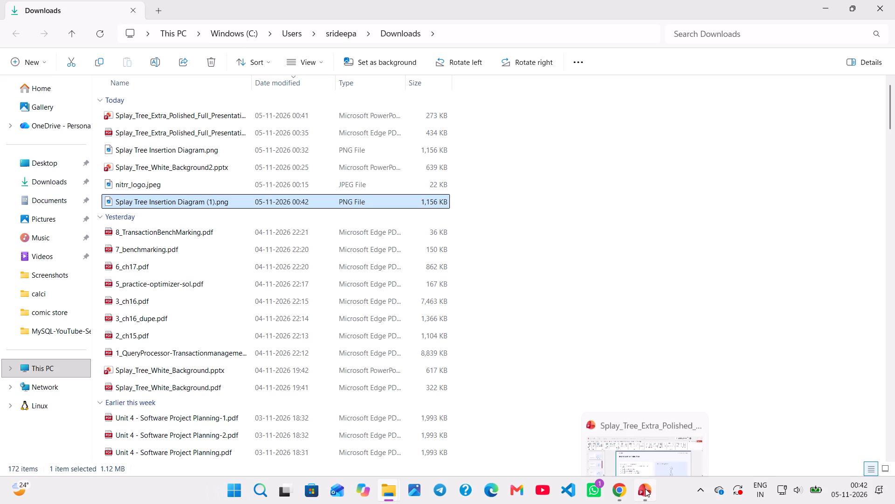
left_click(645, 489)
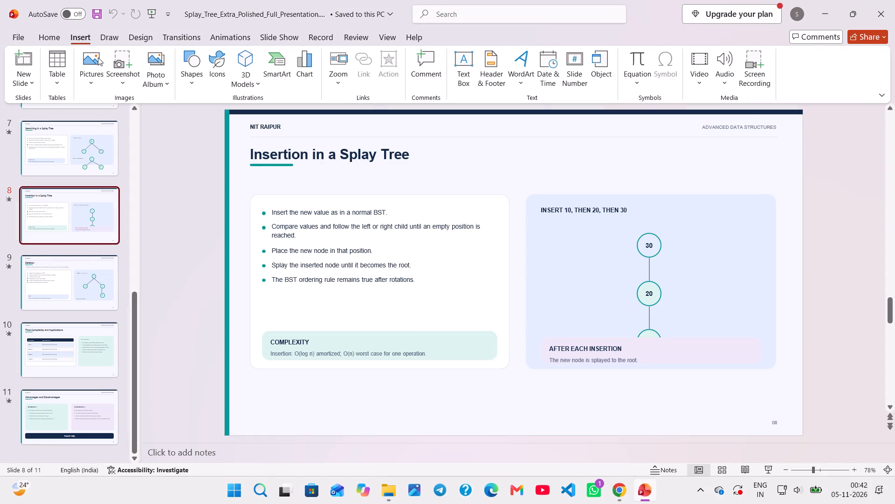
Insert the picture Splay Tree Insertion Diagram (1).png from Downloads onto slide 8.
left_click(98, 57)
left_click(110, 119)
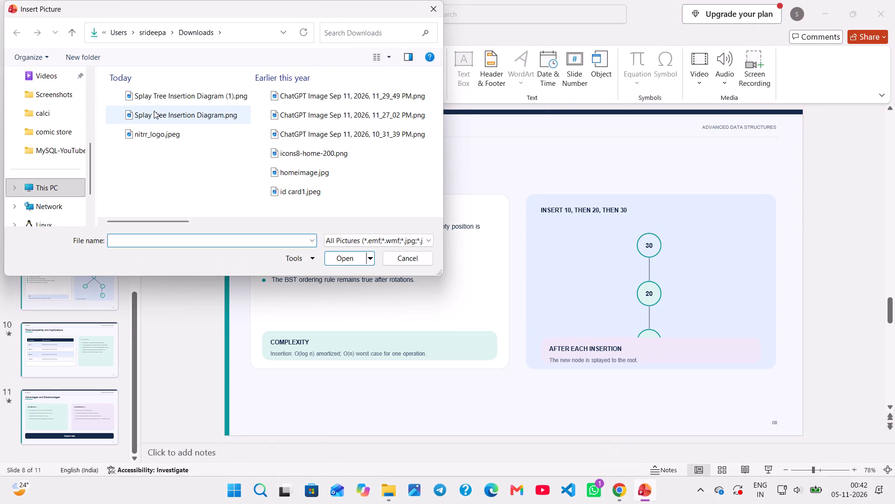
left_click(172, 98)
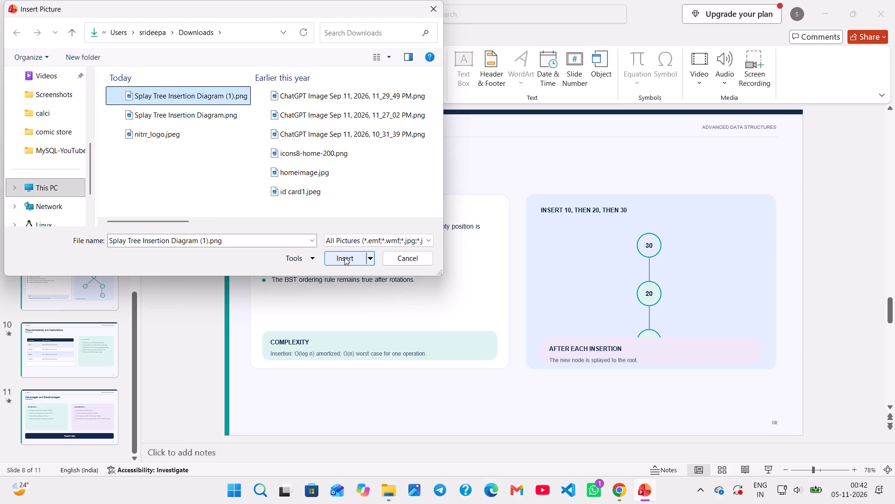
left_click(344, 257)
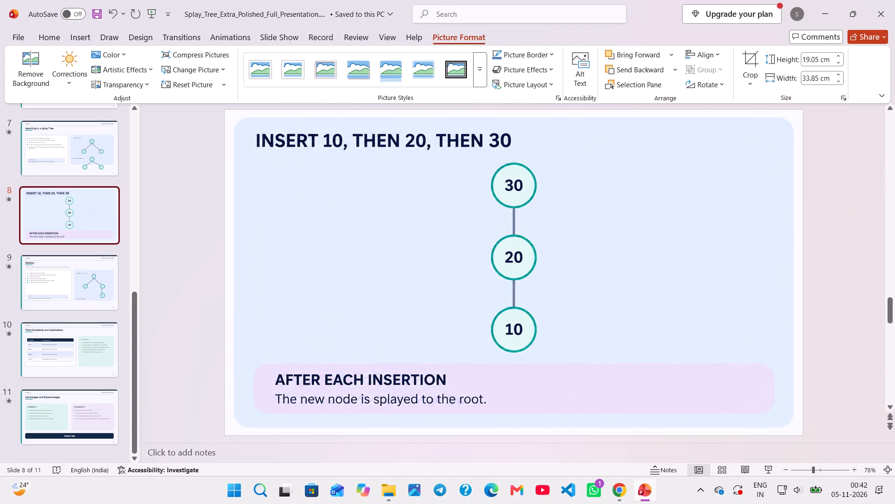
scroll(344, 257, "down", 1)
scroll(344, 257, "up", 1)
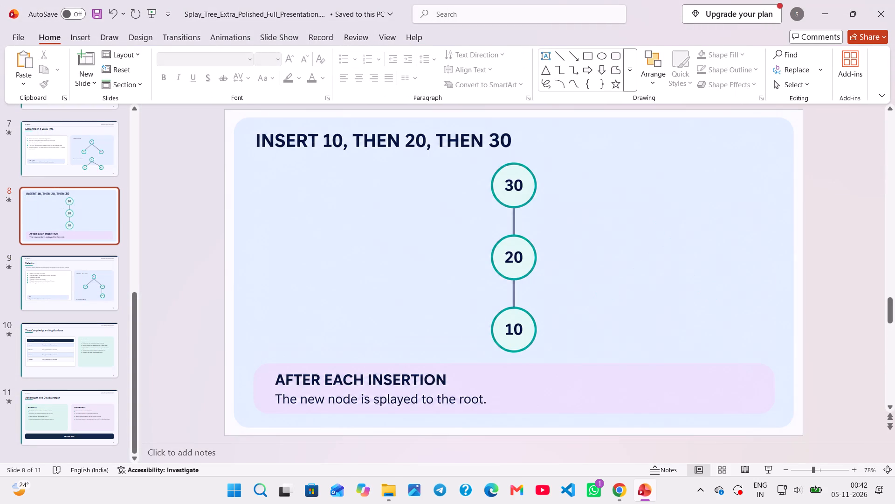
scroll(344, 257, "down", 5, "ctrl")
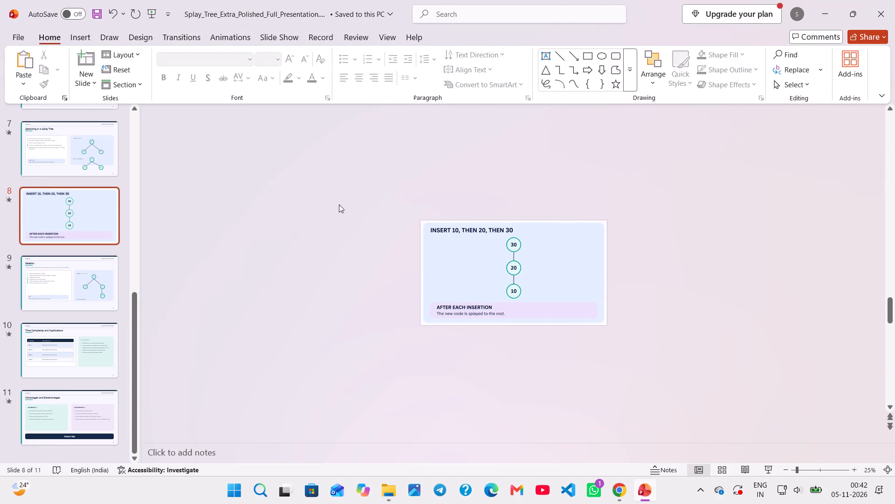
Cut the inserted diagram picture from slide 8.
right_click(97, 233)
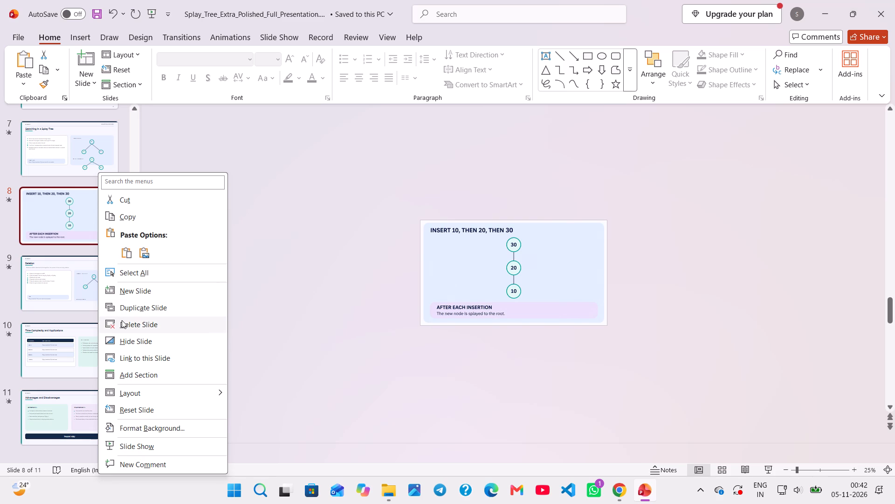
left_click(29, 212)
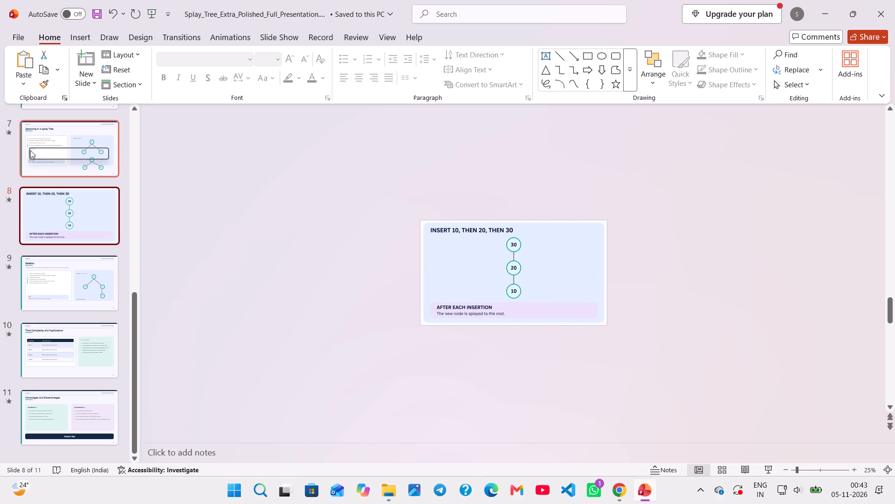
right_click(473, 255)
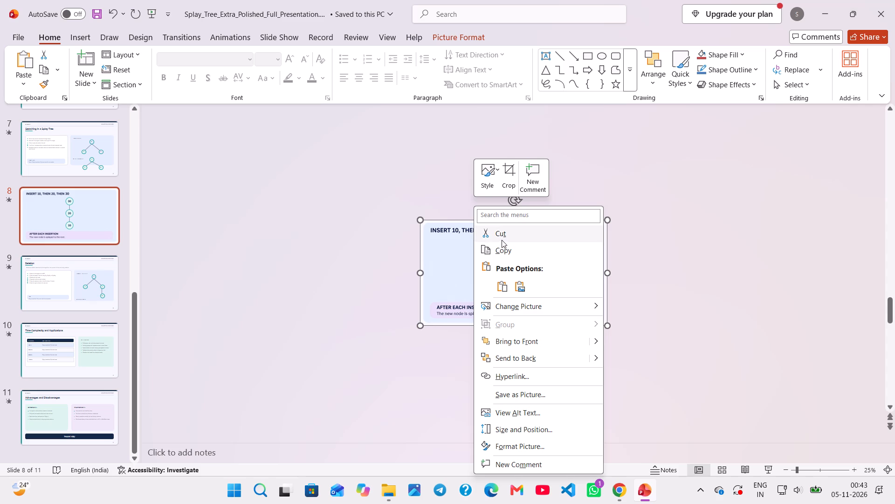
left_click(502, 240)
Remove the light-blue background panel behind the insertion diagram on slide 8.
scroll(502, 240, "up", 3, "ctrl")
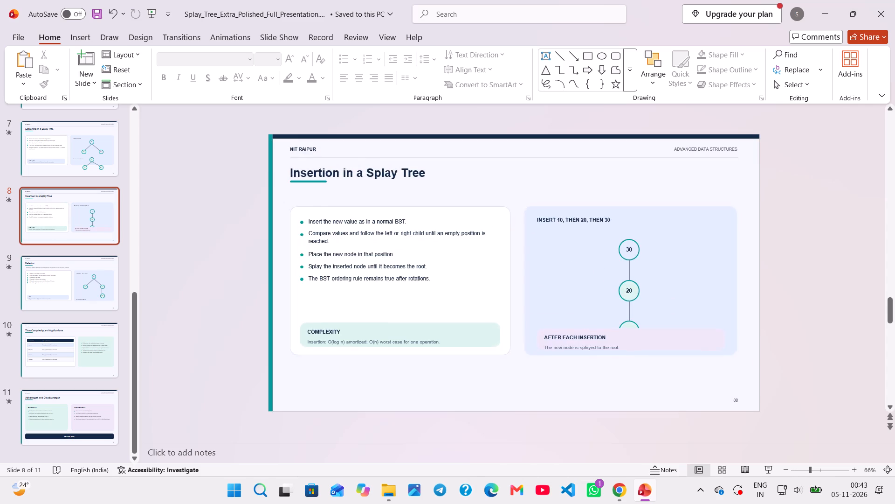
scroll(502, 240, "up", 1, "ctrl")
left_click(591, 241)
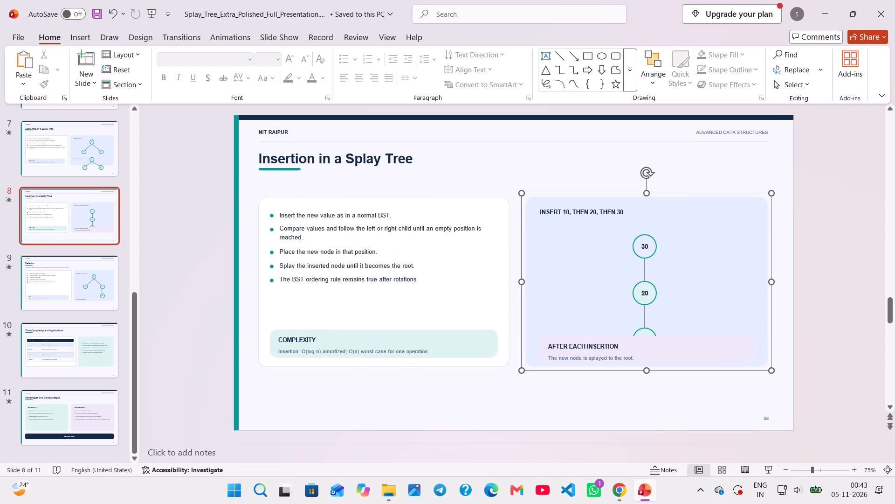
right_click(619, 228)
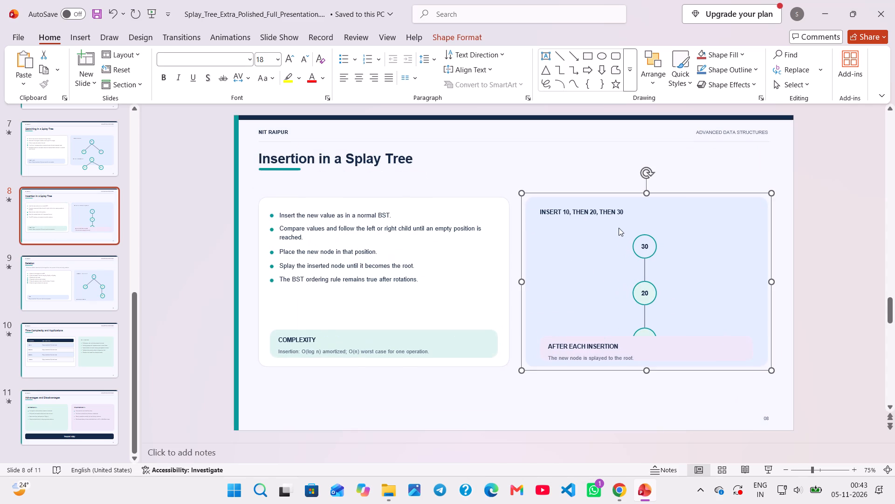
left_click(637, 251)
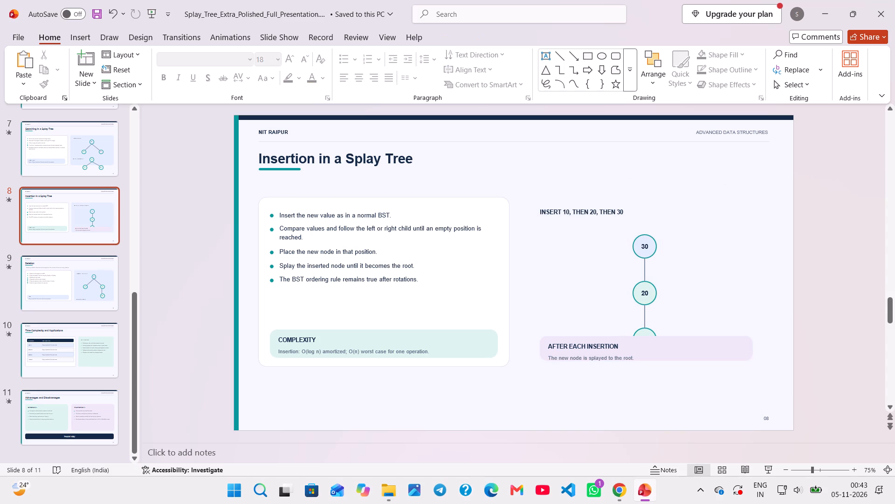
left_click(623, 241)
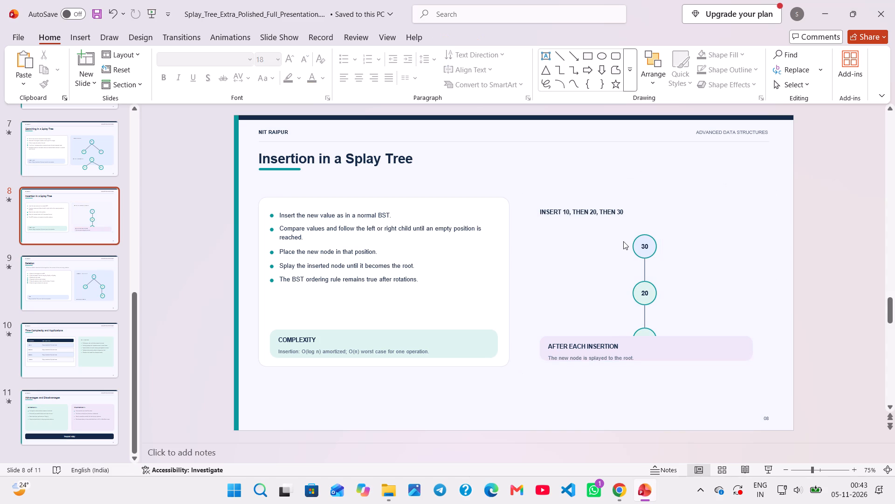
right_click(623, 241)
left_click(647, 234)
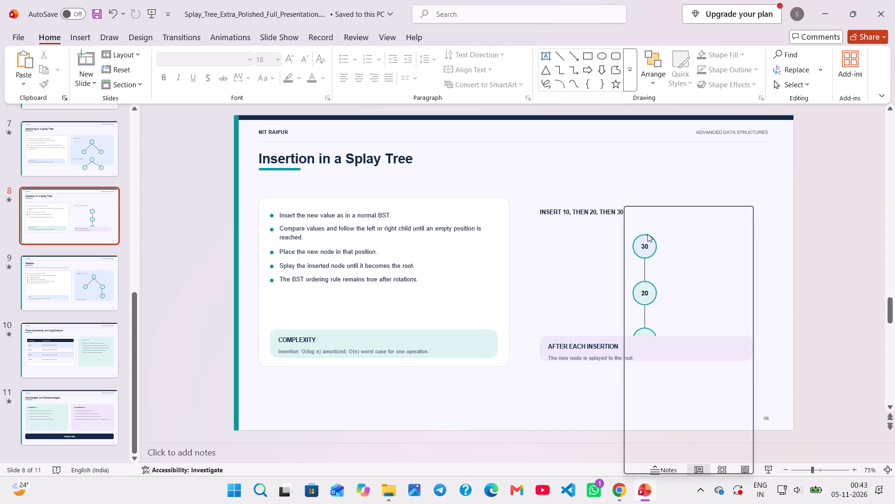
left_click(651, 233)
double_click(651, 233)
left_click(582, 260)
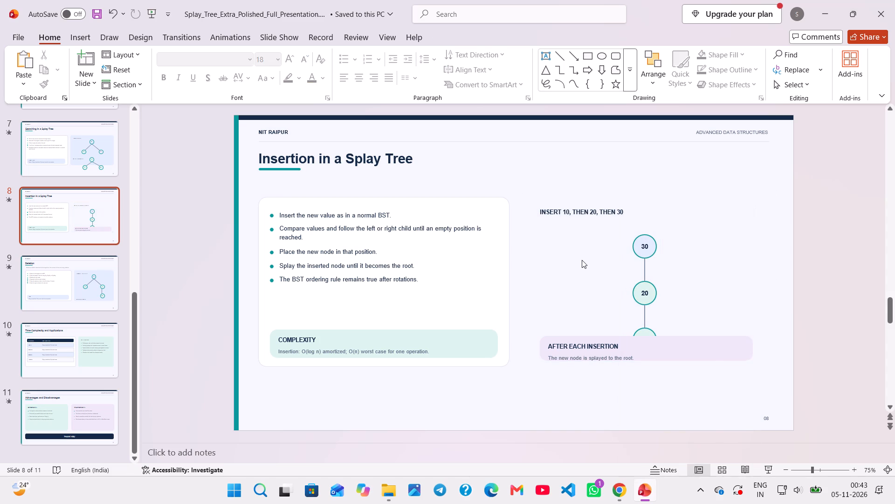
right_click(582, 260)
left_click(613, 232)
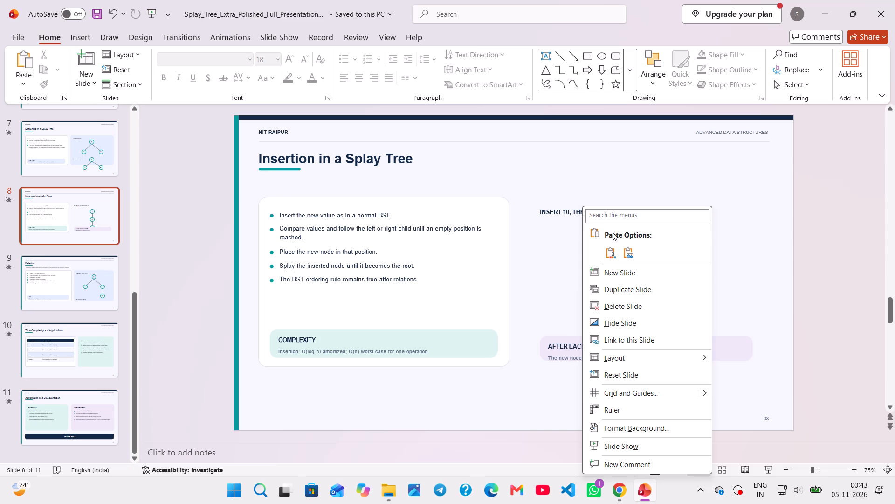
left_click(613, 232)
Insert Splay Tree Insertion Diagram (1).png from Downloads onto slide 8 again.
left_click(88, 37)
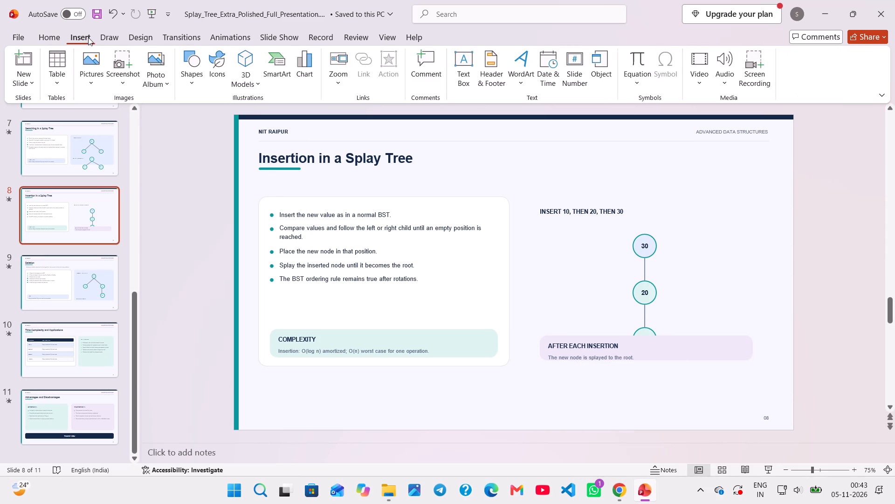
left_click(94, 63)
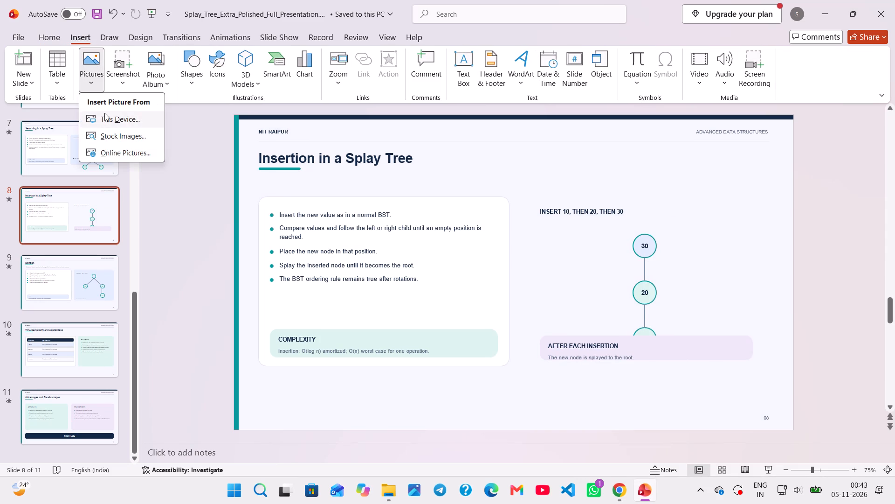
left_click(104, 113)
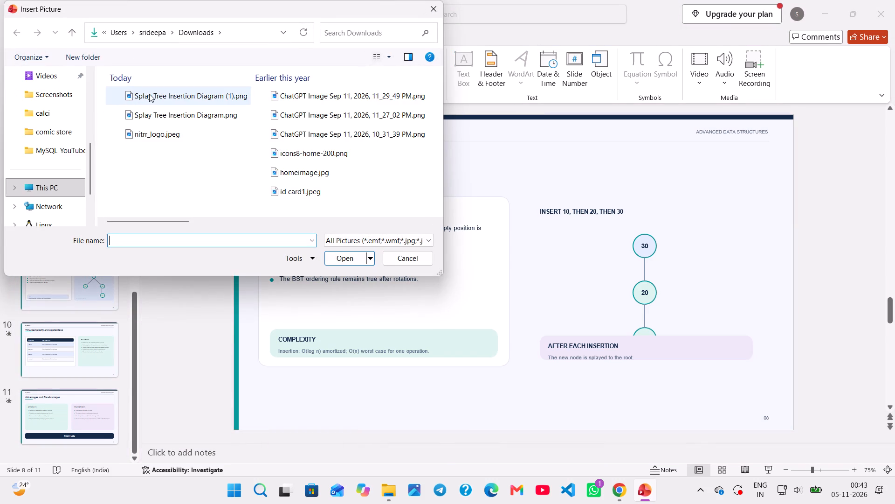
left_click(149, 94)
left_click(336, 257)
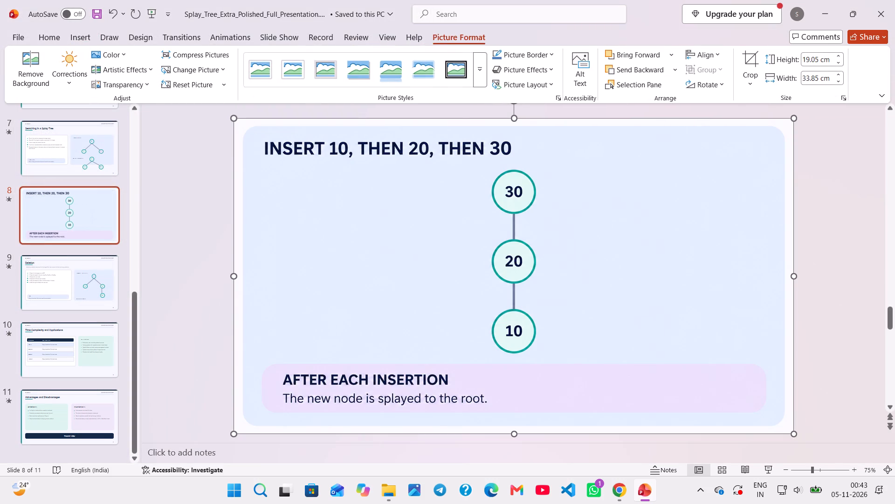
Shrink the inserted insertion diagram on slide 8 so it fits beside the bulleted text card.
left_click_drag(513, 119, 561, 216)
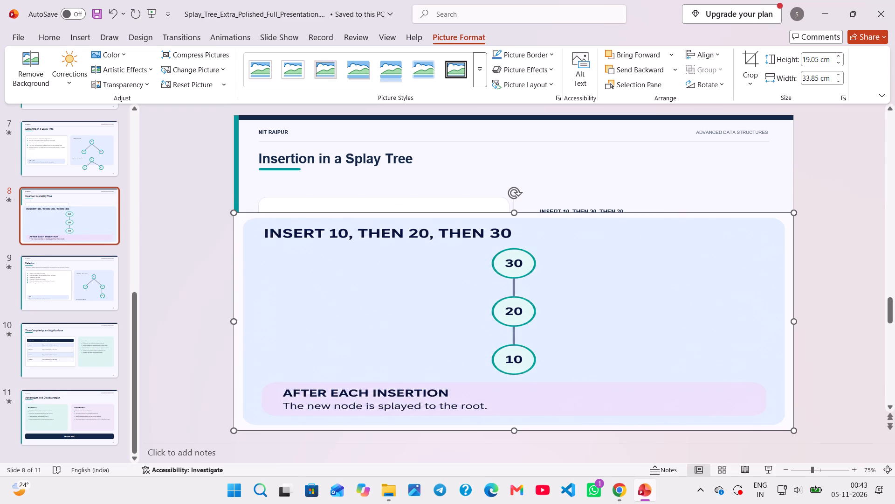
left_click_drag(794, 212, 778, 220)
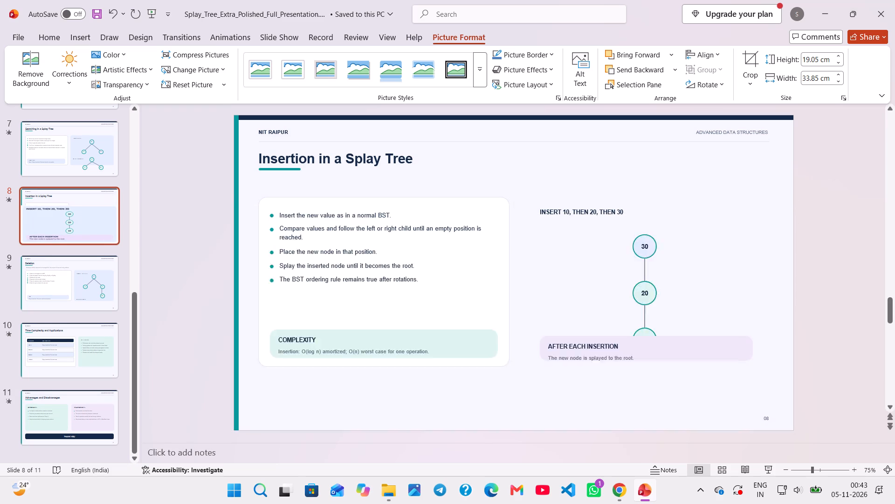
left_click_drag(778, 220, 623, 246)
scroll(567, 312, "down", 1)
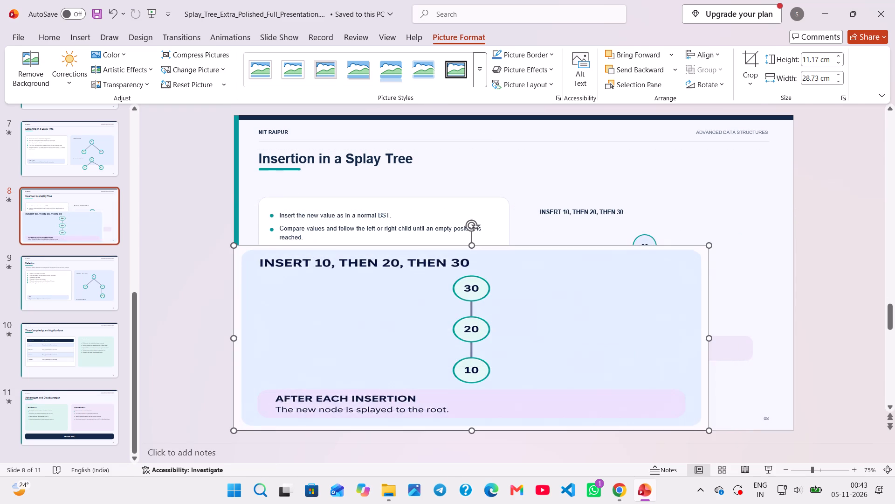
scroll(567, 312, "down", 1)
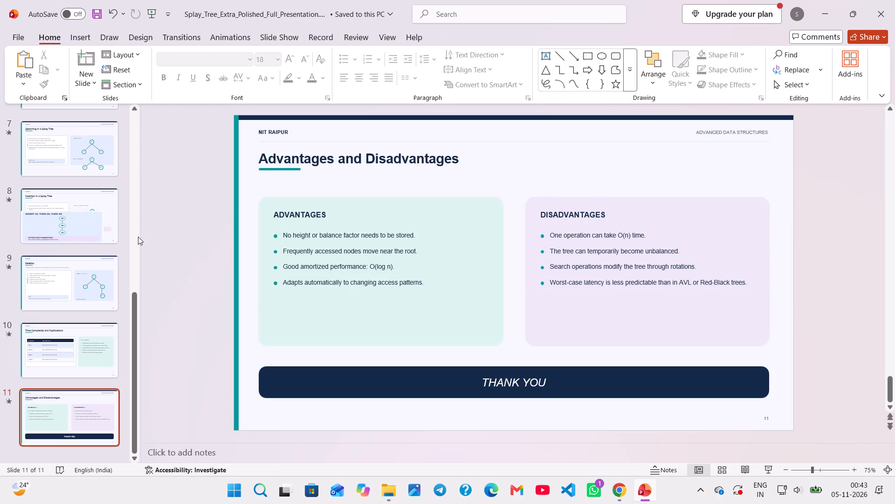
left_click(53, 205)
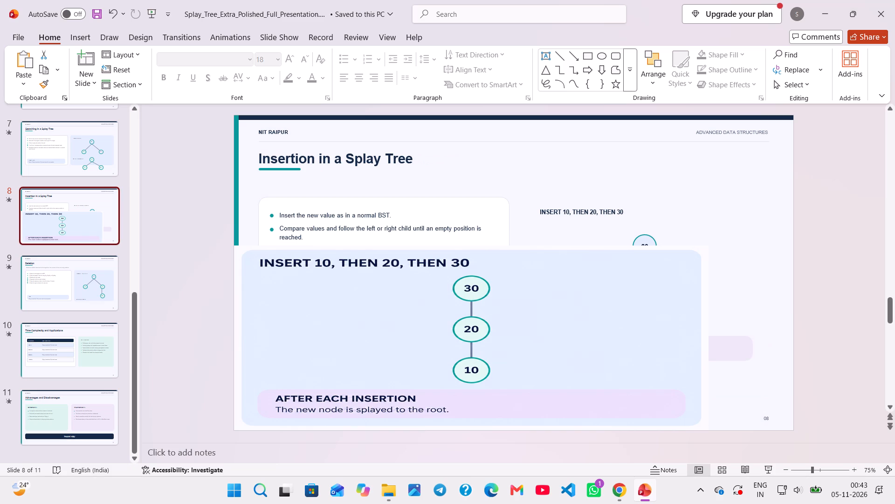
left_click_drag(233, 310, 269, 309)
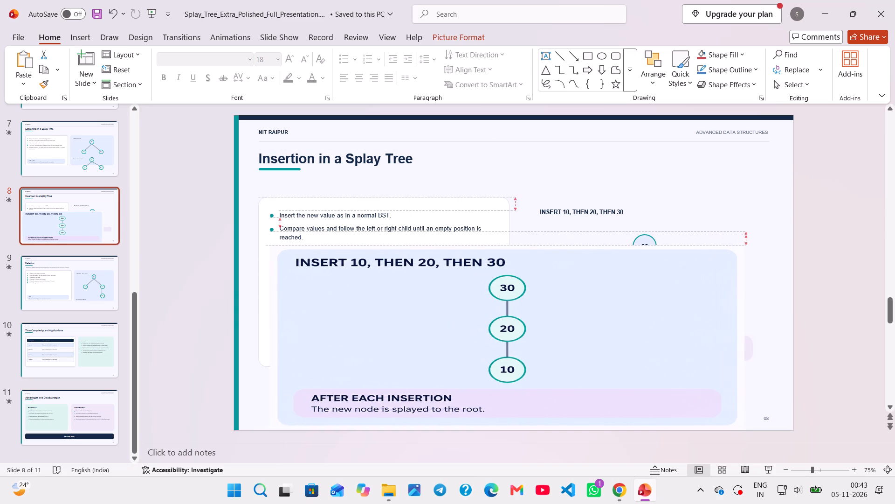
left_click_drag(269, 309, 322, 287)
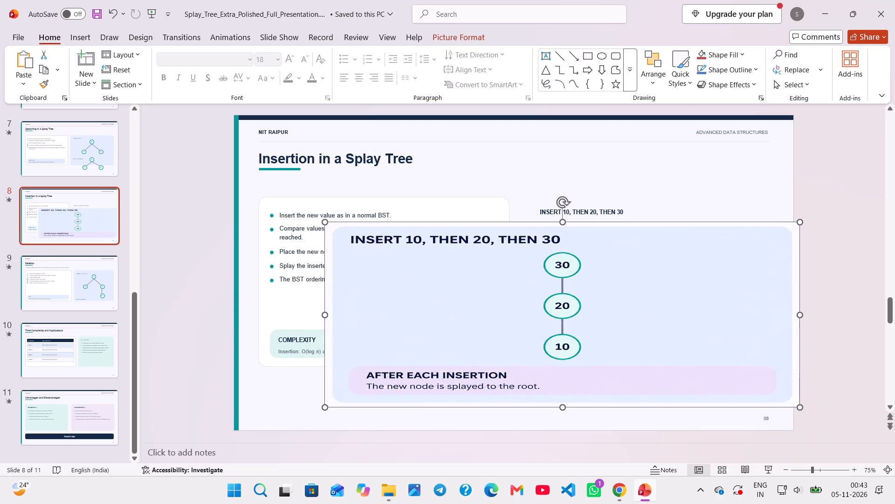
left_click_drag(325, 315, 505, 305)
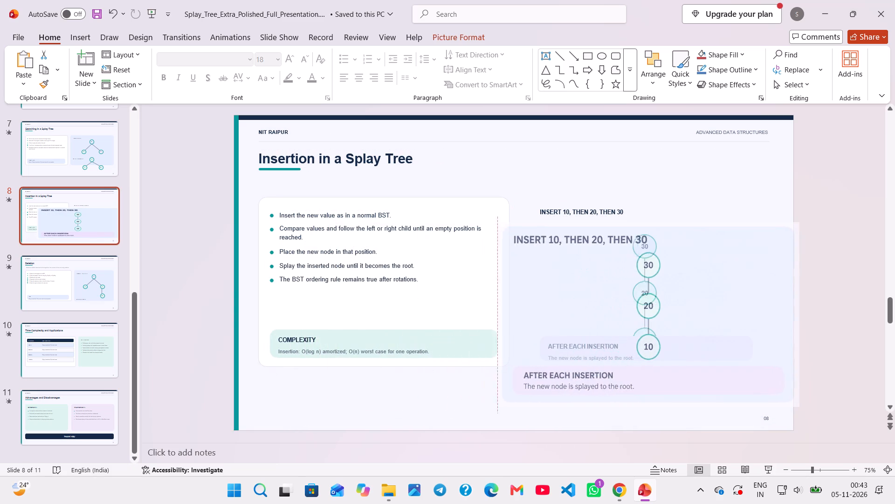
left_click_drag(505, 305, 539, 303)
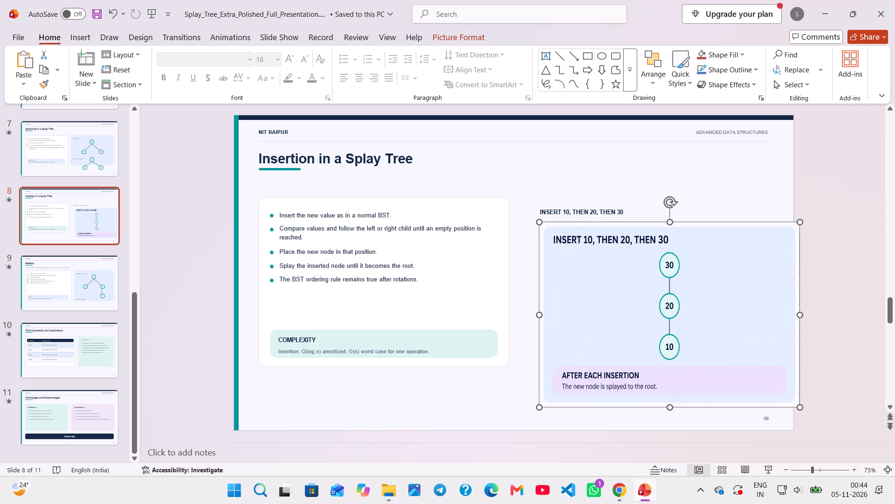
Move the diagram over the old cropped one on slide 8 and reduce its height to end level with the text card.
left_click_drag(580, 248, 567, 222)
left_click_drag(567, 222, 567, 220)
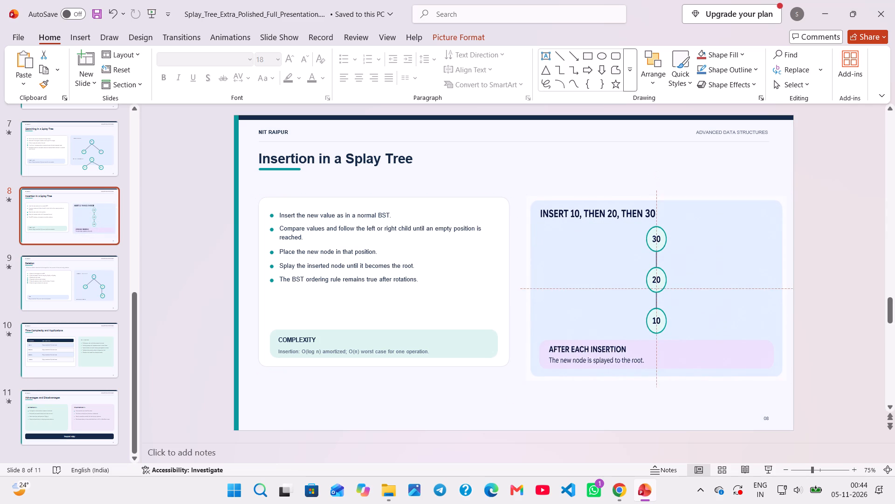
left_click_drag(567, 220, 563, 214)
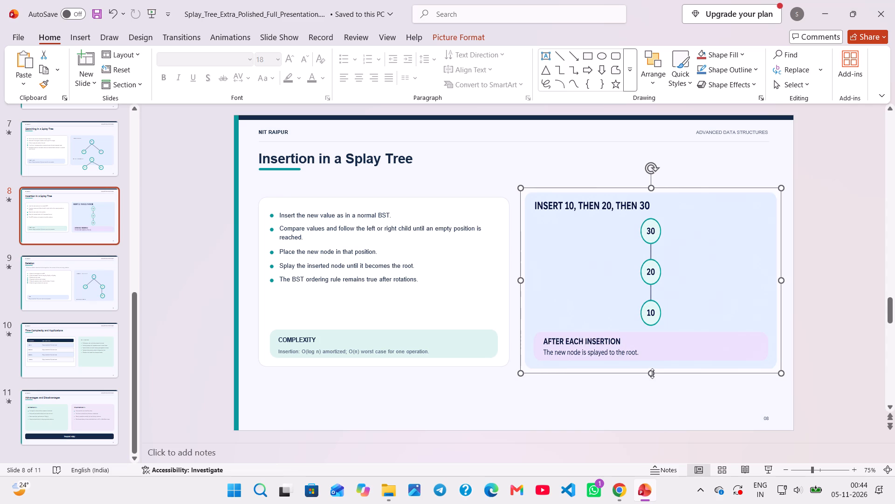
left_click_drag(652, 373, 653, 367)
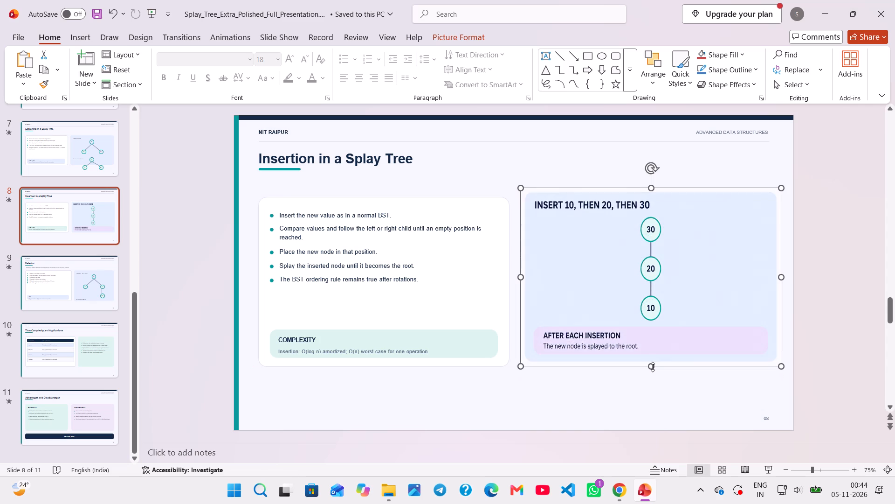
left_click(573, 420)
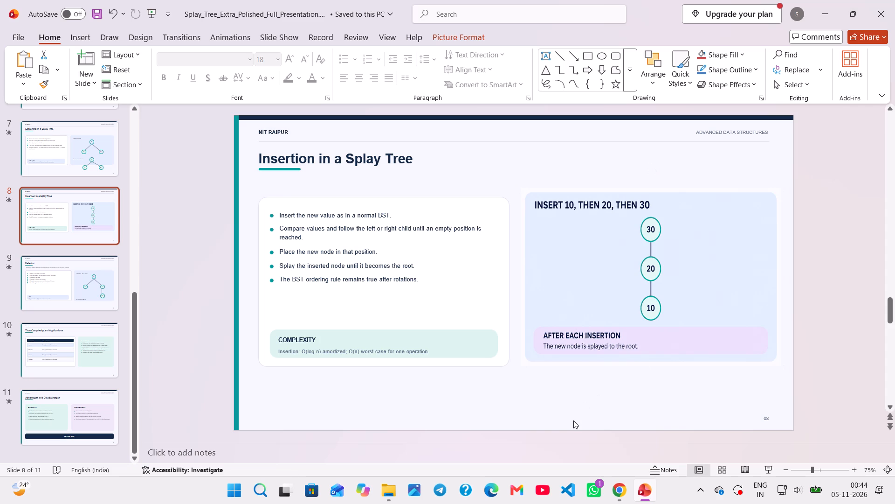
Insert the picture nitrr_logo.jpeg from Downloads onto slide 1.
scroll(55, 211, "up", 2)
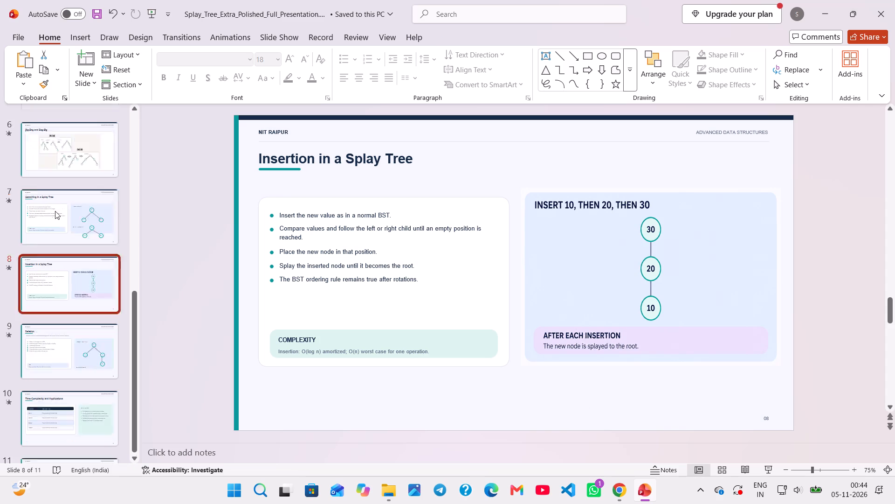
scroll(55, 211, "up", 1)
left_click(66, 150)
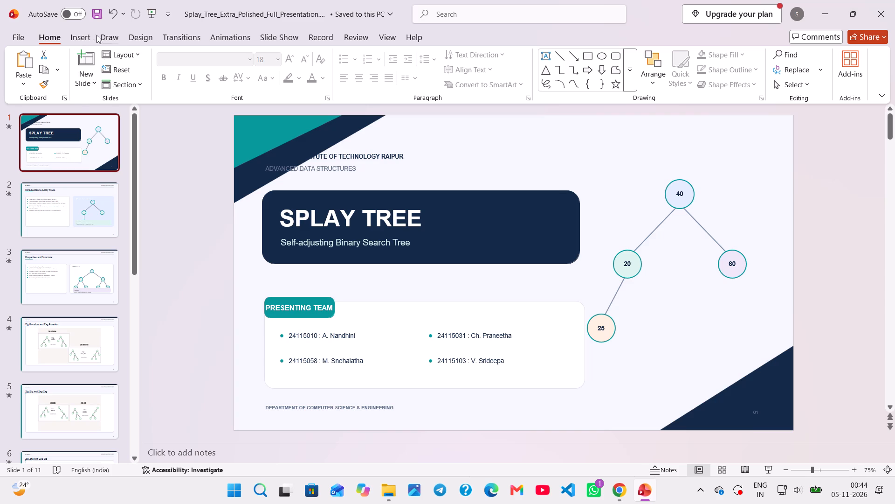
left_click(84, 34)
left_click(89, 67)
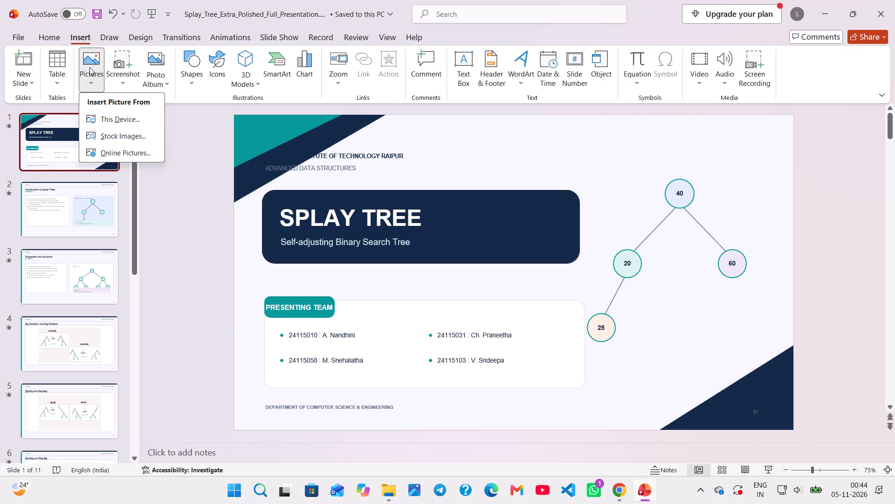
left_click(102, 119)
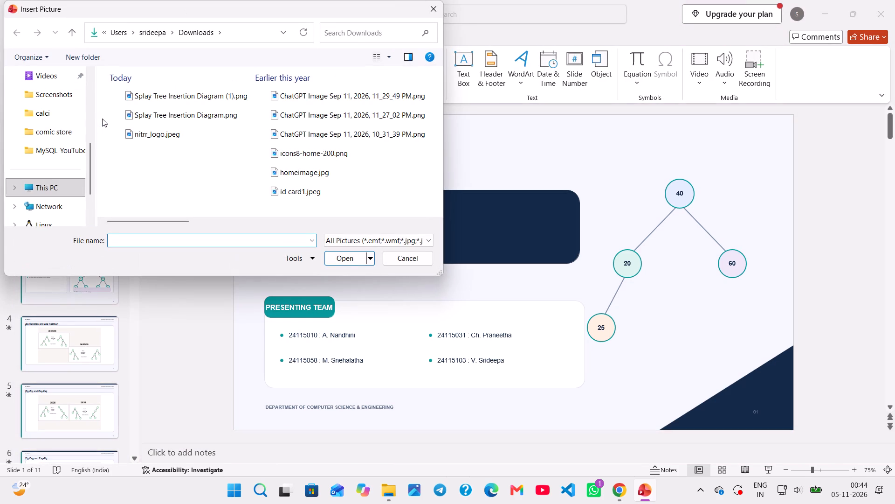
left_click(141, 133)
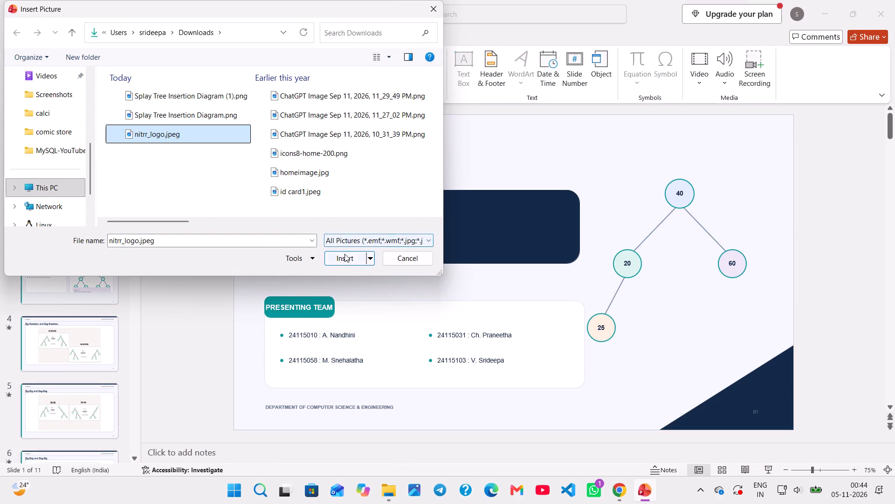
left_click(344, 254)
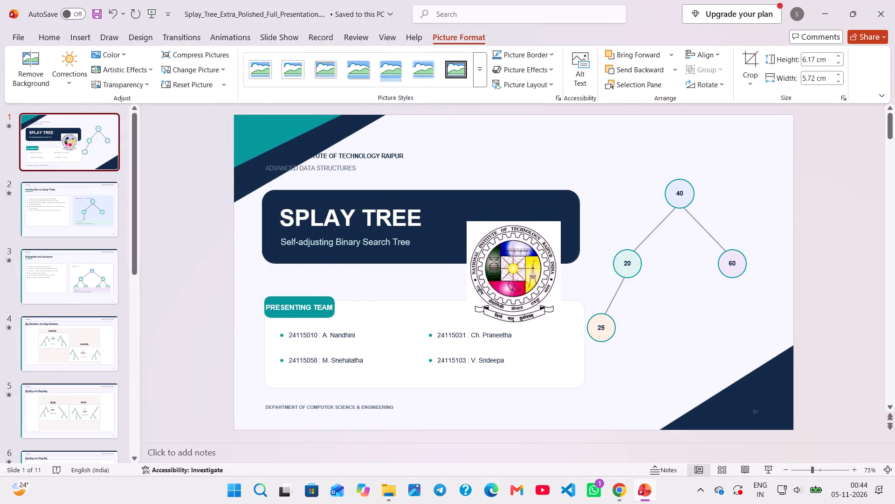
Shrink the logo to about 2.58 by 2.54 cm and move it to the upper-left corner of the title slide.
left_click_drag(560, 278, 533, 278)
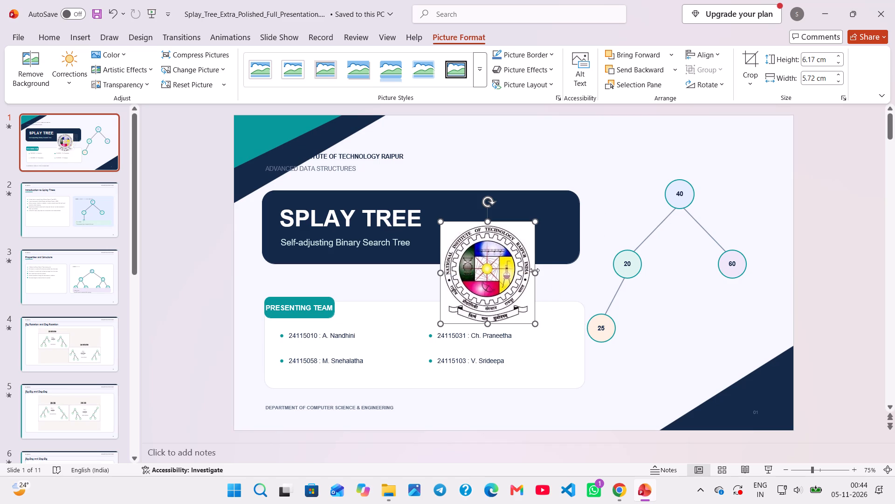
left_click_drag(535, 271, 486, 271)
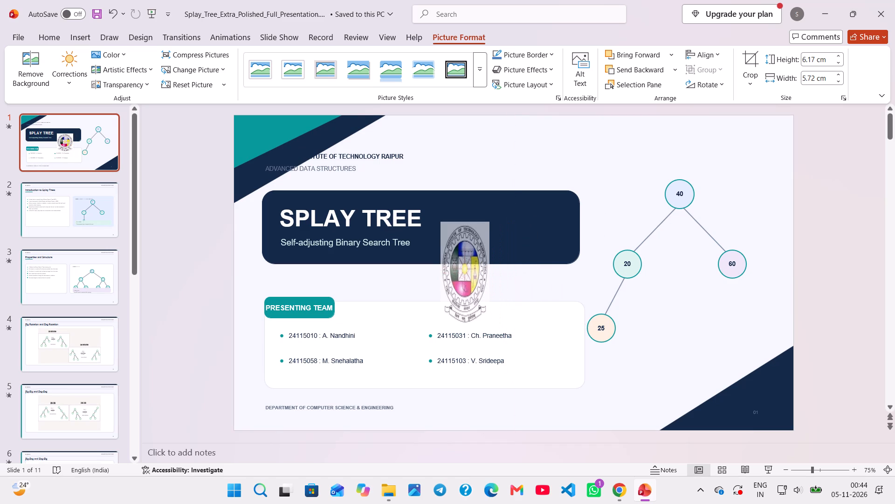
left_click_drag(486, 271, 482, 270)
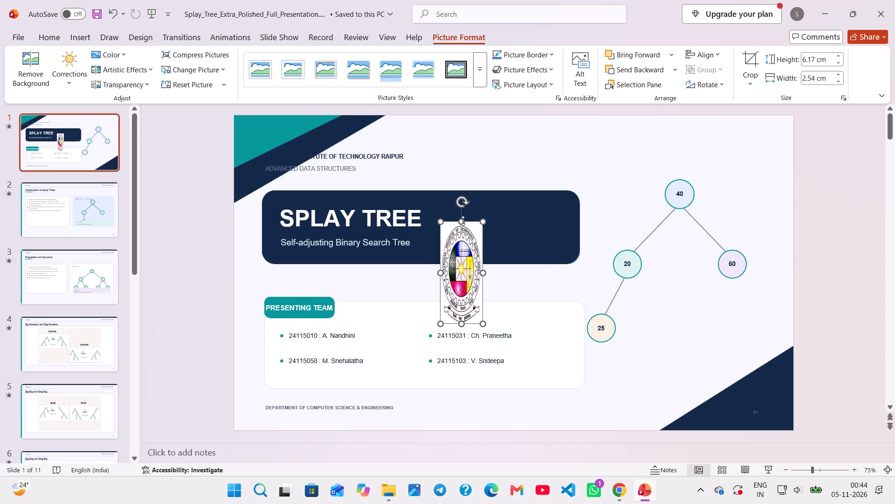
left_click_drag(463, 221, 476, 280)
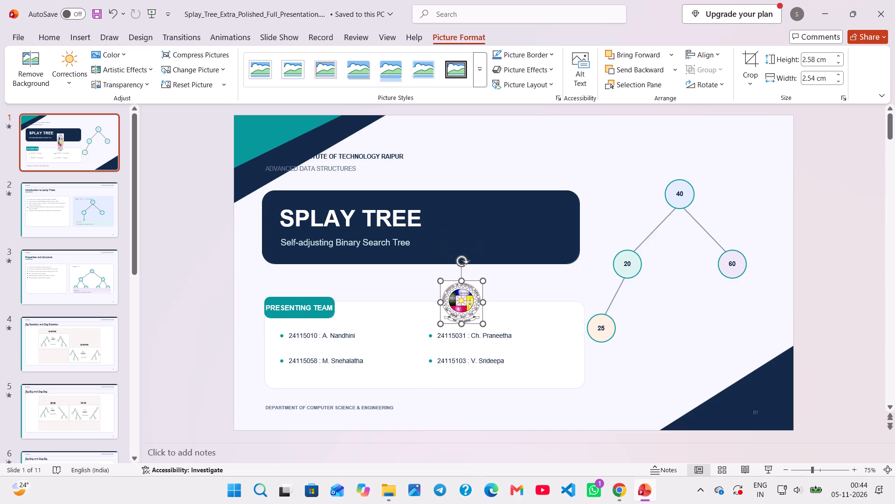
left_click_drag(471, 310, 361, 229)
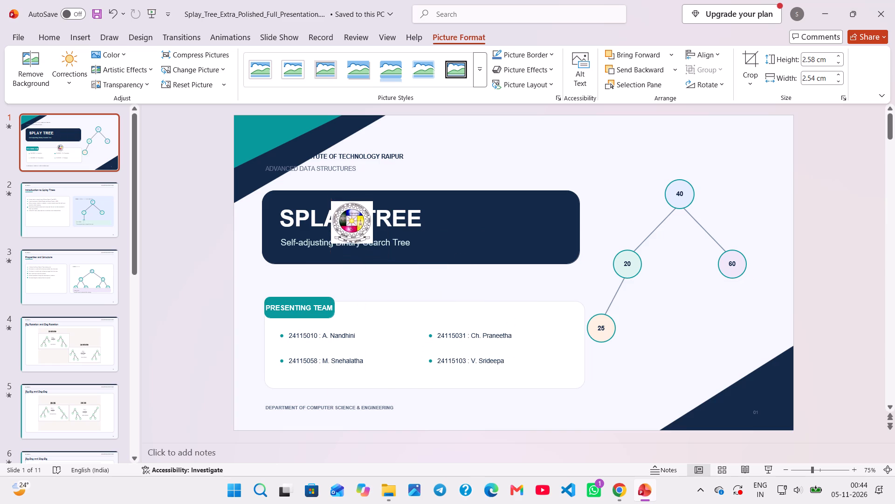
left_click_drag(361, 229, 359, 228)
left_click_drag(359, 228, 263, 147)
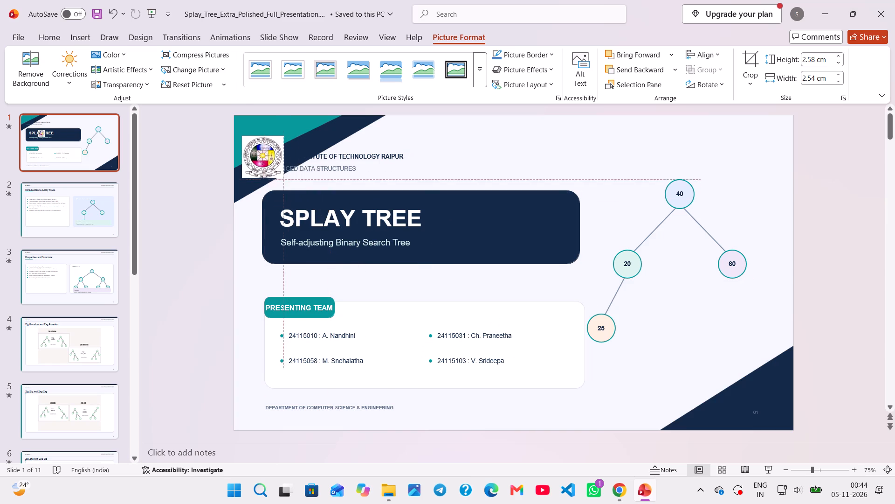
left_click_drag(263, 147, 264, 145)
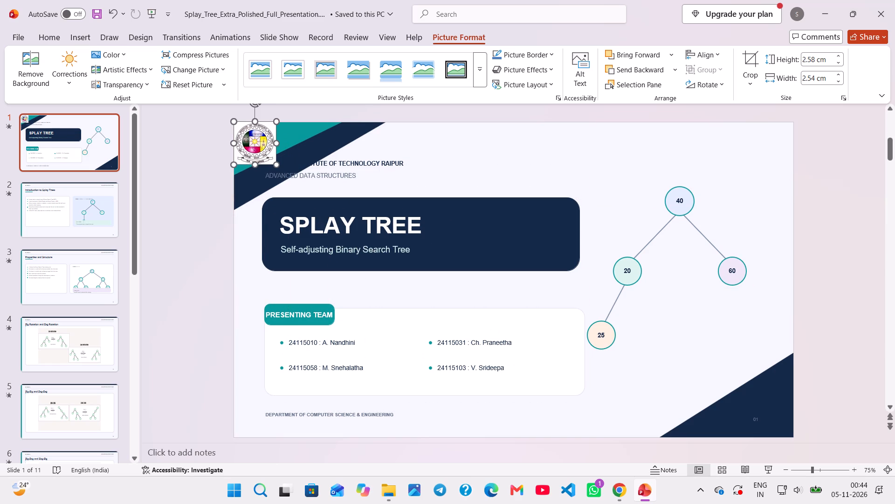
Shrink the logo further to about 1.24 by 1.24 cm and position it just before the institute name on slide 1.
left_click_drag(254, 120, 260, 137)
left_click_drag(276, 147, 273, 148)
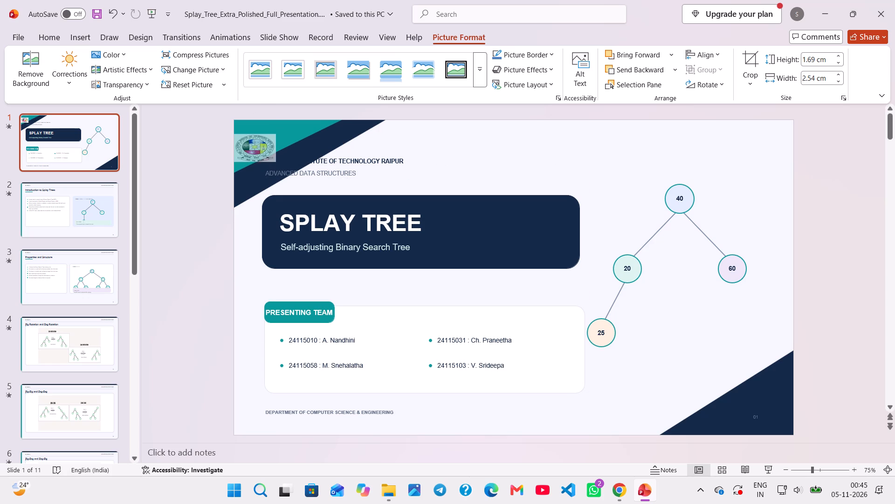
left_click_drag(273, 148, 263, 149)
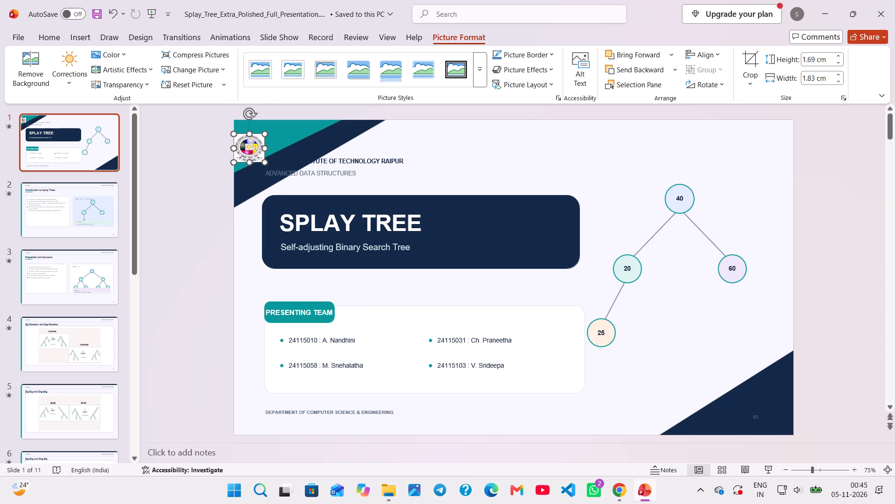
left_click_drag(255, 149, 258, 154)
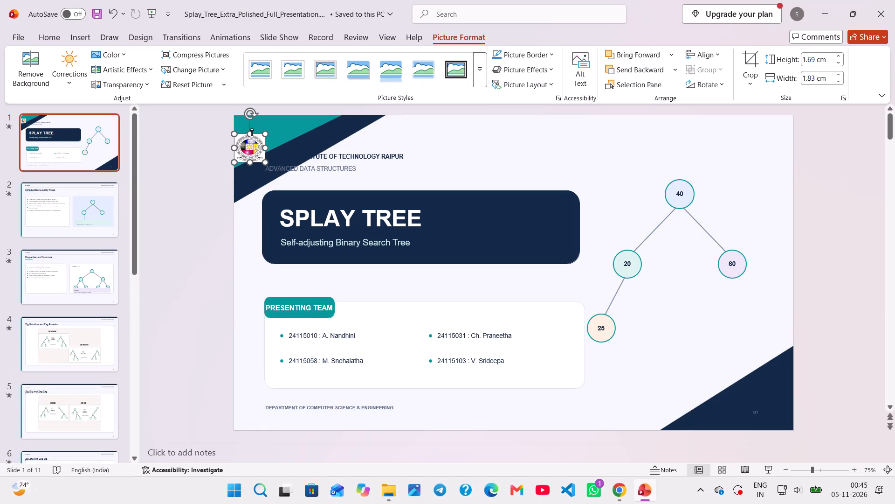
left_click_drag(249, 131, 253, 143)
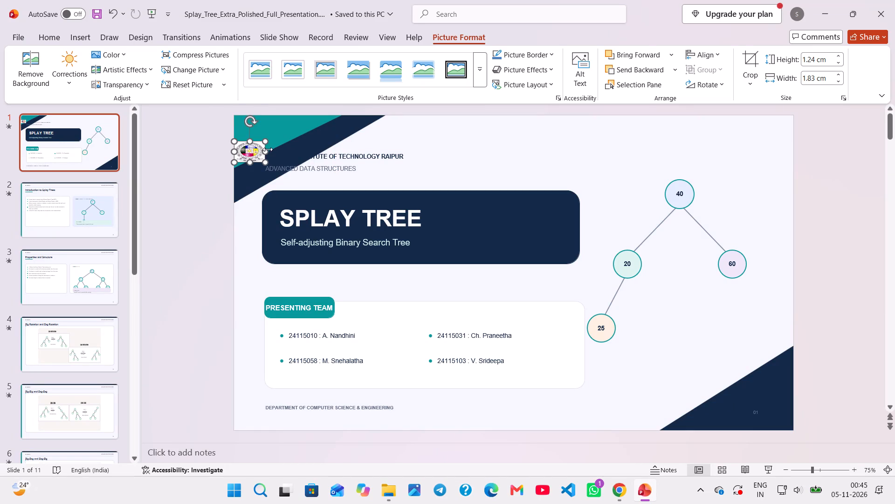
left_click_drag(267, 150, 255, 154)
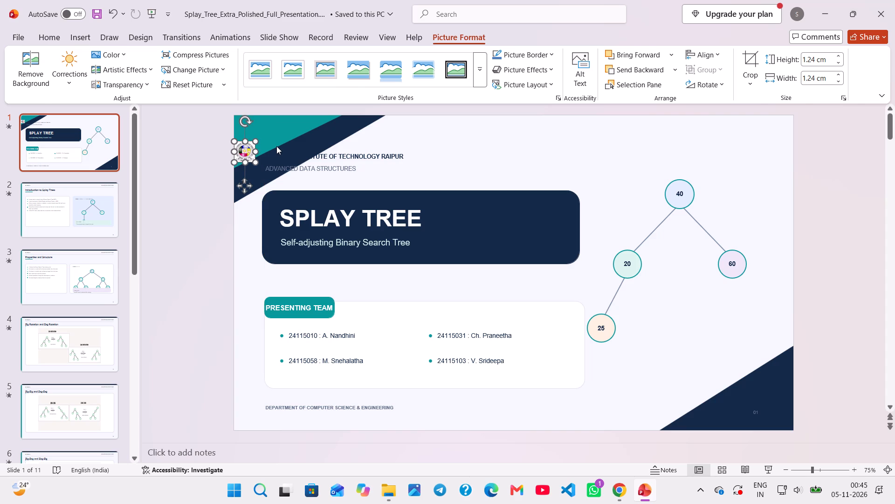
left_click(276, 146)
left_click(248, 154)
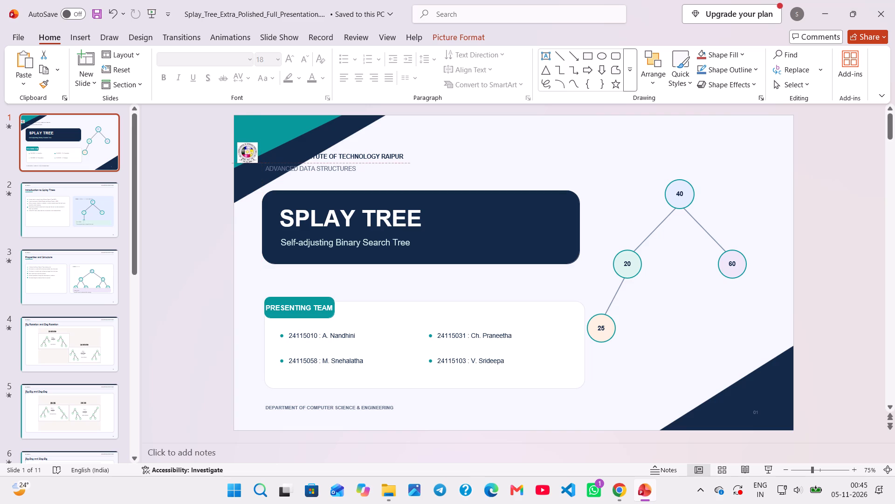
left_click(388, 154)
left_click(494, 155)
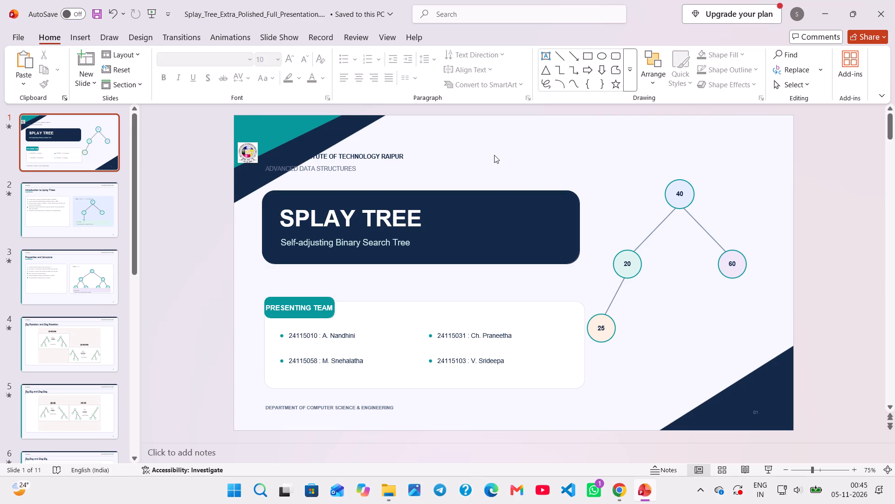
Review the presentation's slides after the title slide, checking the rotation diagrams, insertion, deletion and time complexity content.
scroll(494, 155, "down", 4)
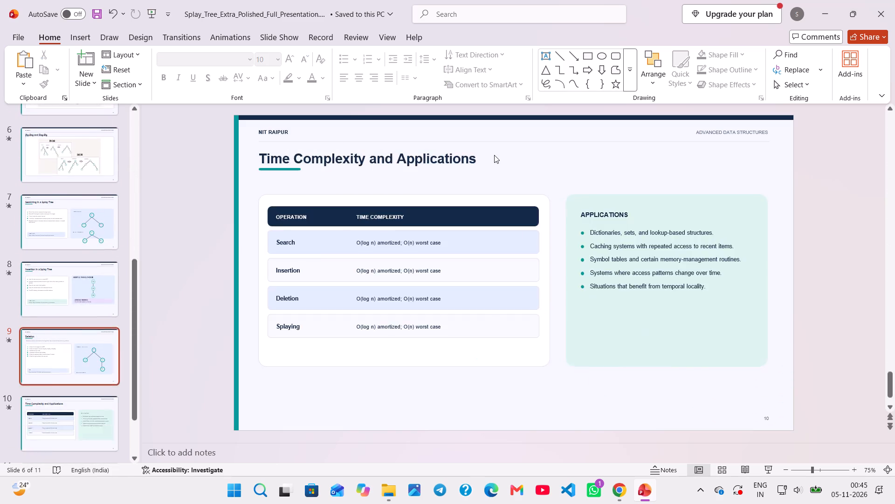
scroll(494, 155, "up", 1)
scroll(494, 155, "down", 1)
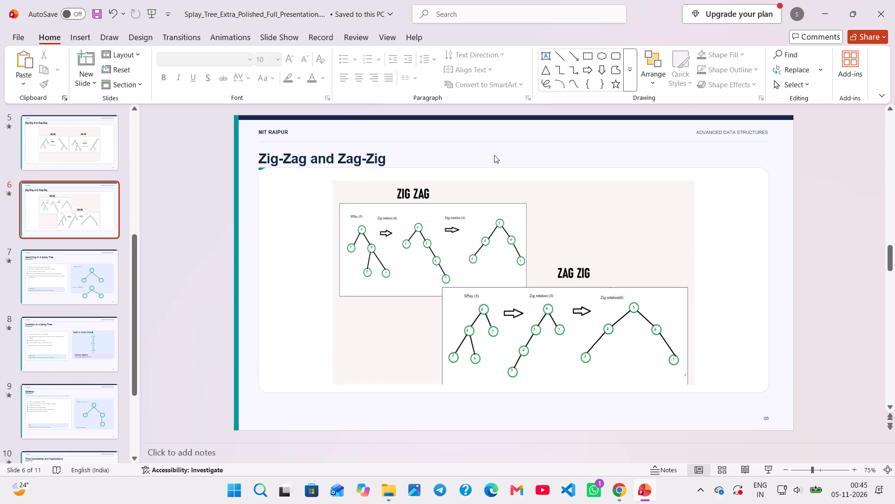
scroll(494, 155, "down", 2)
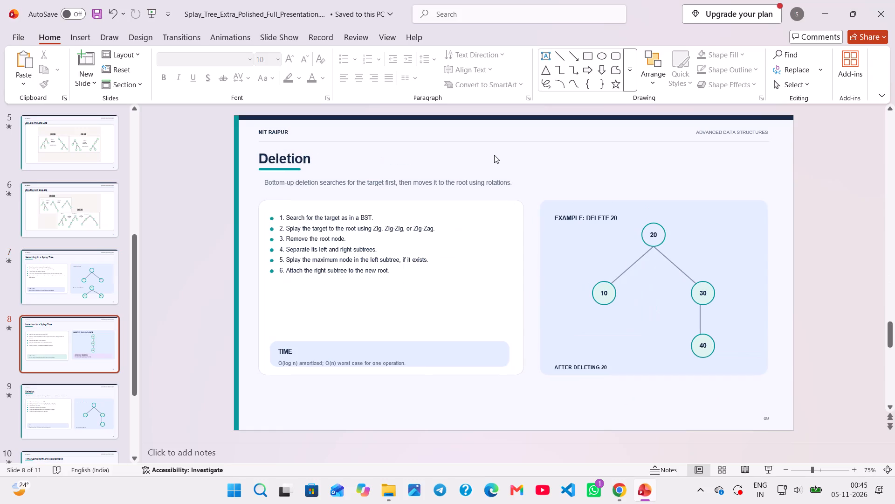
scroll(591, 132, "up", 1)
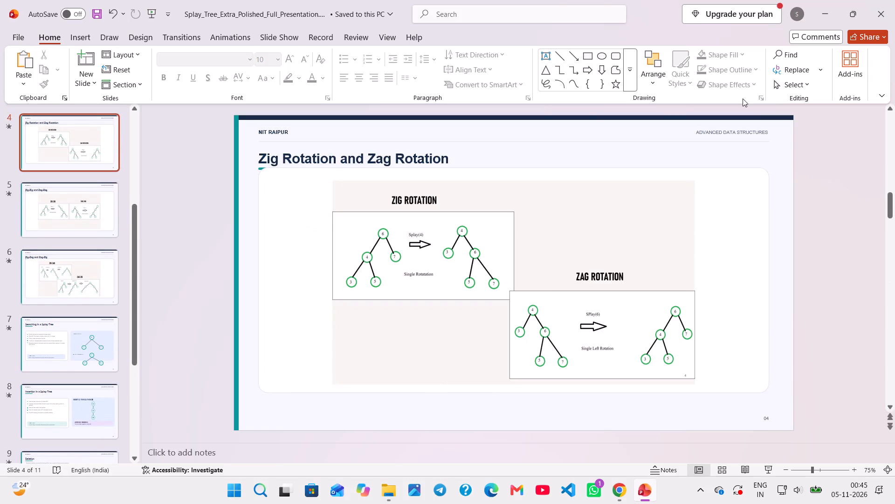
Save a PDF copy of the presentation in Downloads as Splay_Tree_Extra_Polished_Full_Presentation22.pdf, without replacing the existing PDF.
left_click(14, 41)
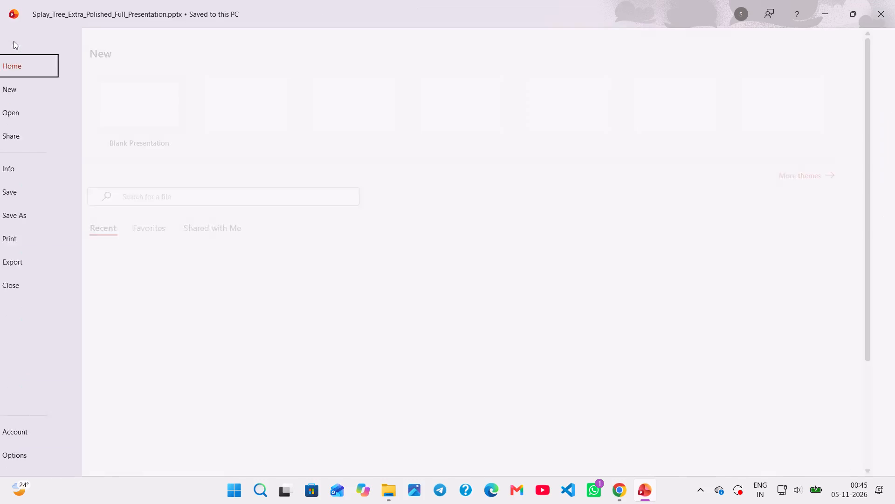
left_click(33, 220)
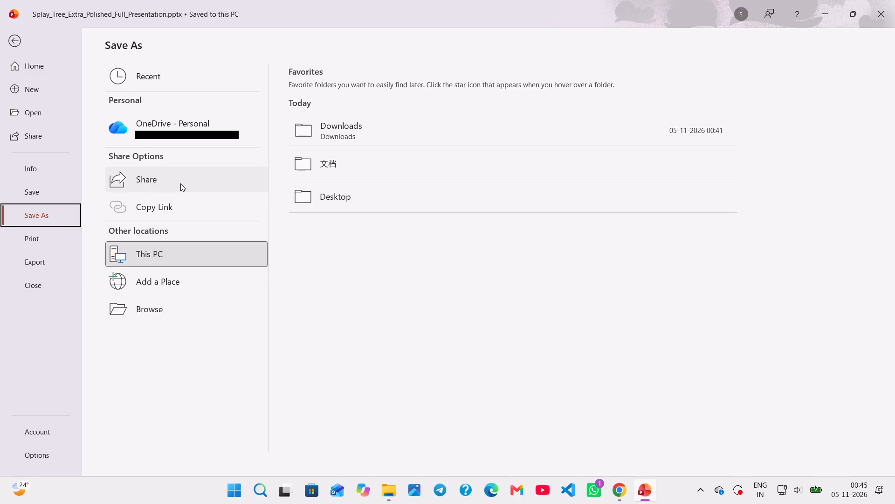
left_click(364, 121)
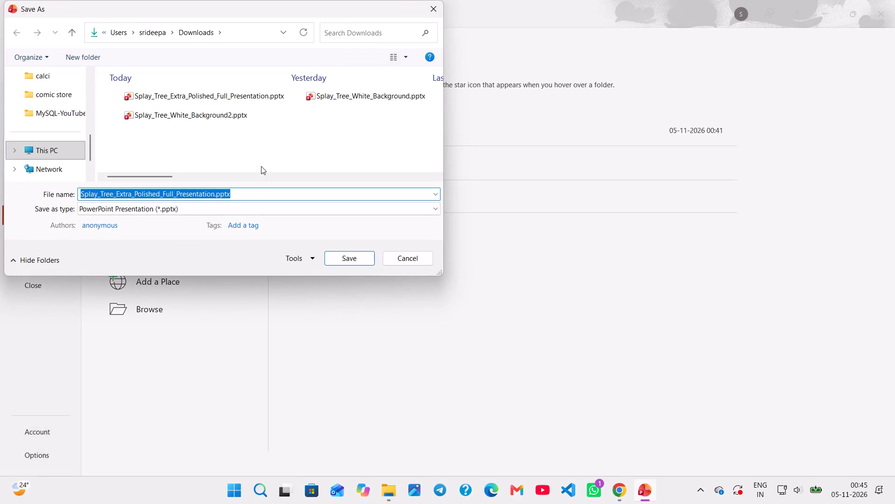
left_click(241, 210)
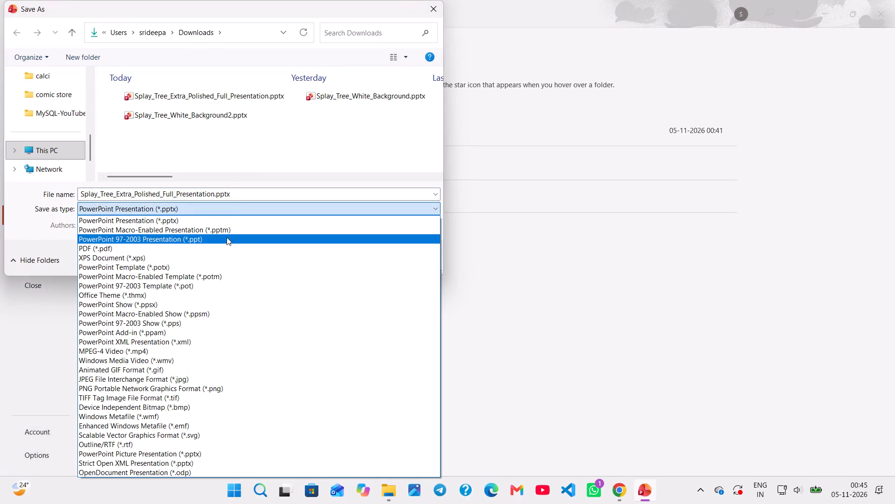
left_click(215, 251)
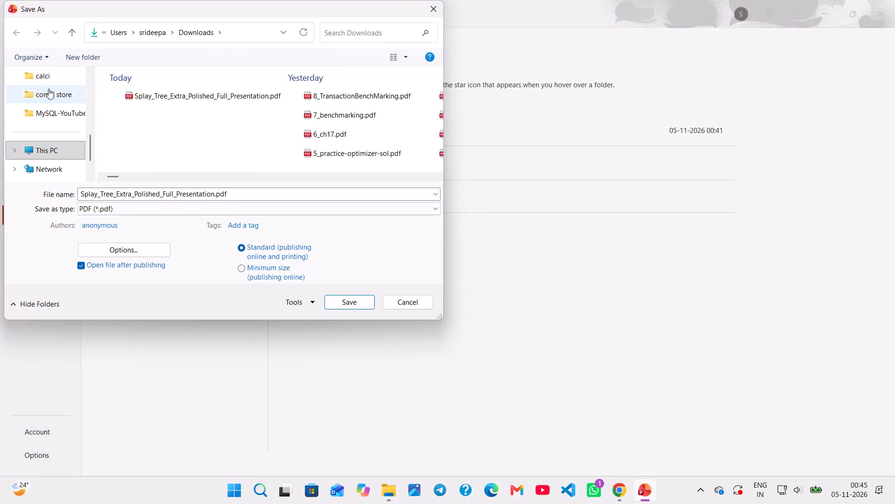
scroll(43, 92, "up", 2)
left_click(52, 168)
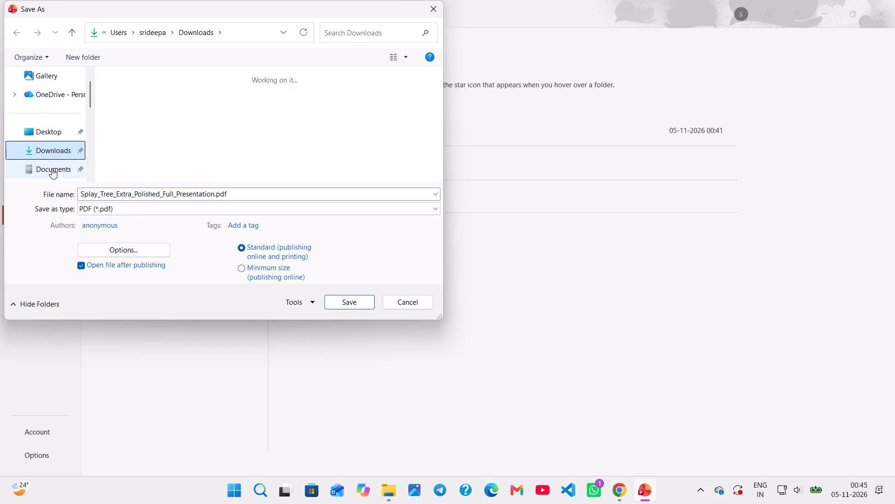
left_click(353, 301)
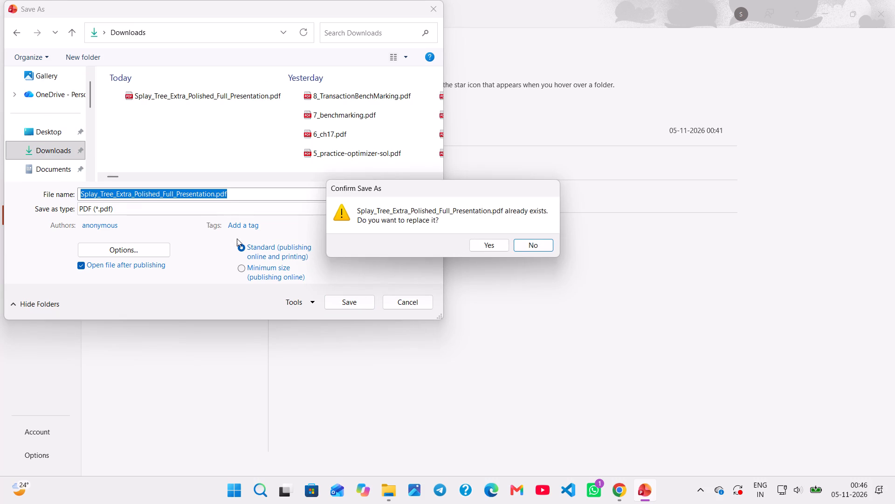
left_click(227, 194)
left_click(527, 247)
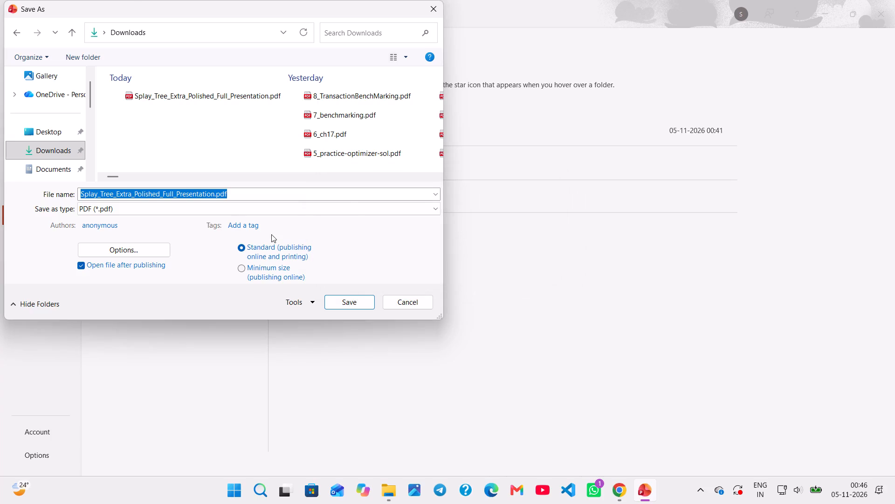
left_click(215, 190)
left_click(213, 195)
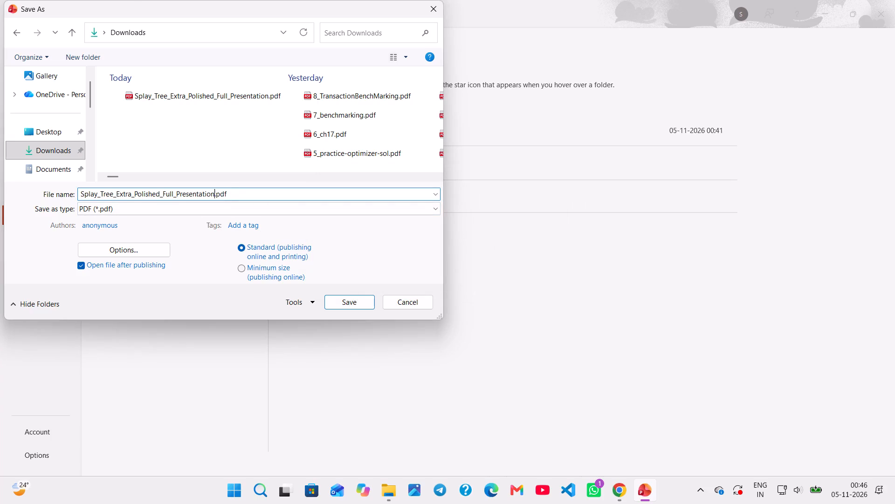
type("22")
left_click(336, 301)
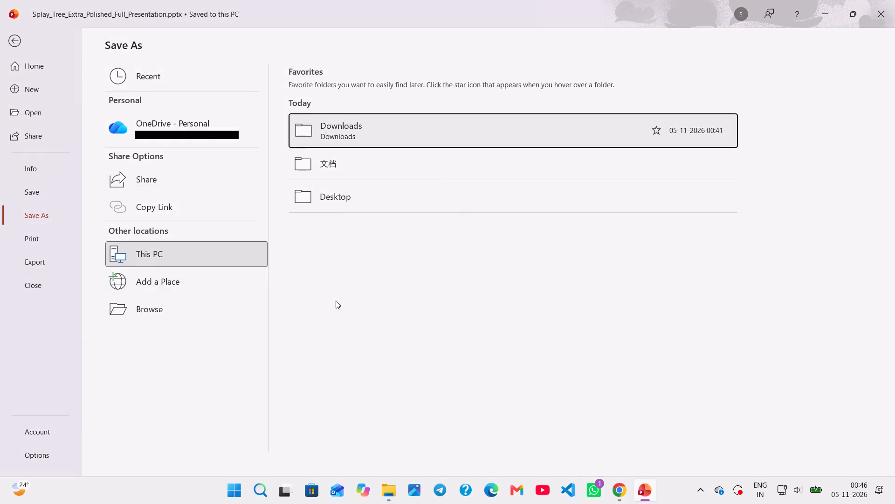
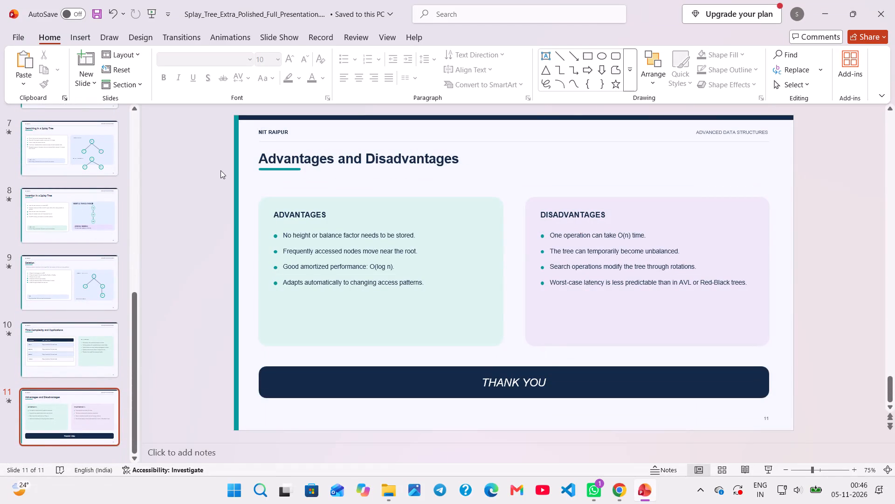
On the Deletion slide, enlarge the complexity text box under TIME slightly upward and to the right so its text sits inside the blue box.
left_click(48, 344)
left_click(60, 300)
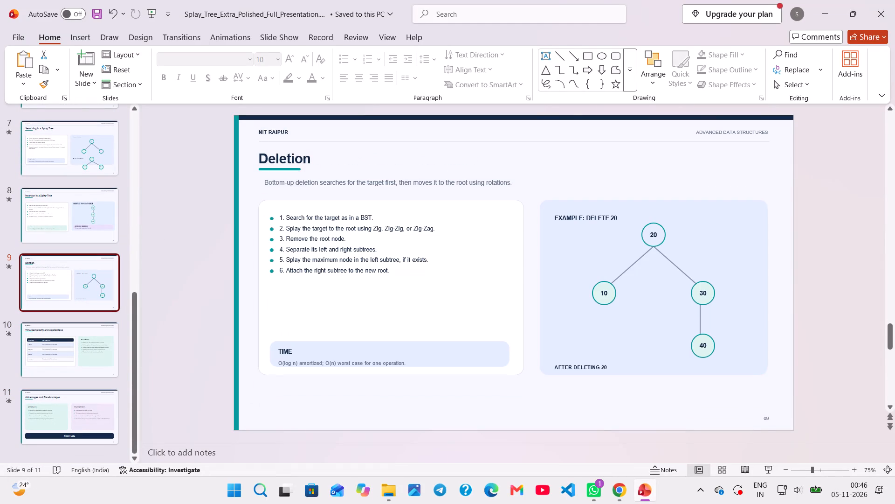
left_click(316, 362)
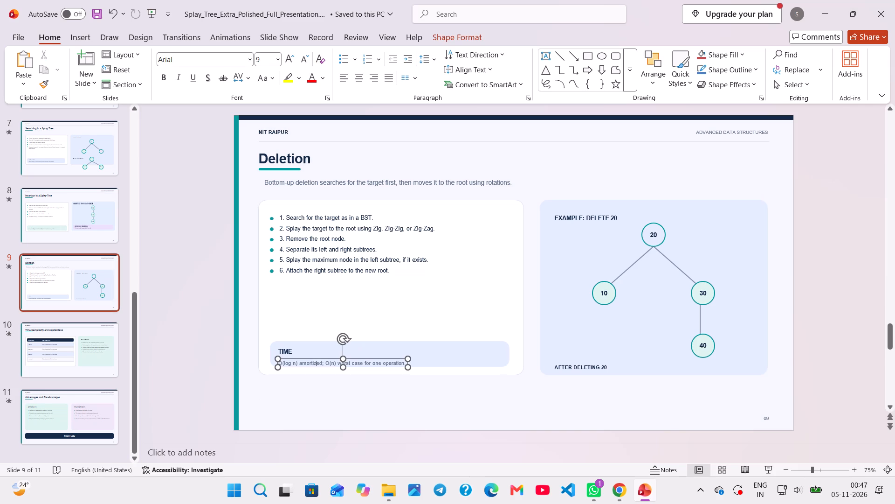
left_click_drag(343, 358, 349, 354)
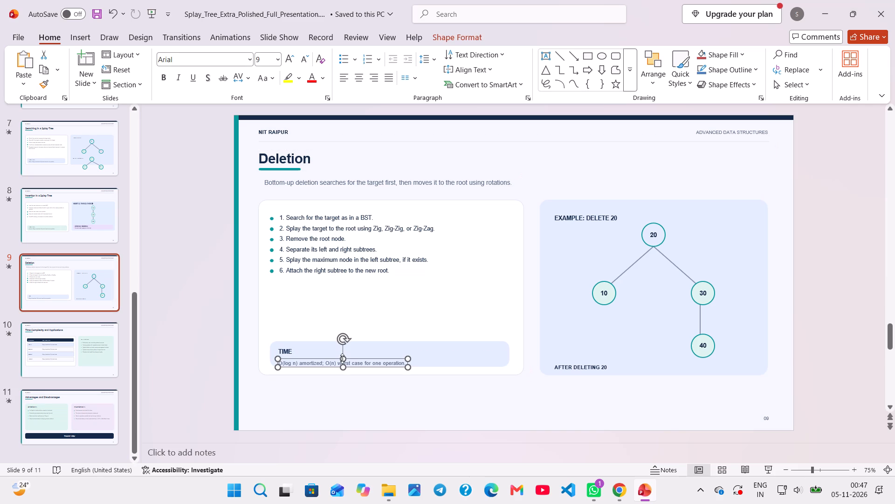
left_click(342, 358)
left_click_drag(341, 358, 335, 356)
left_click(345, 358)
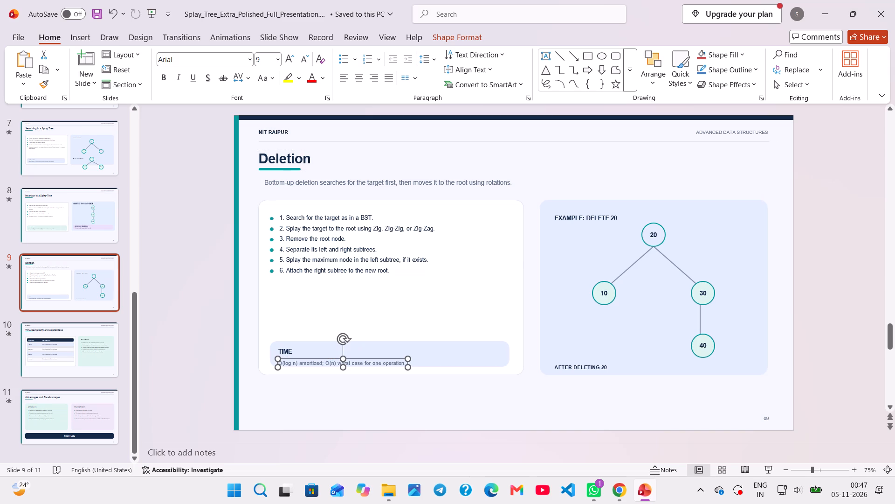
left_click(345, 358)
left_click_drag(344, 367, 344, 374)
left_click(344, 356)
left_click_drag(344, 360, 359, 351)
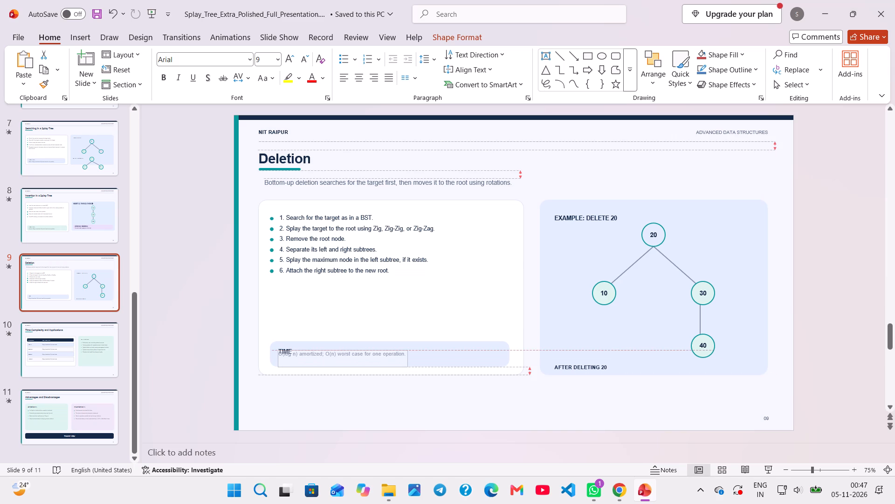
left_click_drag(359, 351, 365, 354)
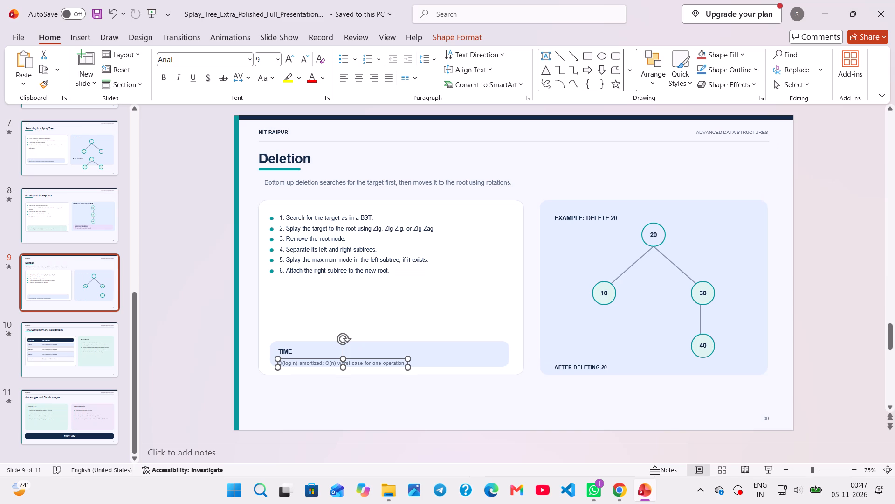
left_click_drag(408, 357, 416, 357)
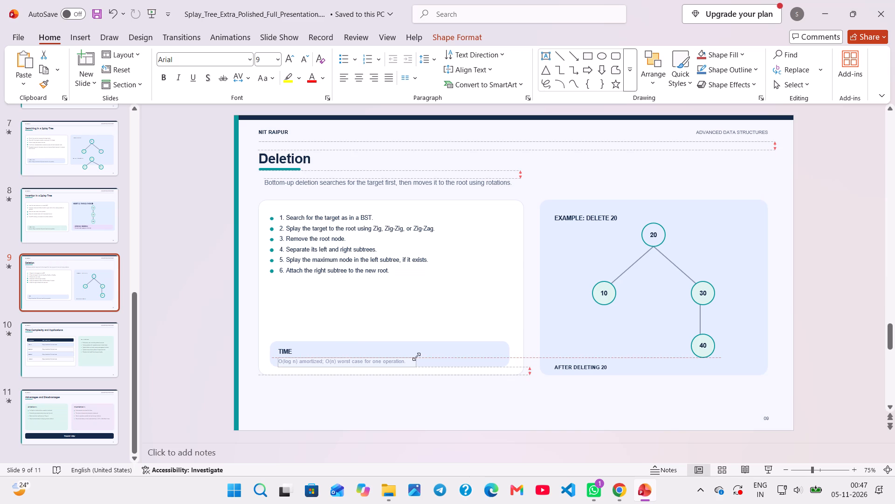
left_click(437, 333)
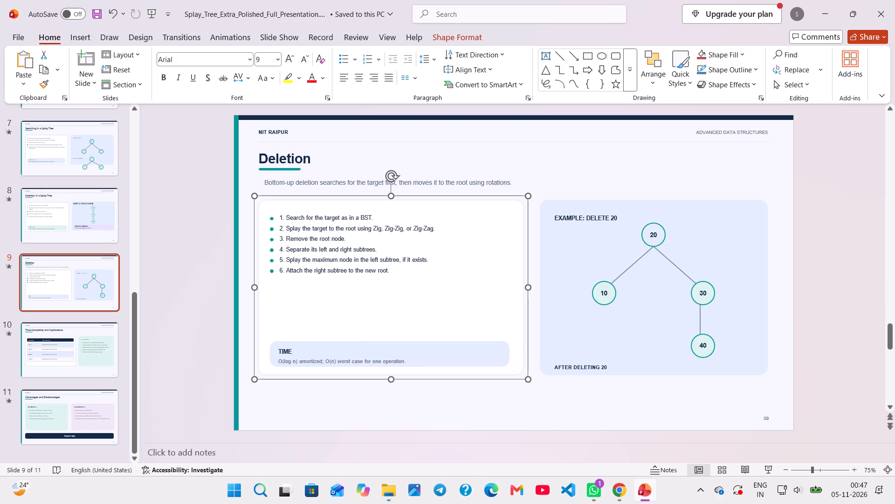
left_click(210, 280)
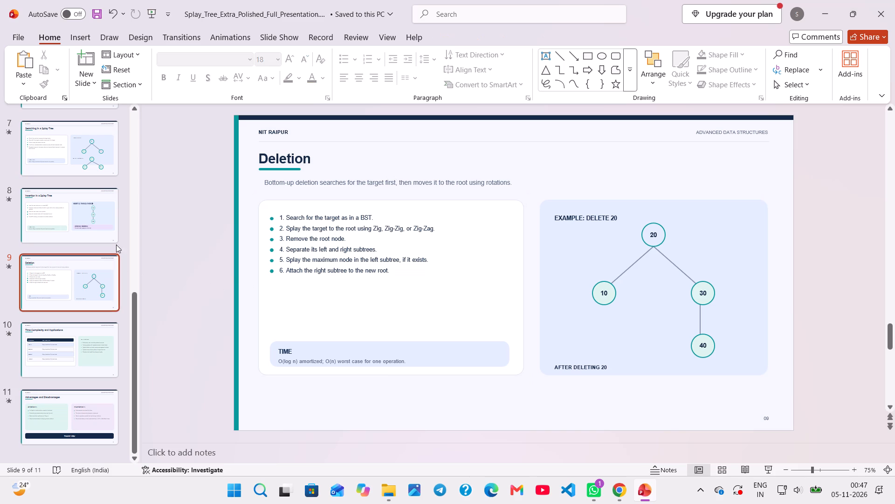
On the Searching in a Splay Tree slide, extend the blue diagram panel downward to enclose the lower 20 and 40 nodes.
left_click(104, 231)
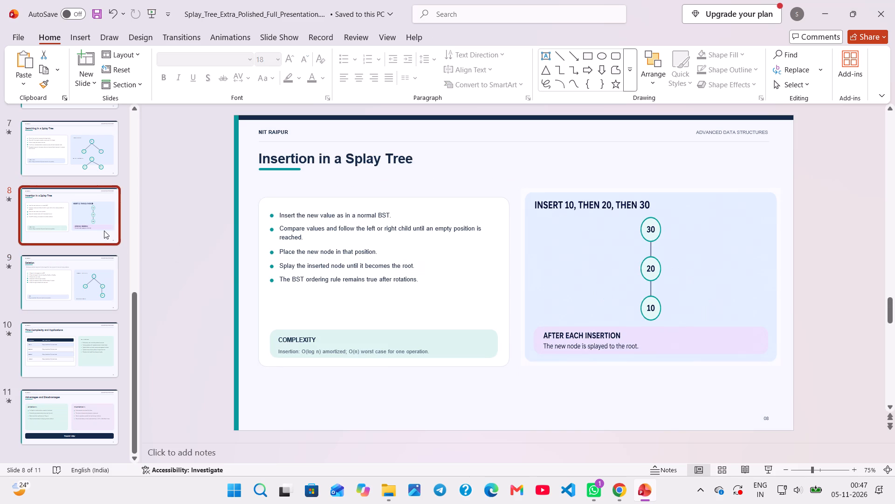
left_click(85, 158)
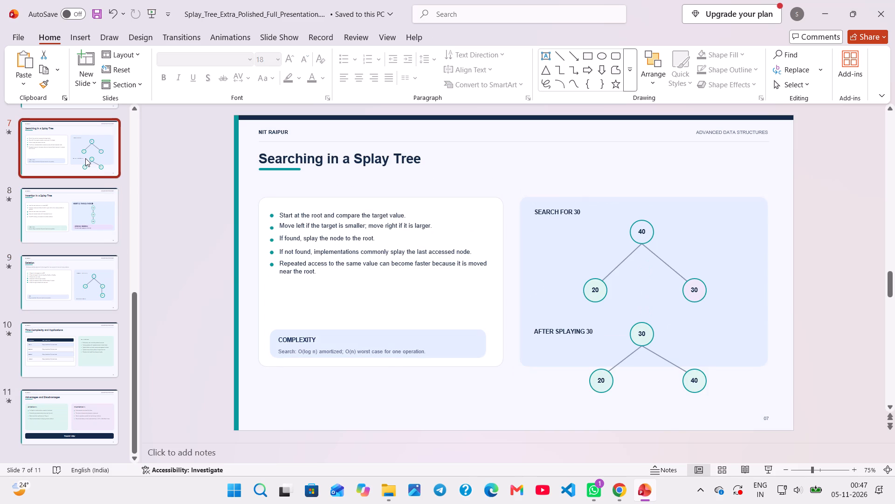
left_click(578, 365)
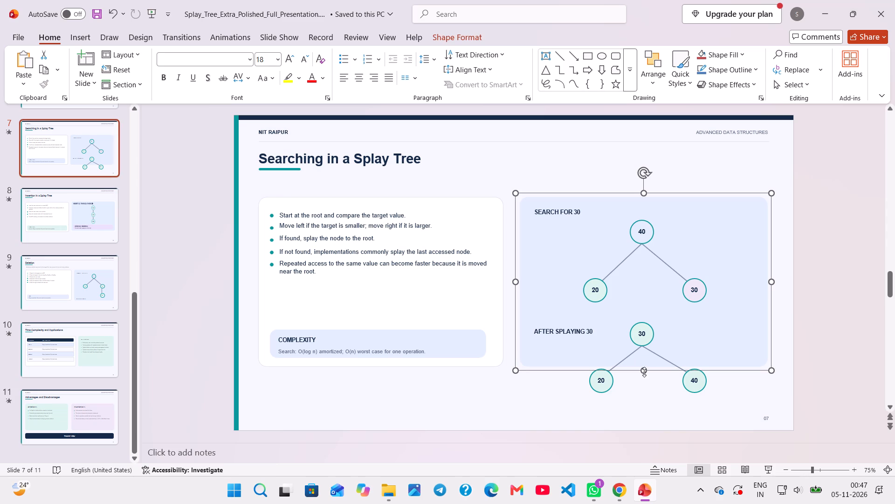
left_click_drag(644, 372, 657, 401)
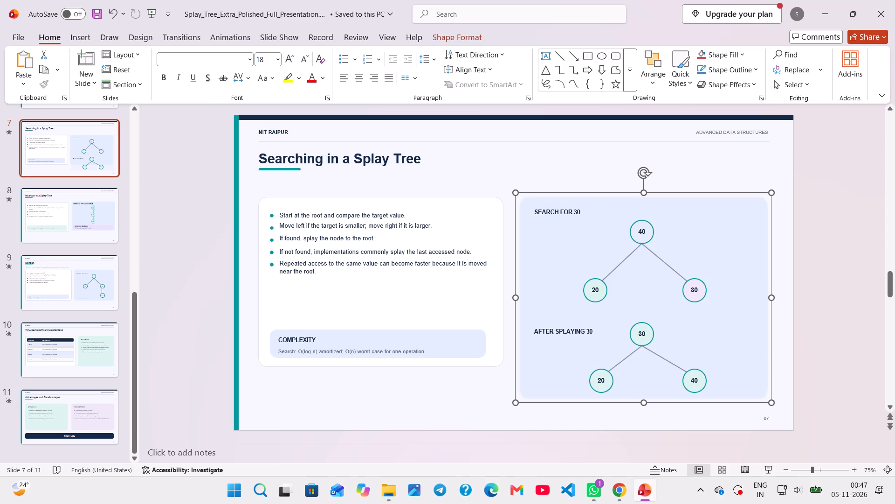
left_click(388, 399)
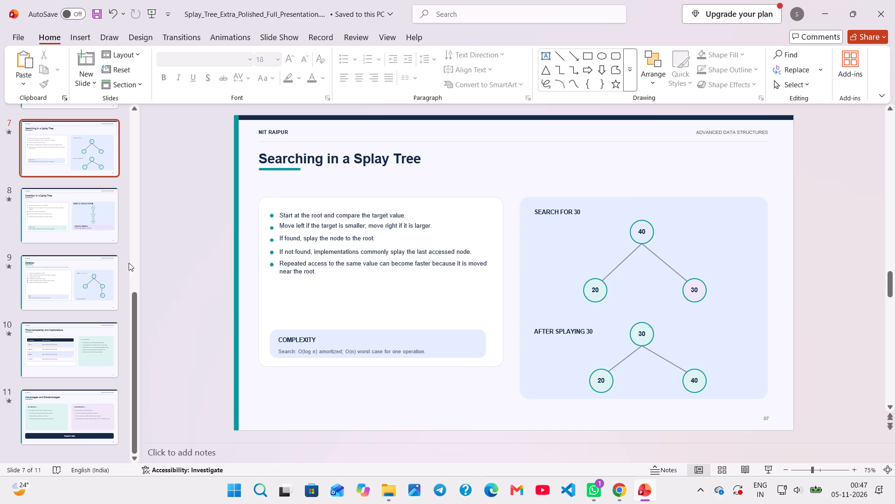
On the Zig-Zag and Zag-Zig slide, widen the rotation picture to the right within its white card and make it slightly shorter.
scroll(69, 182, "up", 1)
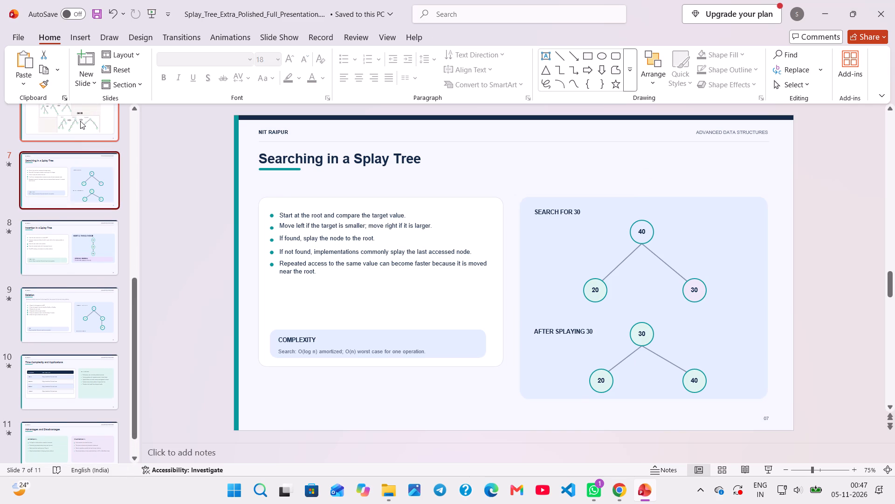
left_click(80, 121)
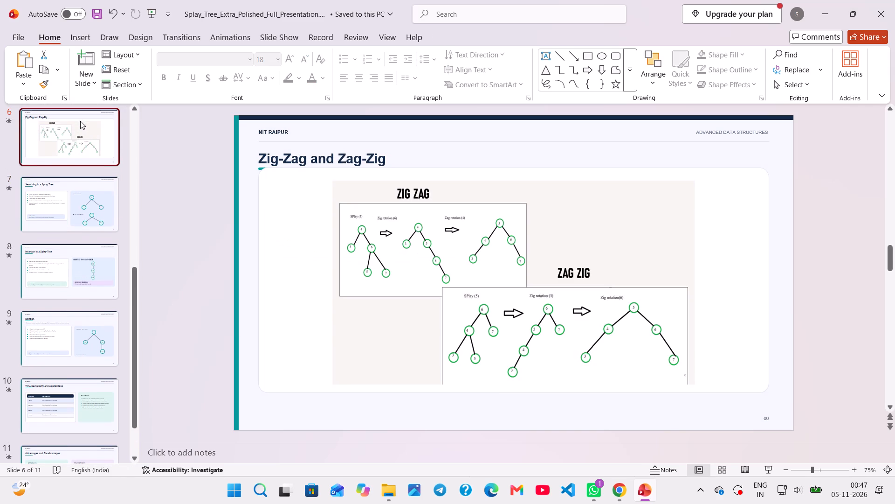
scroll(432, 279, "down", 1)
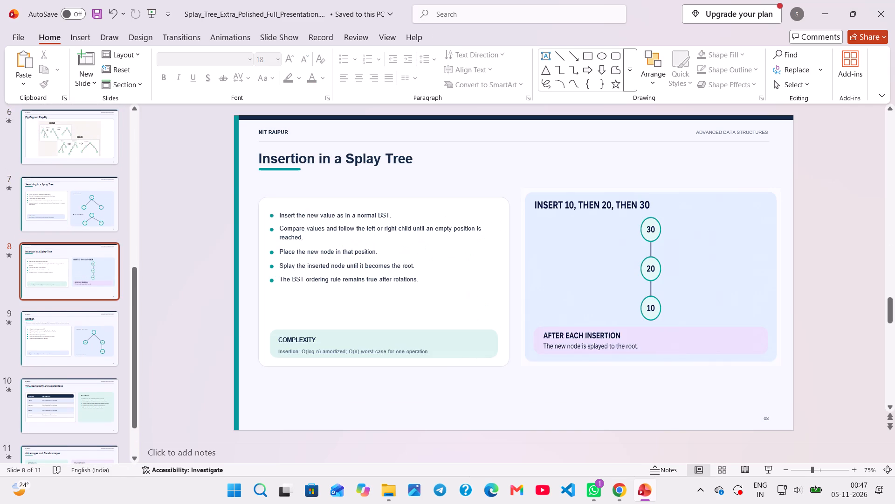
scroll(432, 279, "up", 1)
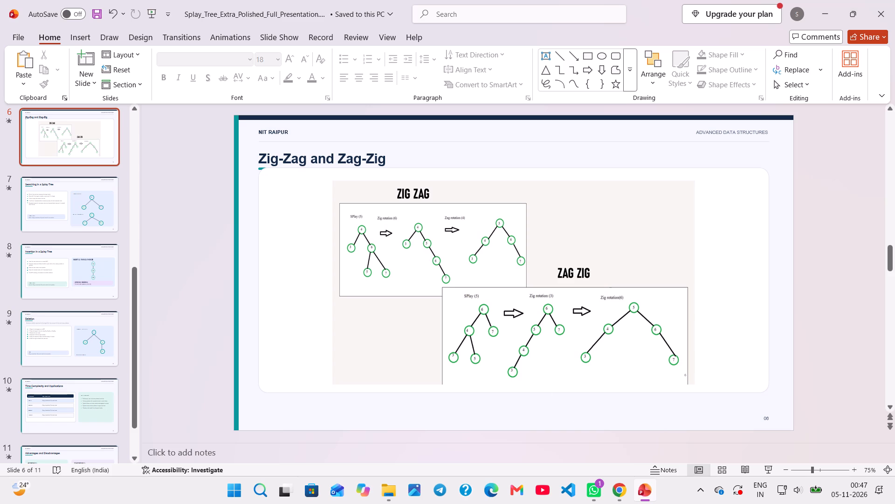
left_click(686, 368)
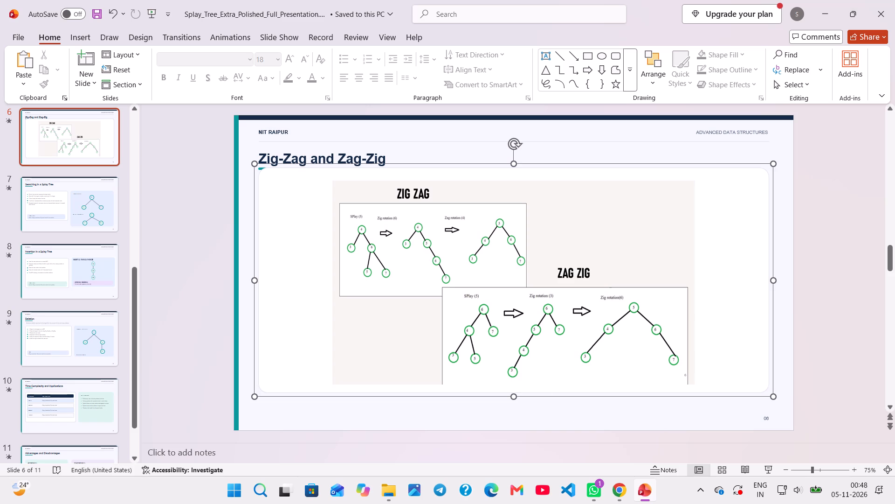
left_click(649, 349)
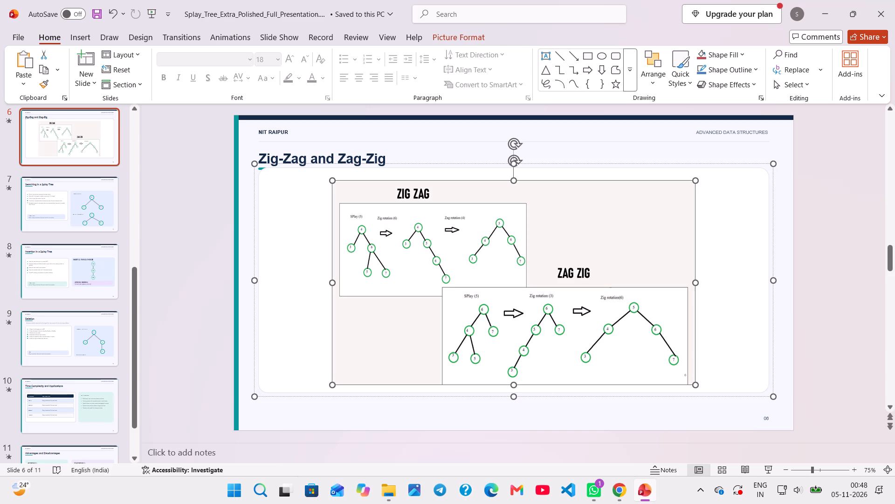
left_click_drag(695, 384, 693, 383)
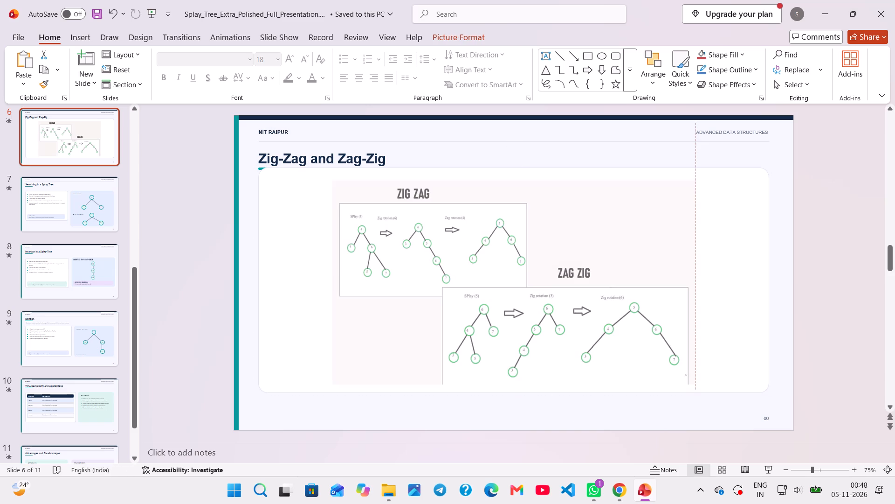
left_click_drag(693, 383, 705, 339)
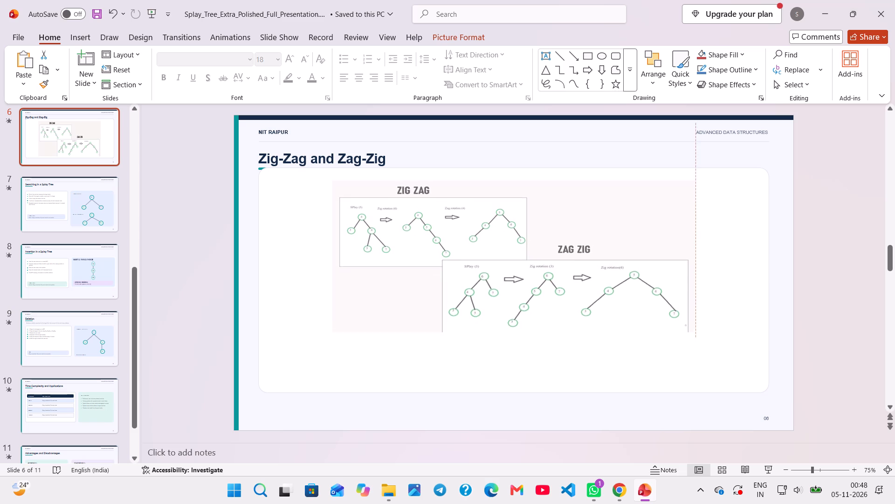
left_click_drag(705, 339, 723, 374)
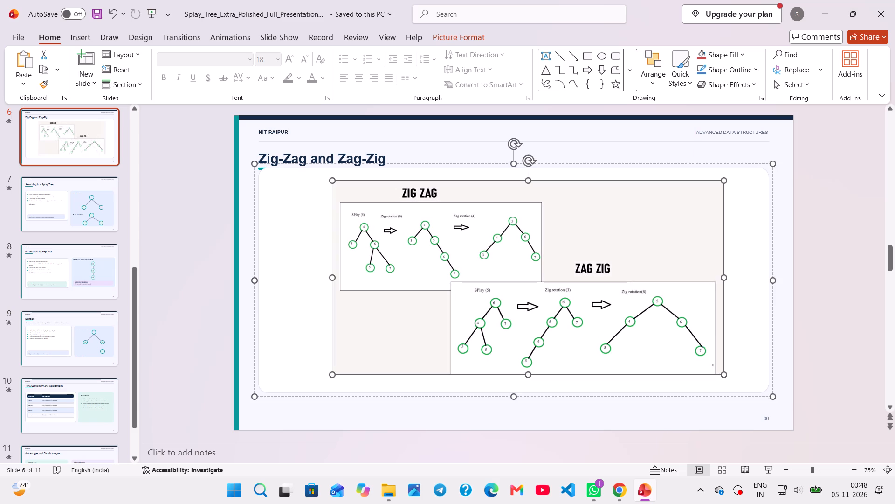
left_click(607, 361)
left_click_drag(722, 374, 727, 377)
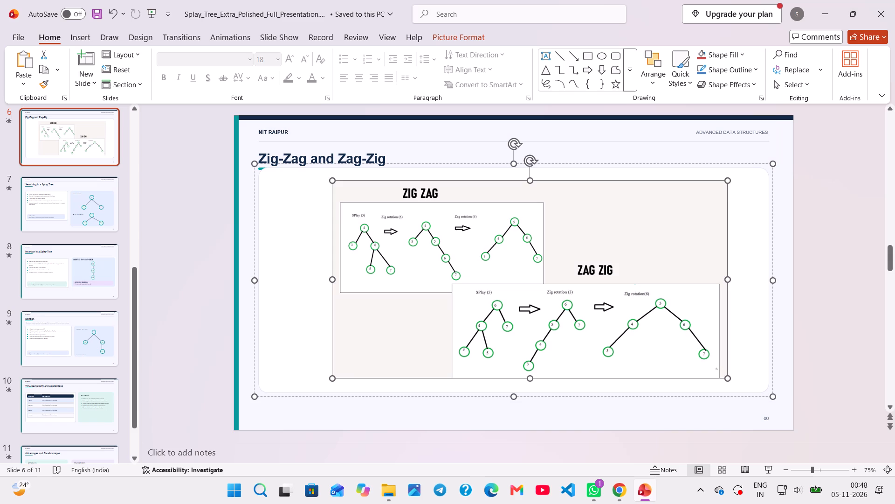
left_click(190, 322)
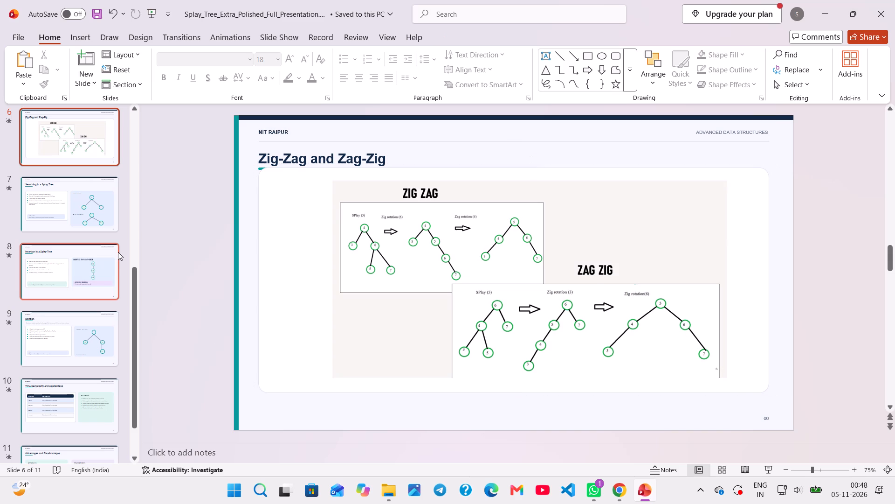
Examine the layout of slides 5 and 4 with the rotation diagrams, and of the Properties and Structure slide.
scroll(104, 243, "up", 1)
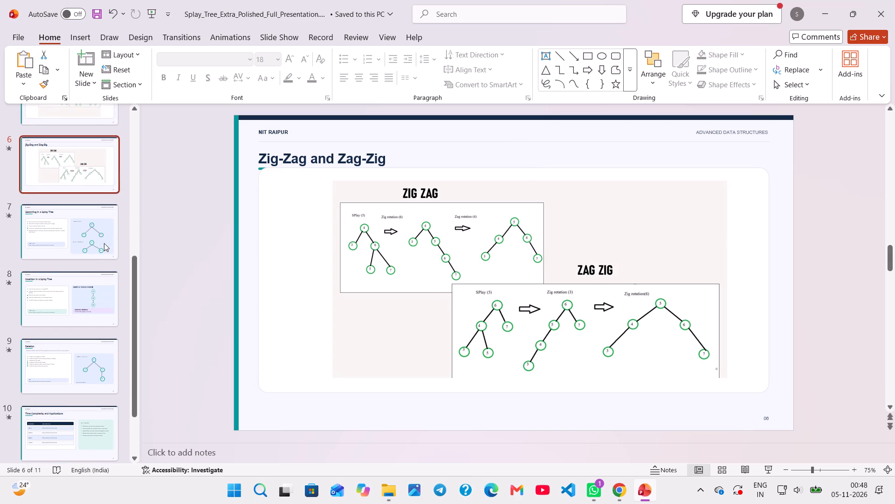
scroll(104, 243, "up", 2)
left_click(84, 192)
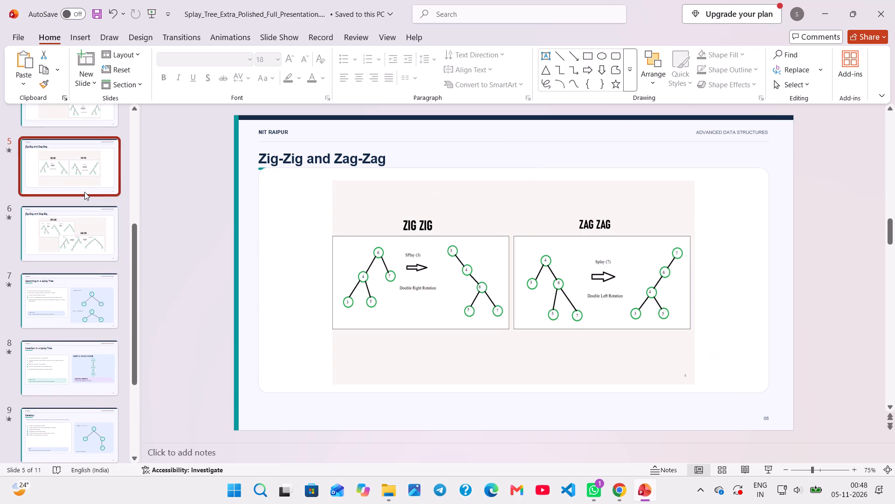
left_click(98, 121)
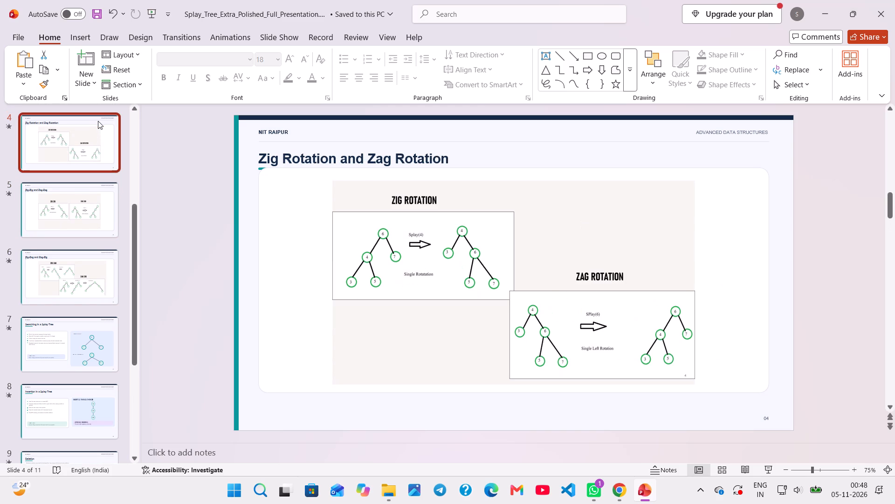
scroll(85, 147, "up", 2)
left_click(91, 133)
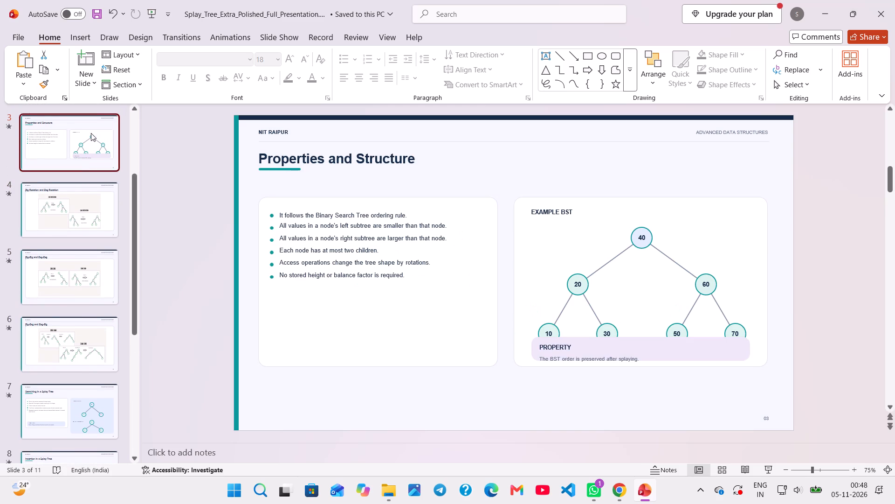
On the Properties and Structure slide, shift the purple PROPERTY bar below the Example BST card and make it thinner, clear of the bottom nodes.
left_click(578, 342)
left_click(646, 342)
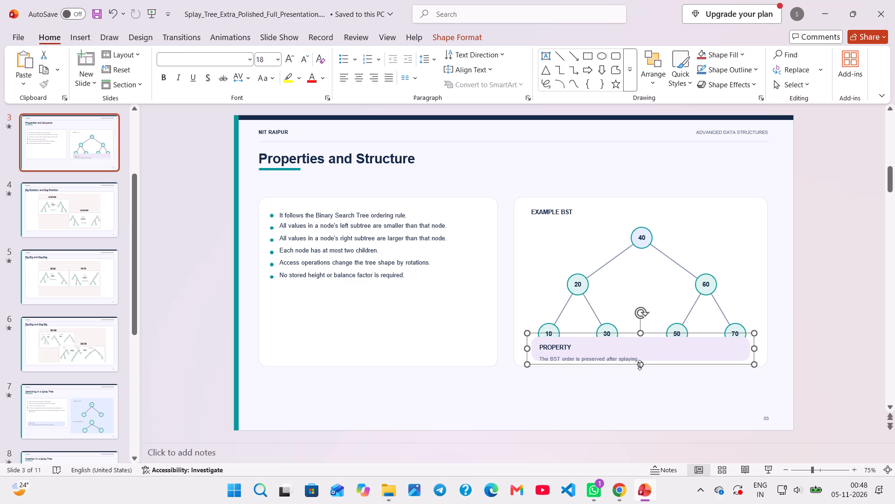
left_click_drag(640, 365, 639, 360)
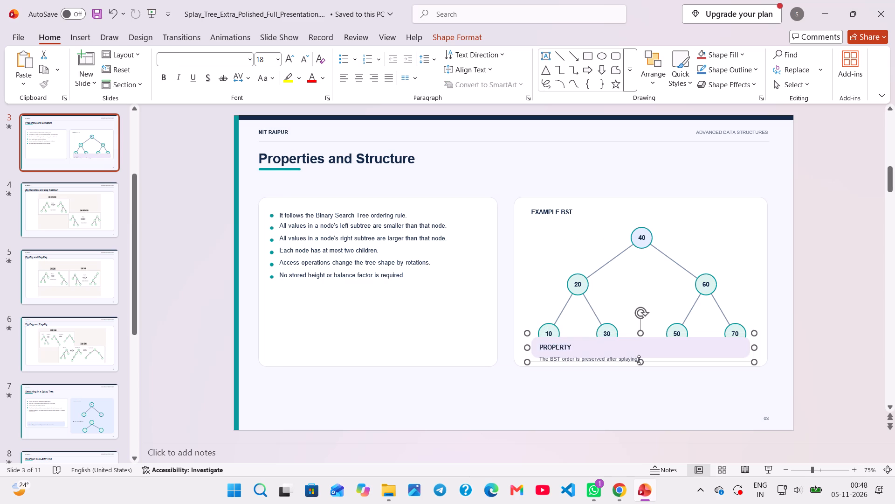
left_click_drag(641, 332, 647, 349)
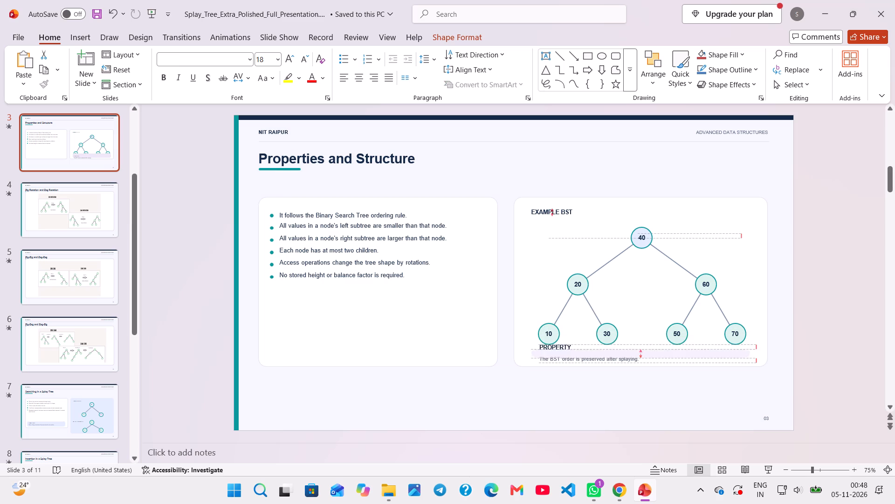
left_click_drag(647, 349, 657, 386)
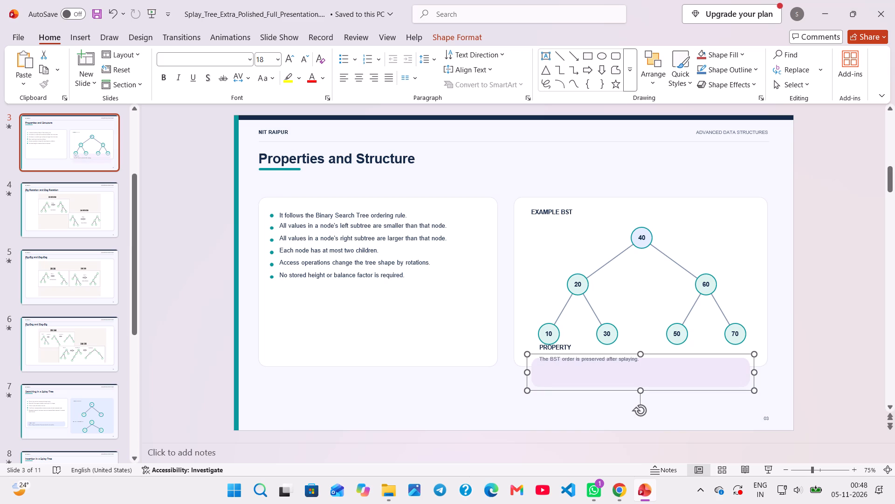
left_click_drag(641, 354, 647, 367)
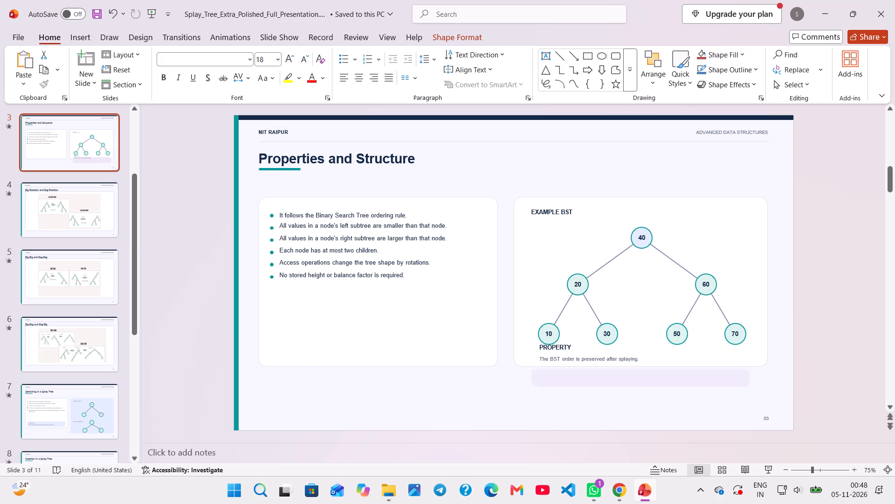
left_click_drag(647, 367, 649, 372)
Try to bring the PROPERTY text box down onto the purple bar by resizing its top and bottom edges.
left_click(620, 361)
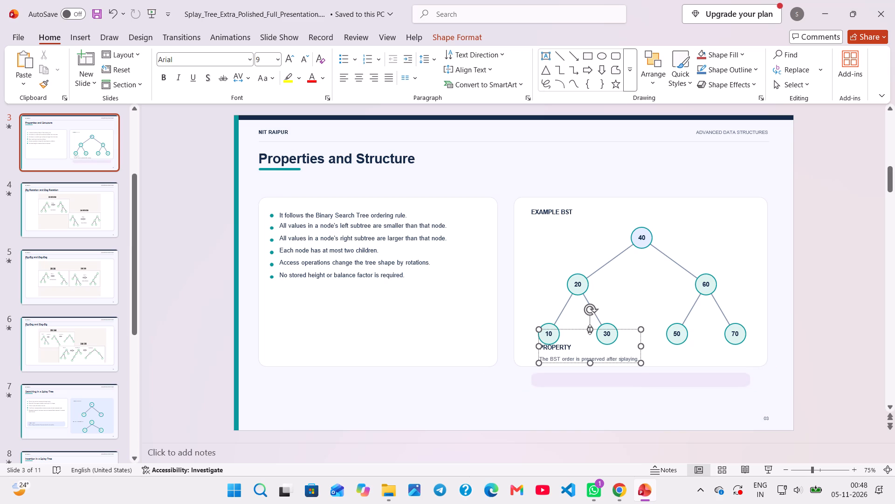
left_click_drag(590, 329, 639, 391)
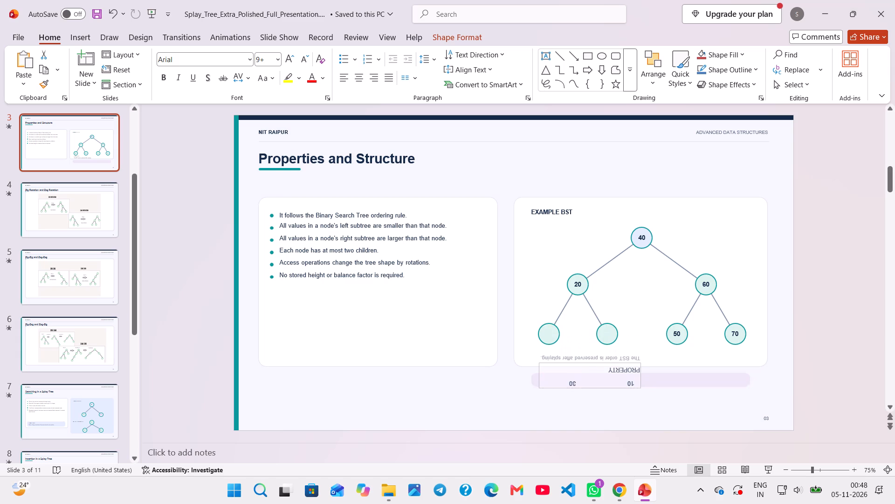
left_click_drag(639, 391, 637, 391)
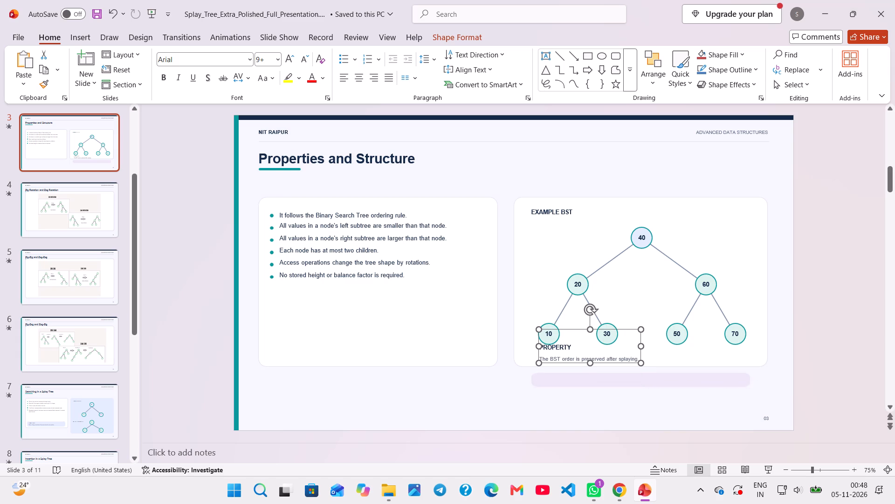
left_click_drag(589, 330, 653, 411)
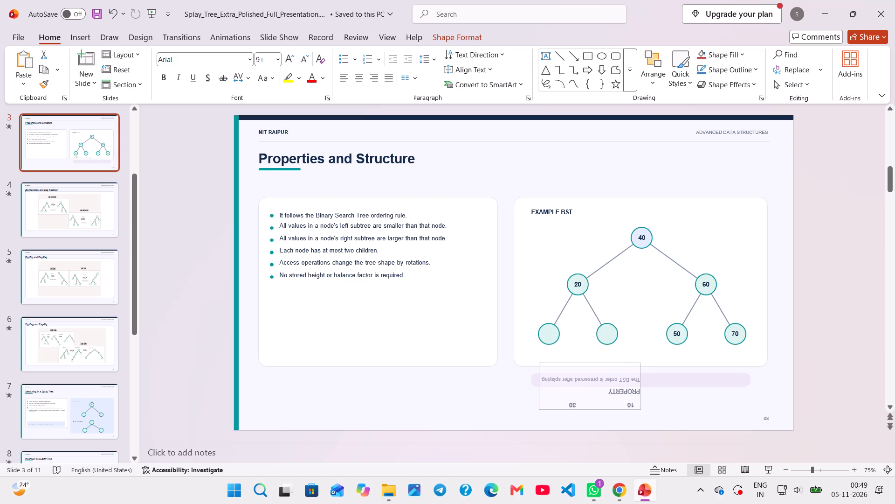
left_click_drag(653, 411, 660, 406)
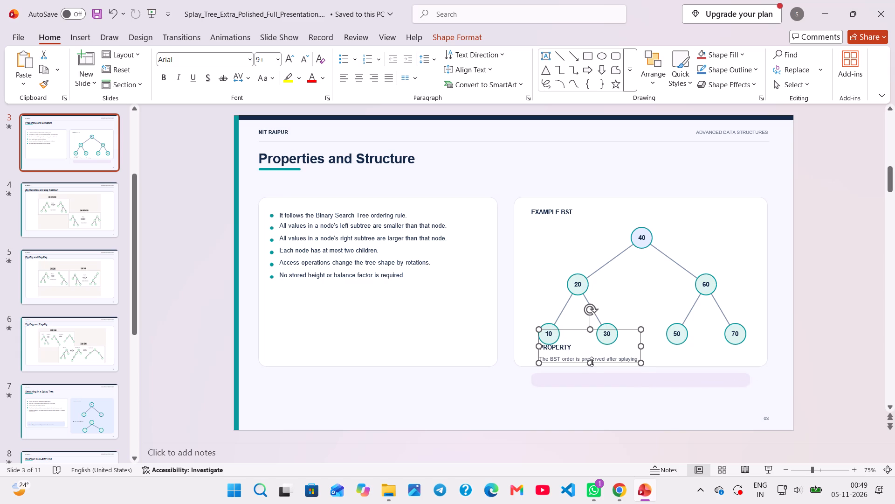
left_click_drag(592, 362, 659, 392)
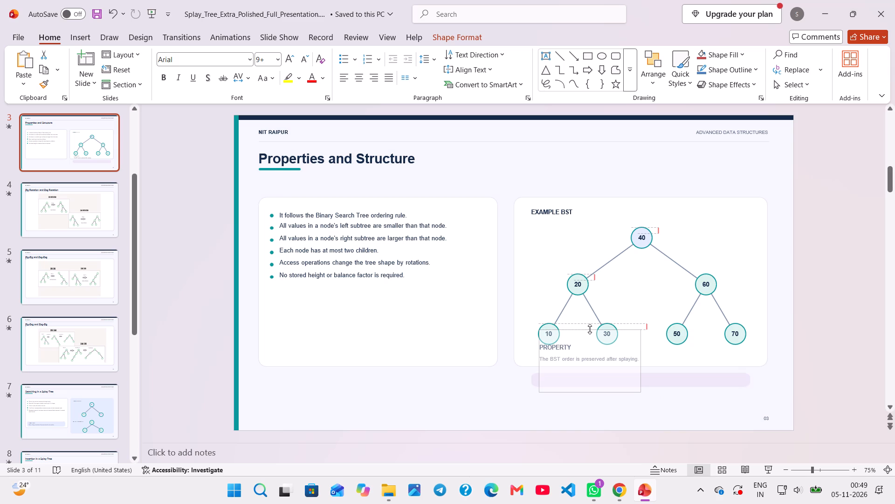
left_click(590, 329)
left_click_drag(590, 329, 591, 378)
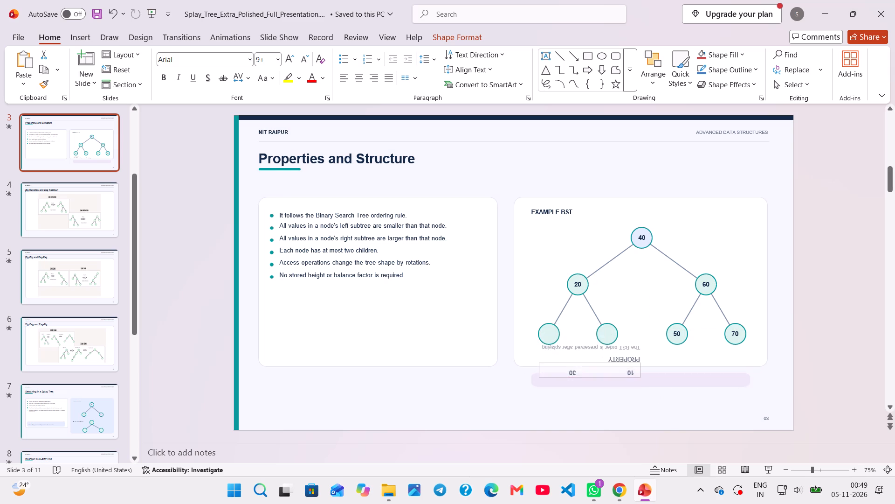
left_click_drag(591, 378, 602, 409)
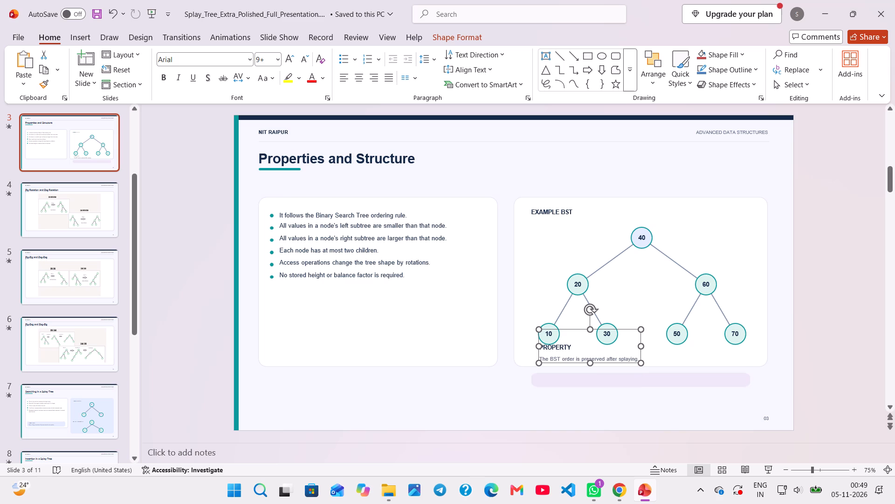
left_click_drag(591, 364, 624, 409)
Extend the PROPERTY text box slightly to the left to line up with the purple bar's edge.
left_click(592, 349)
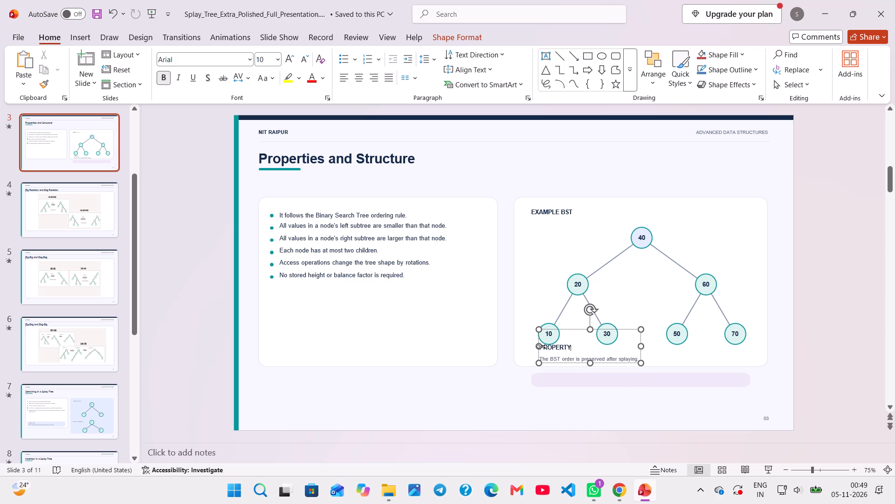
left_click_drag(539, 347, 533, 348)
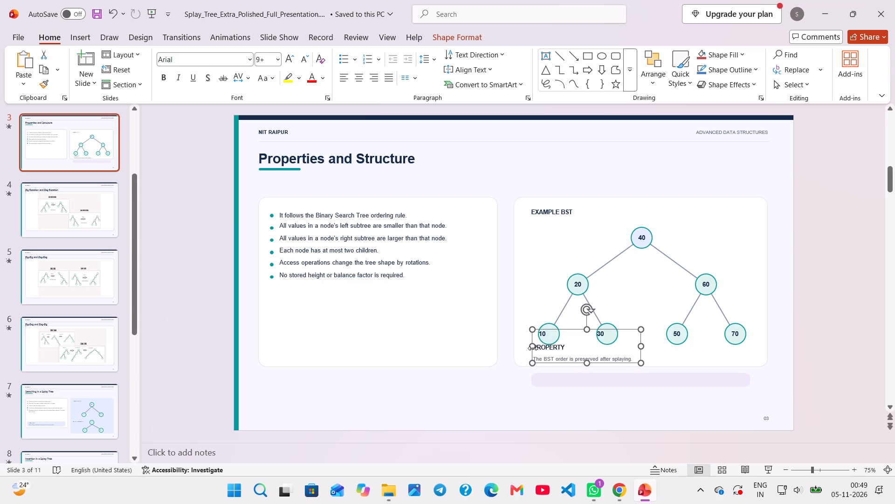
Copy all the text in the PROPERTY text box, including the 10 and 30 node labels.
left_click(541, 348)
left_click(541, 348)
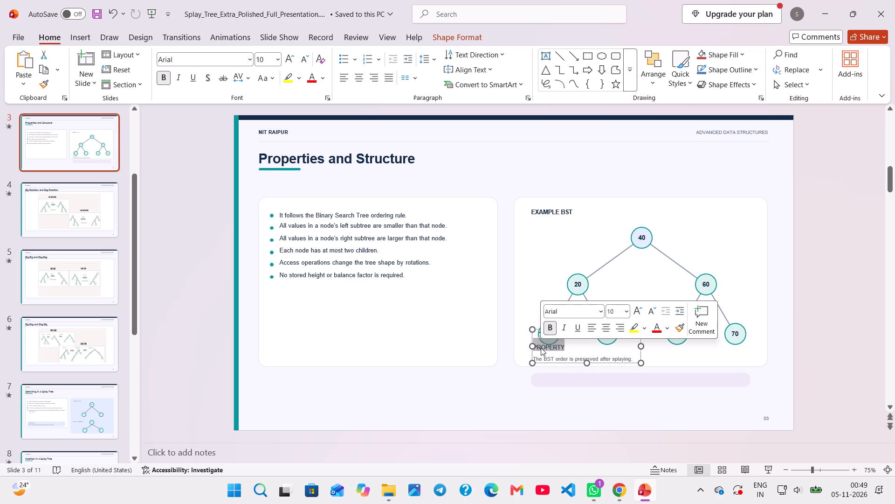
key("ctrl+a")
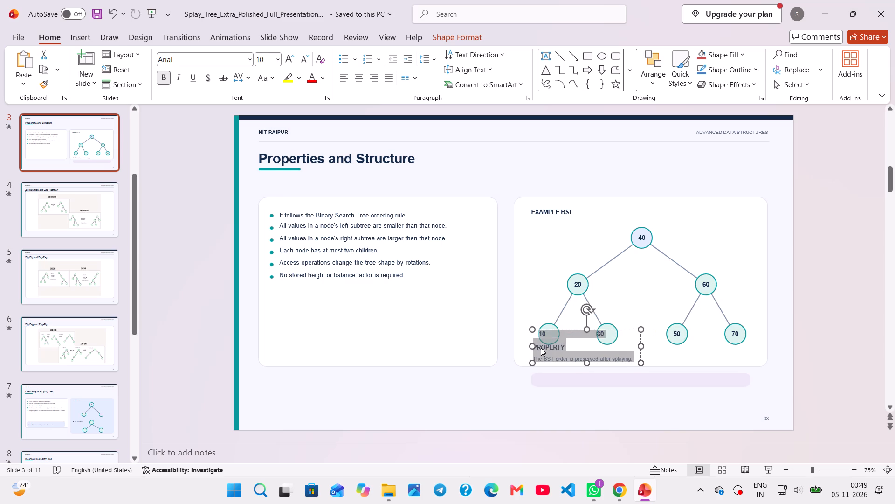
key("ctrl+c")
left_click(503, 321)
Widen the PROPERTY text box to the right, up to the edge of the 50 node.
left_click(543, 332)
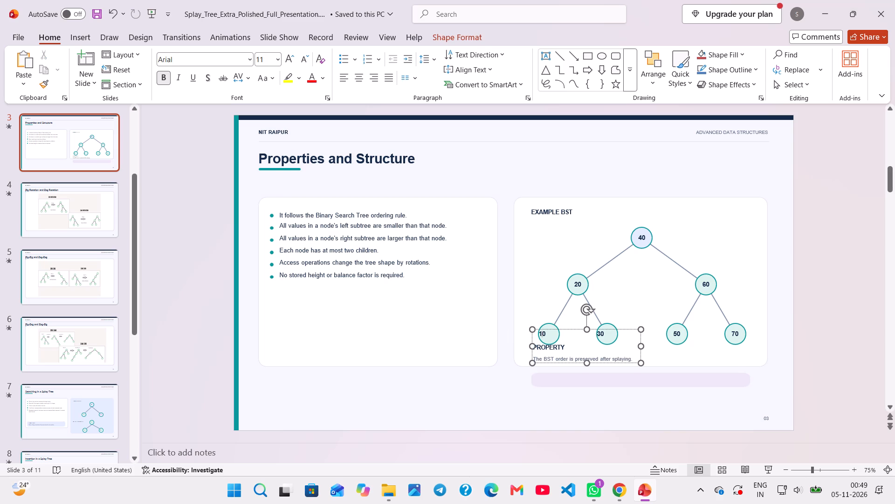
left_click_drag(640, 345, 657, 346)
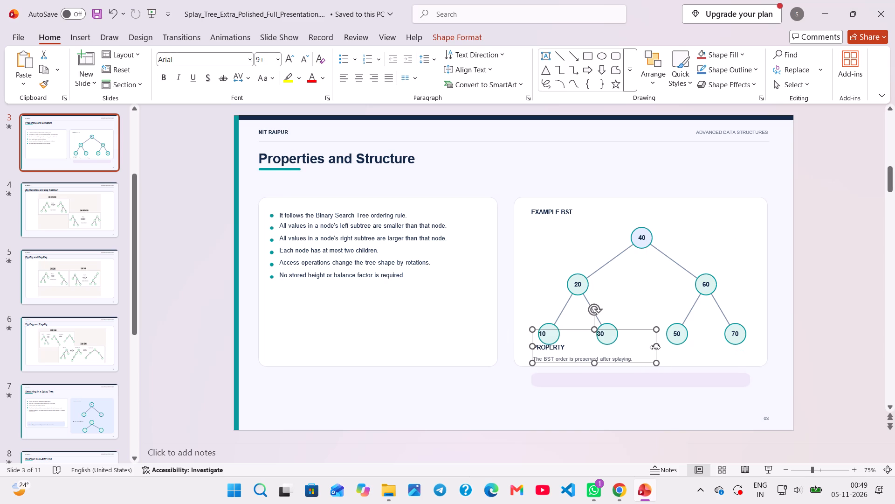
left_click_drag(655, 347, 671, 348)
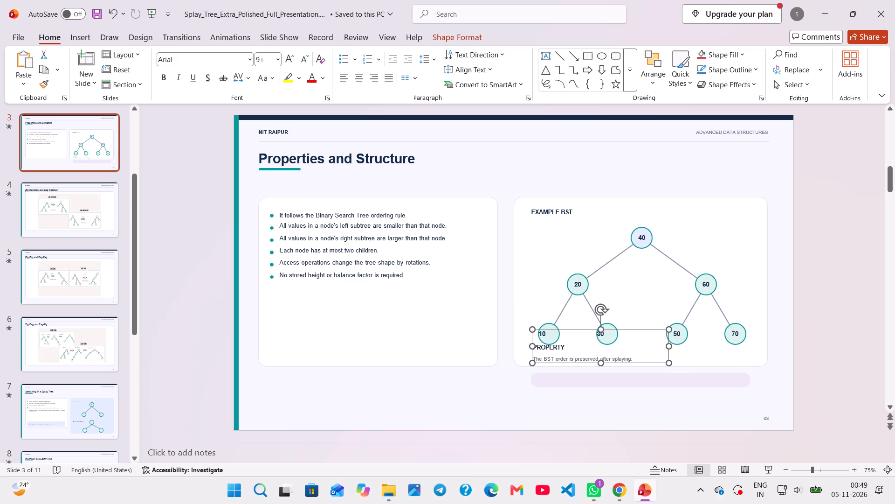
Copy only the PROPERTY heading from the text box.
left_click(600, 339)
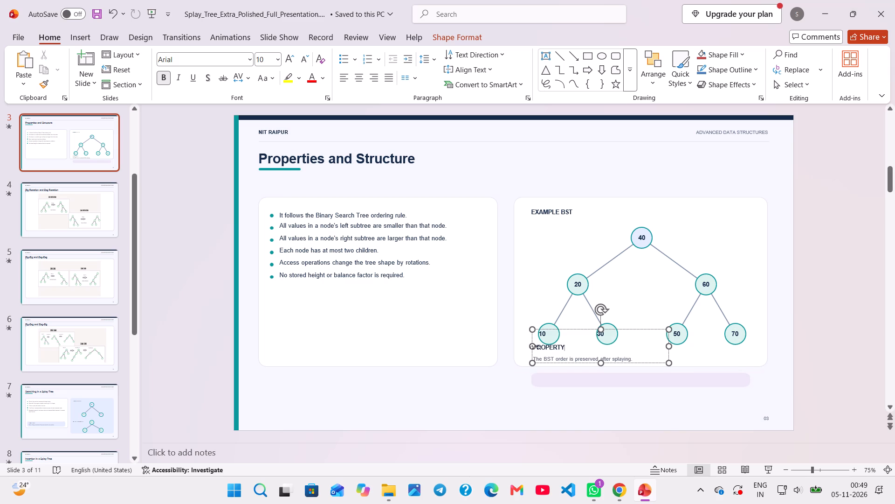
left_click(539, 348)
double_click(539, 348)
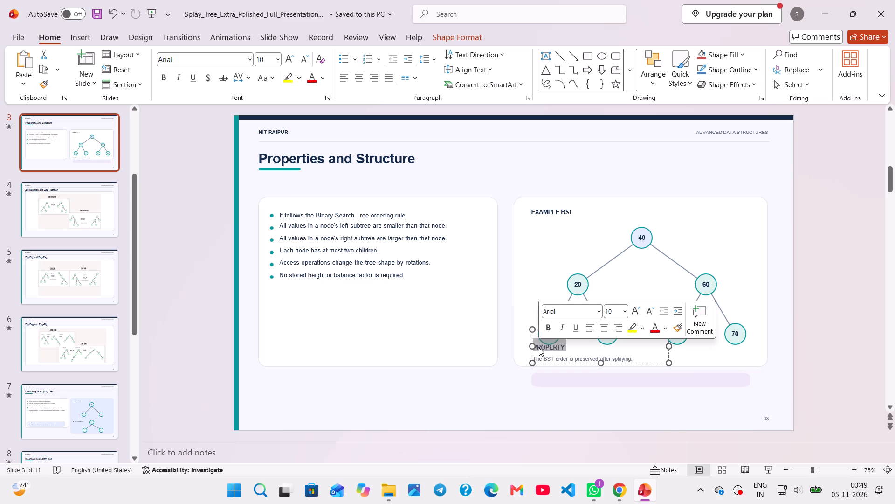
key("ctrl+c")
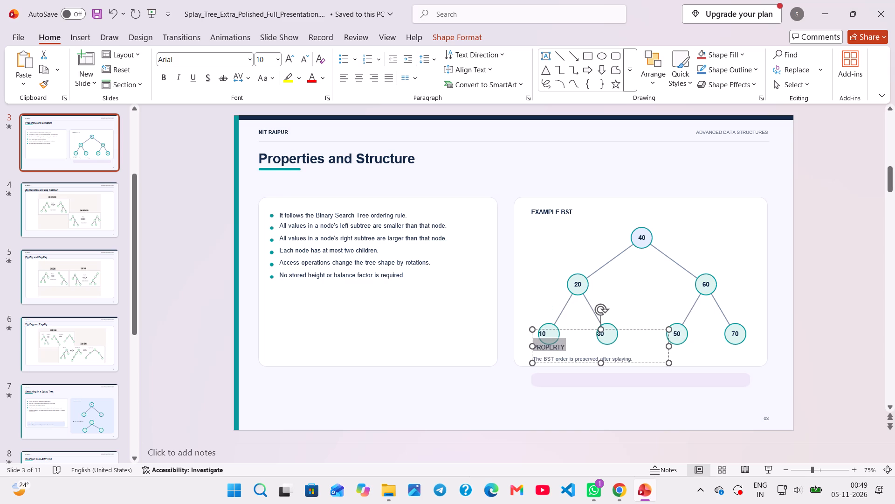
Copy the sentence "The BST order is preserved after splaying." and remove it from the text box.
left_click(557, 358)
double_click(545, 359)
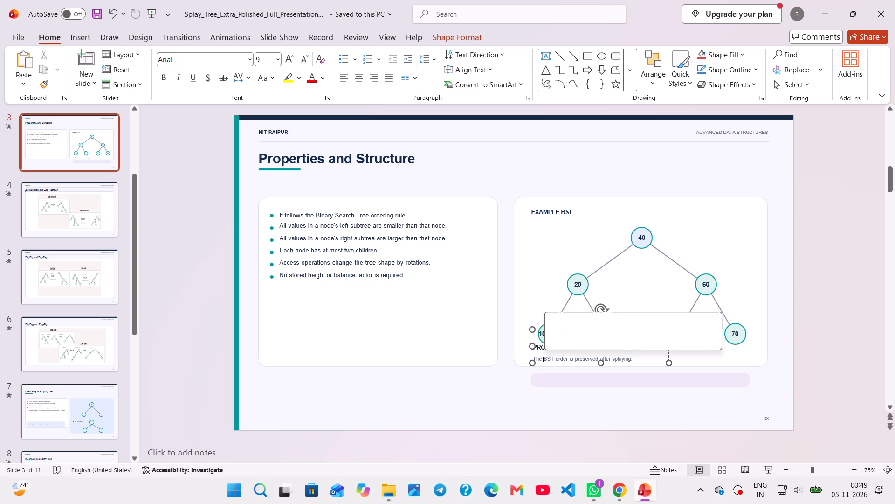
left_click(538, 359)
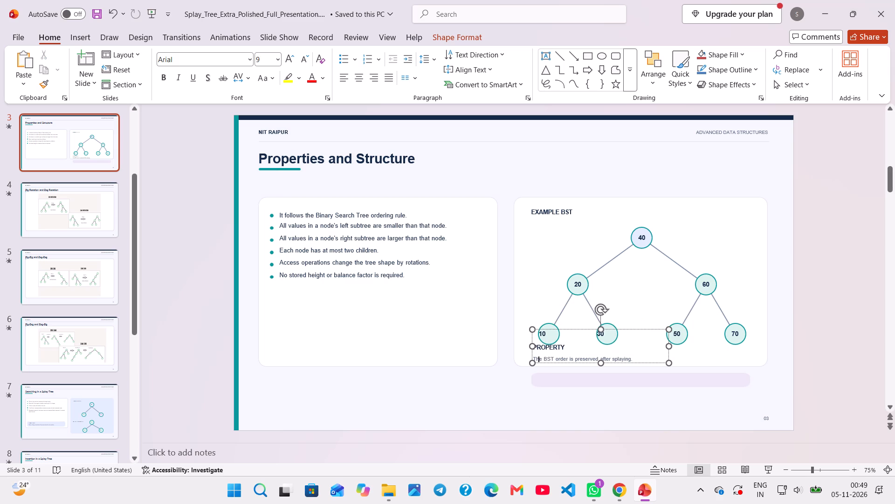
left_click_drag(536, 358, 626, 364)
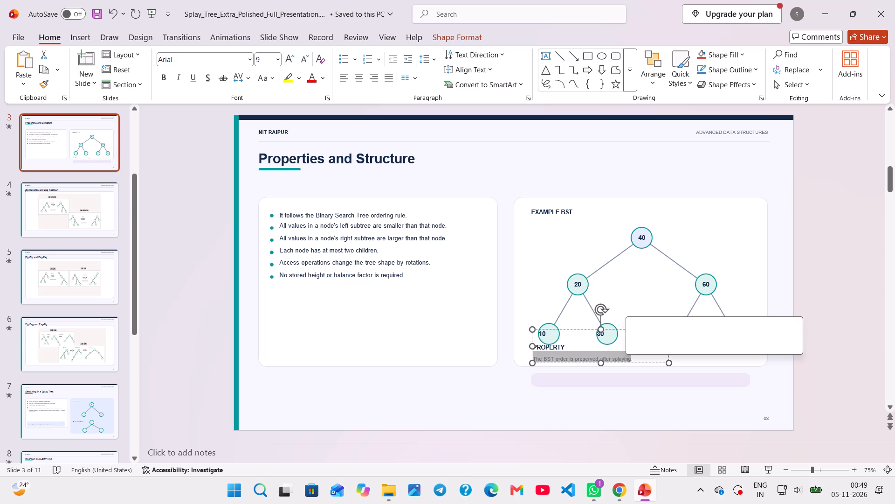
key("ctrl+c")
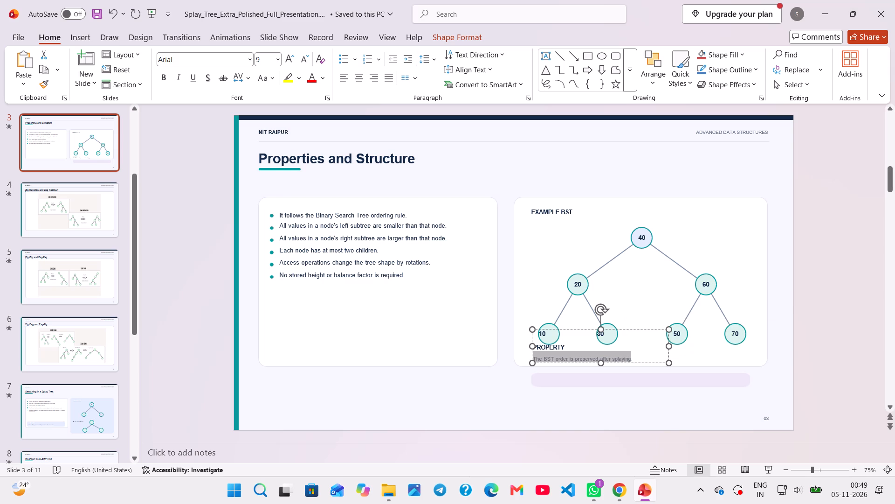
key("BackSpace")
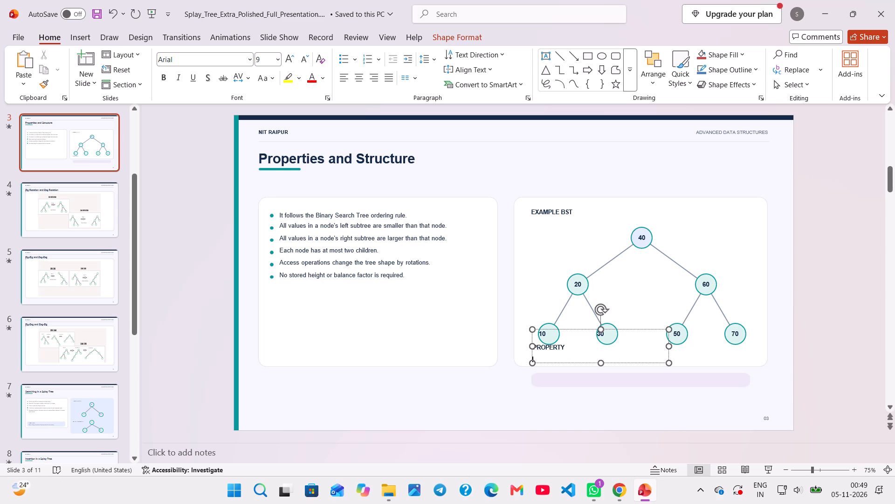
Delete the PROPERTY heading from the text box, keeping the 10 and 30 node labels.
left_click(574, 343)
key("BackSpace")
key("BackSpace")
key("BackSpace")
key("BackSpace")
key("BackSpace")
key("BackSpace")
key("BackSpace")
key("BackSpace")
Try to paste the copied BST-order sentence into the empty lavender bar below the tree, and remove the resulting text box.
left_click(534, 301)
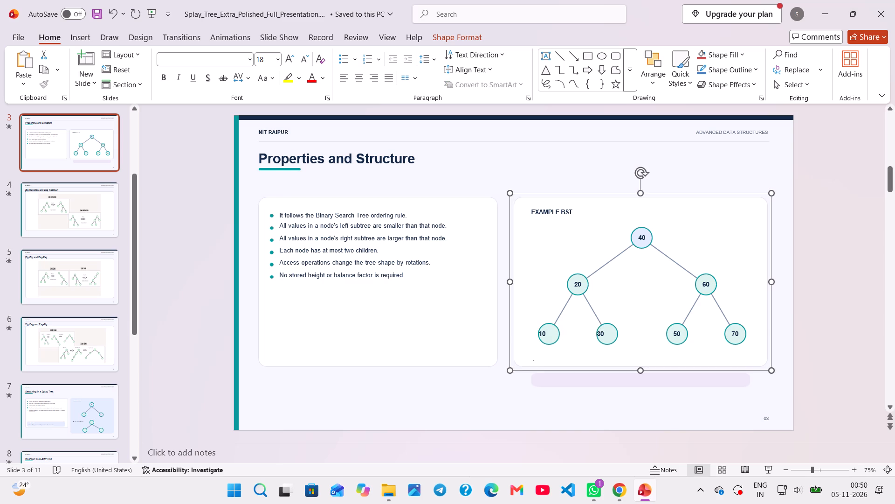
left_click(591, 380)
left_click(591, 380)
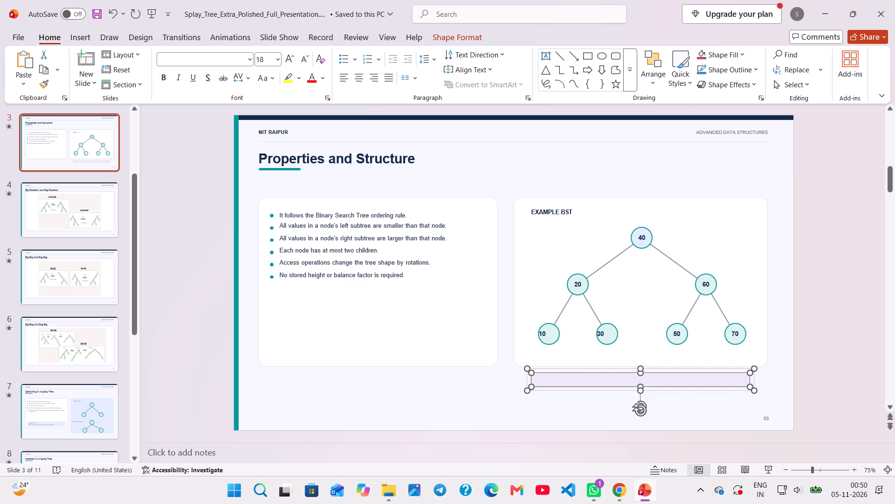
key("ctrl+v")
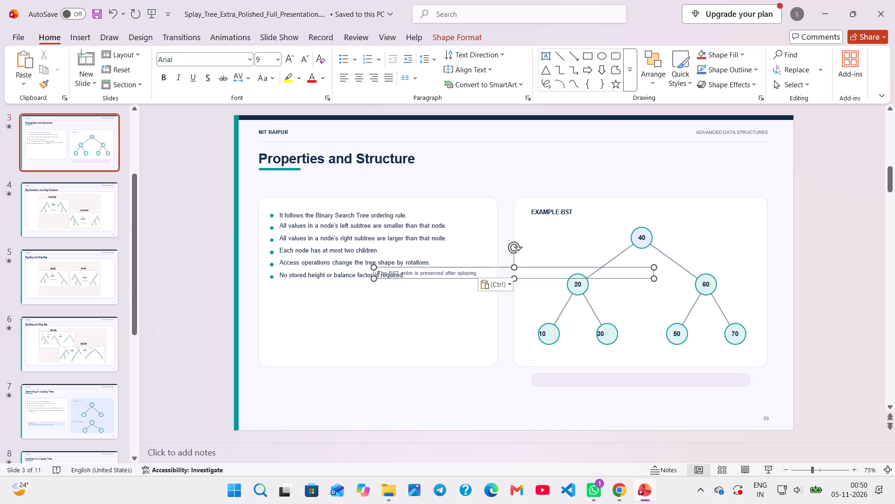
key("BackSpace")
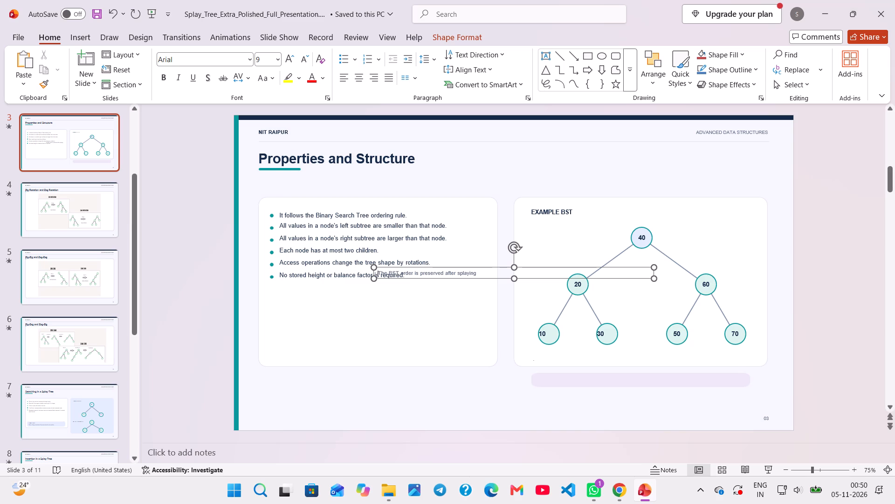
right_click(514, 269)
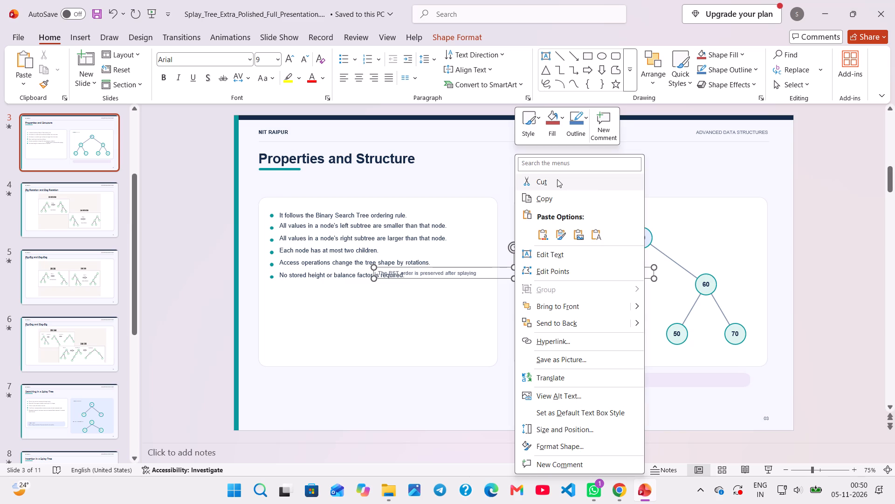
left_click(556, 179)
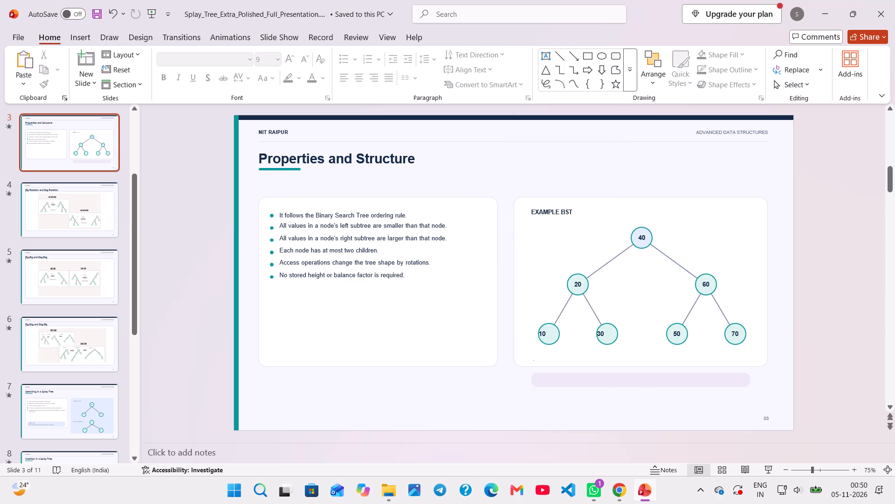
Remove the empty lavender bar below the example BST card on the Properties and Structure slide.
left_click(618, 380)
right_click(618, 380)
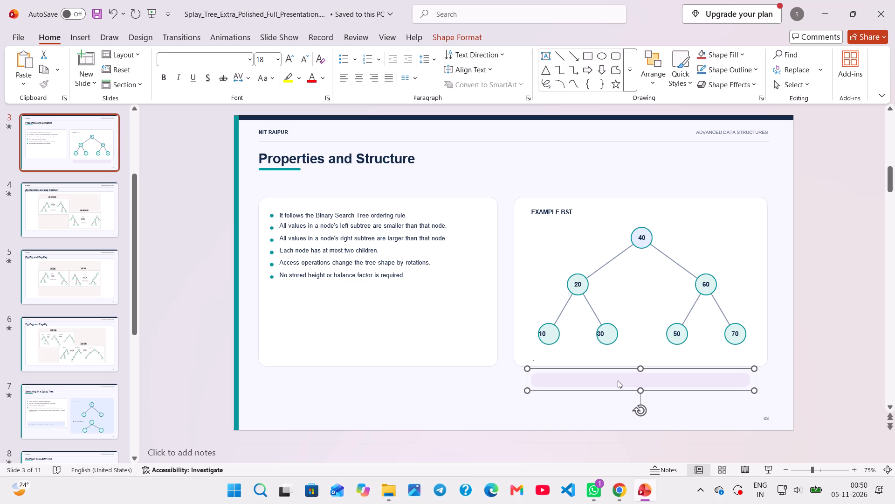
left_click(647, 164)
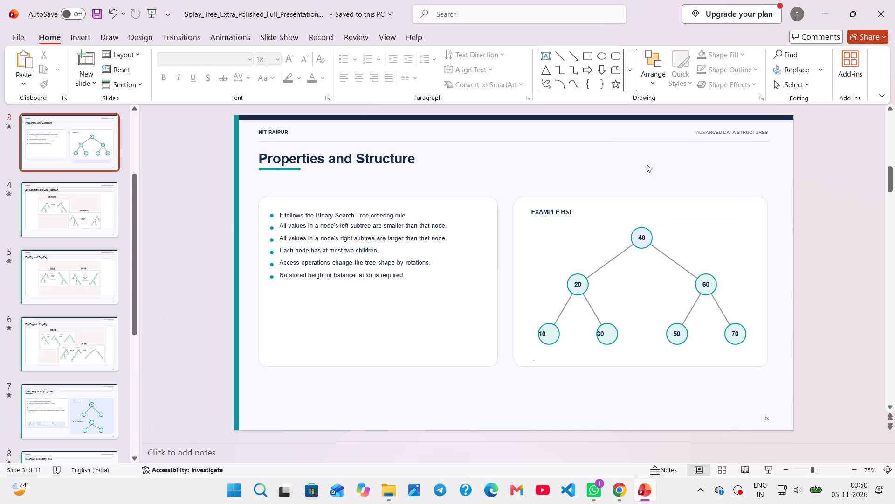
left_click(623, 383)
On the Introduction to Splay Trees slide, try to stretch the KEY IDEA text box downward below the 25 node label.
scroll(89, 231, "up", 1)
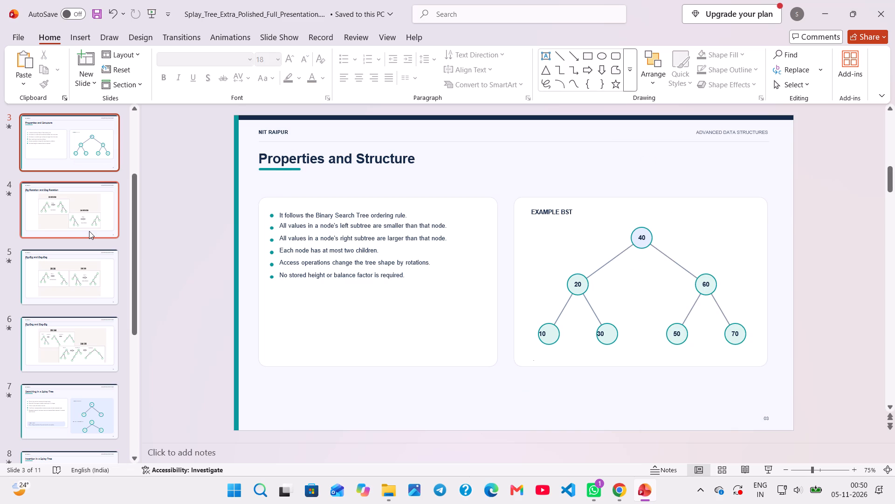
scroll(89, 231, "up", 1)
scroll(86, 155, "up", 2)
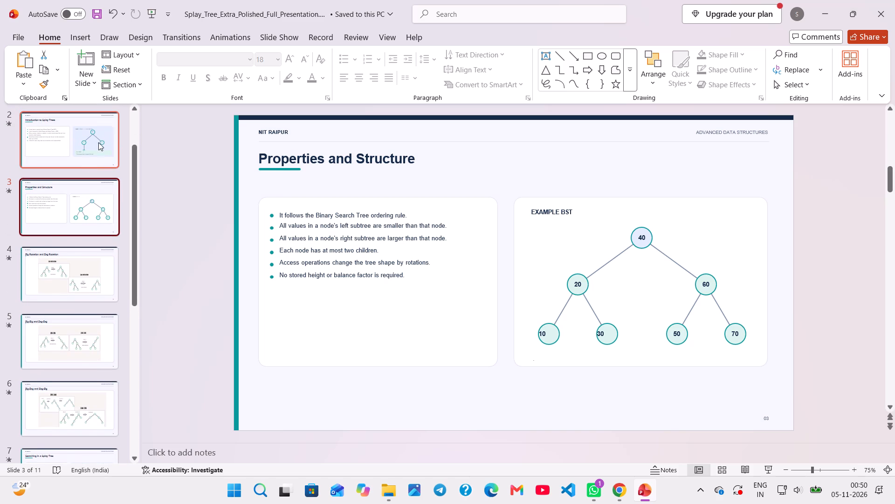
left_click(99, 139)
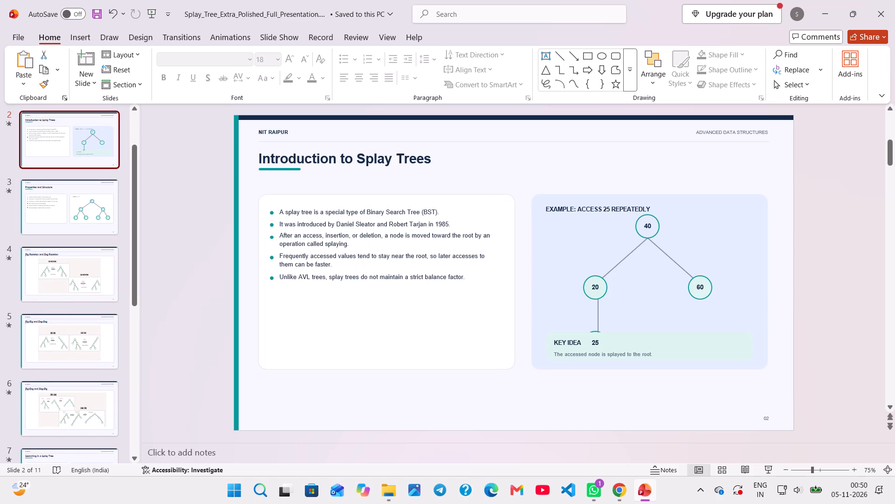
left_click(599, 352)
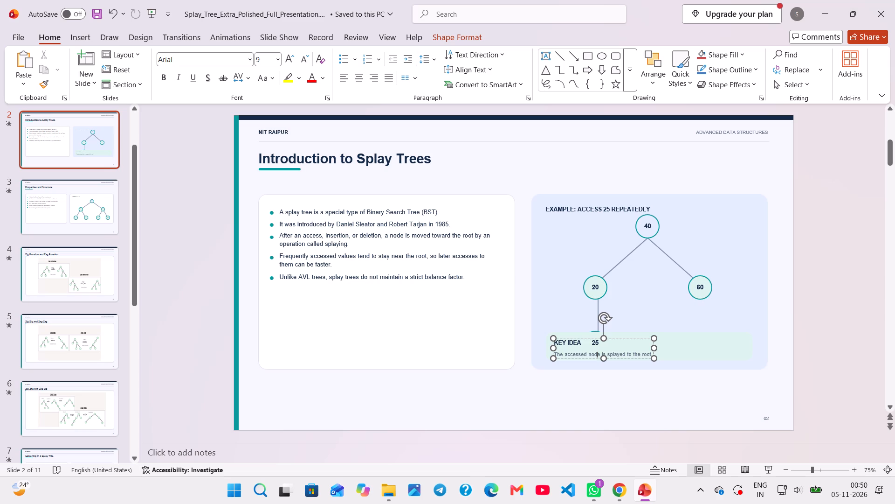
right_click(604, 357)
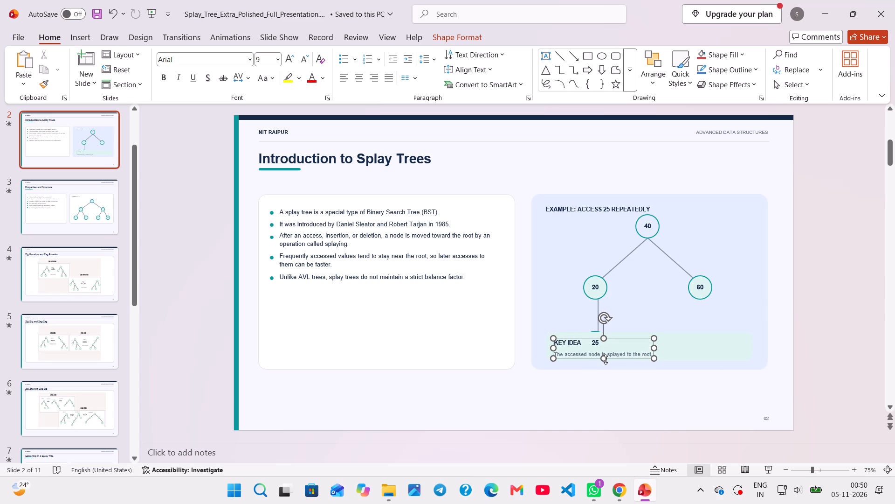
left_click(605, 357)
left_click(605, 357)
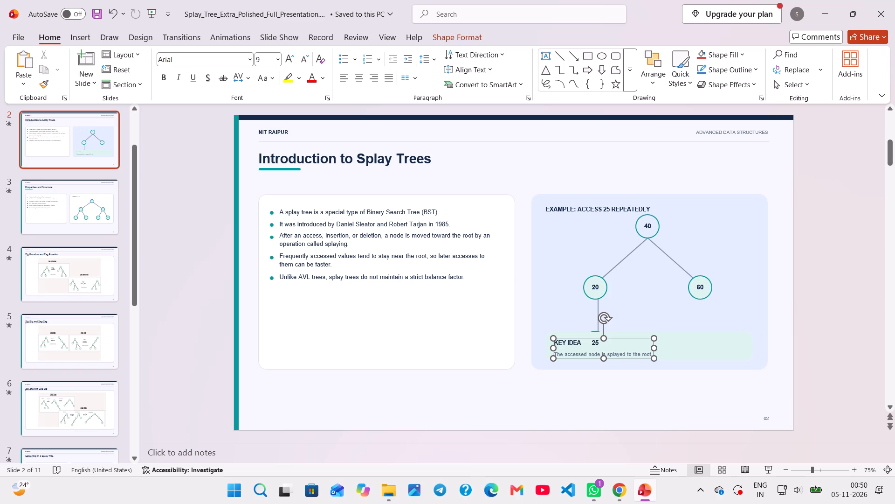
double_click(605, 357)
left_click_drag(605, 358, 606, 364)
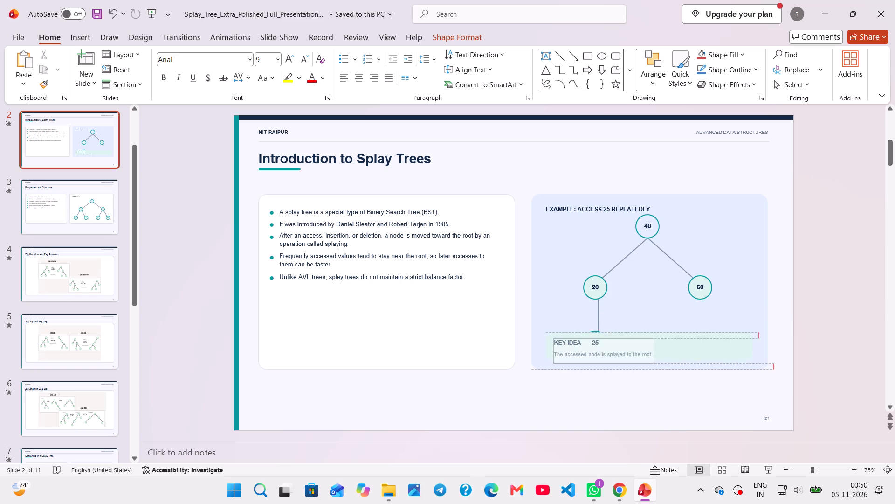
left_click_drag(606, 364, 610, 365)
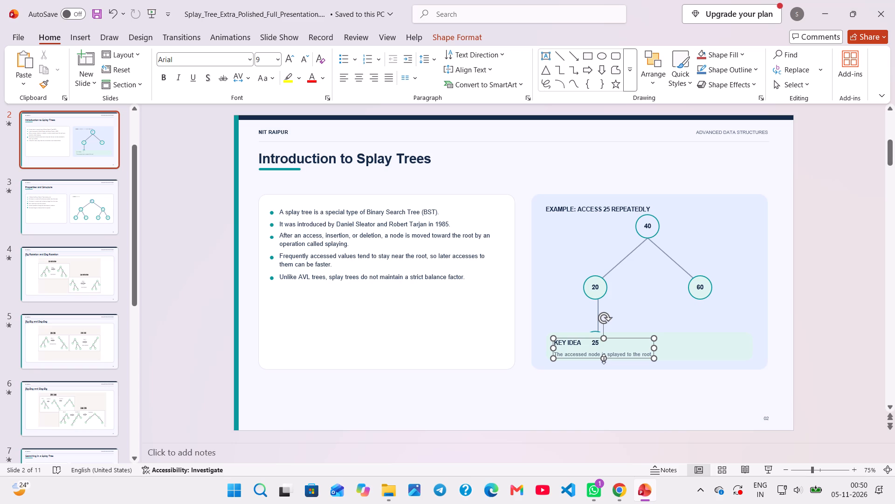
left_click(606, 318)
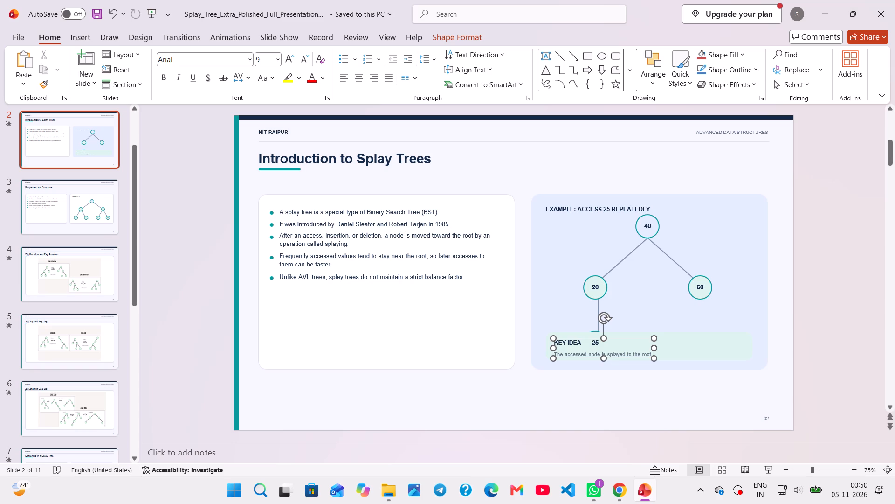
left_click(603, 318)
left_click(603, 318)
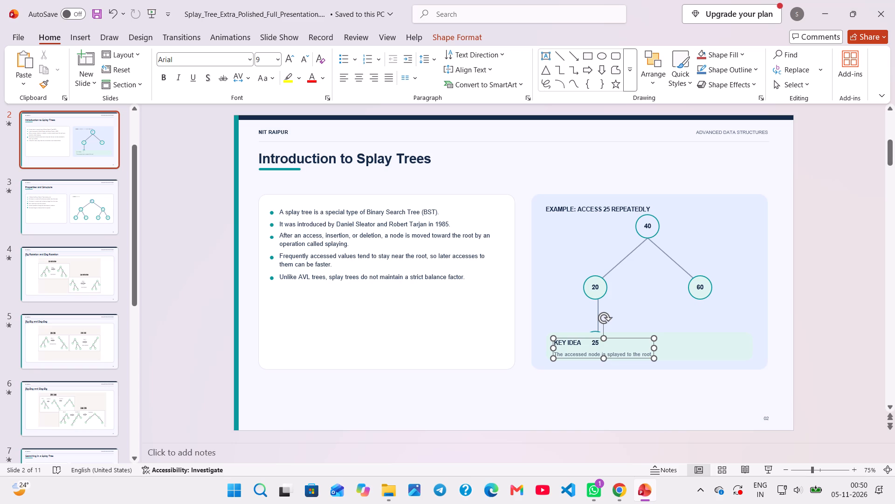
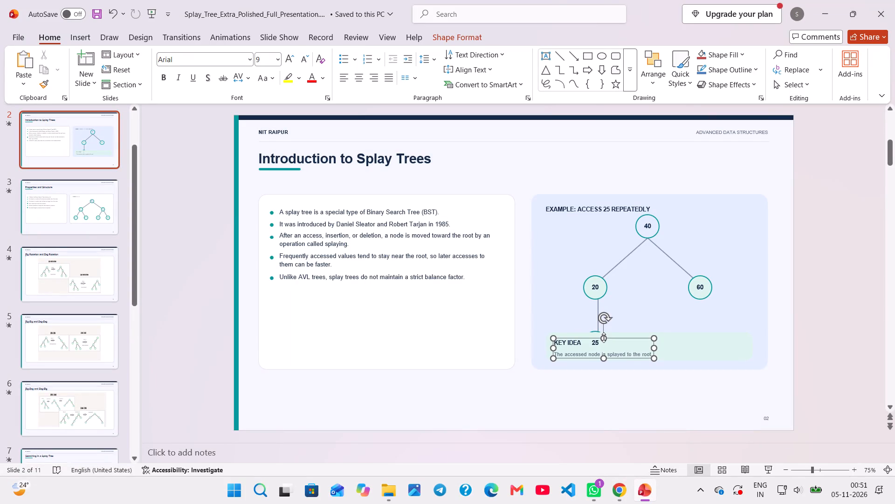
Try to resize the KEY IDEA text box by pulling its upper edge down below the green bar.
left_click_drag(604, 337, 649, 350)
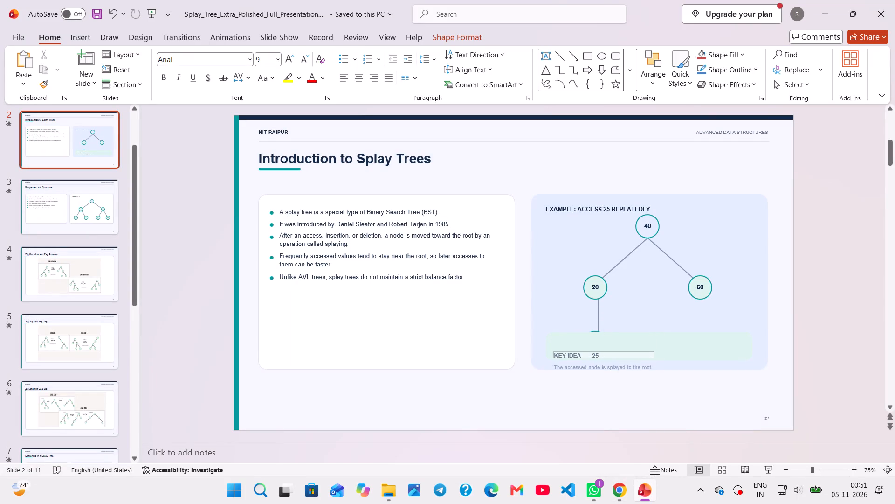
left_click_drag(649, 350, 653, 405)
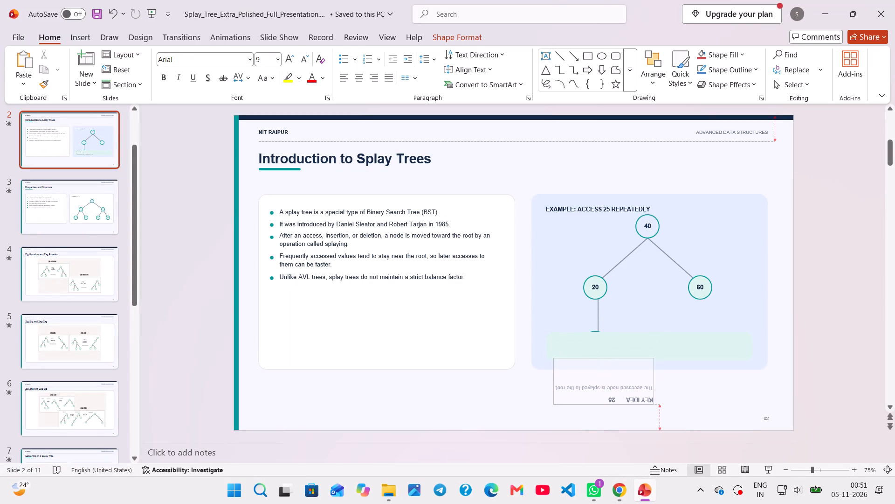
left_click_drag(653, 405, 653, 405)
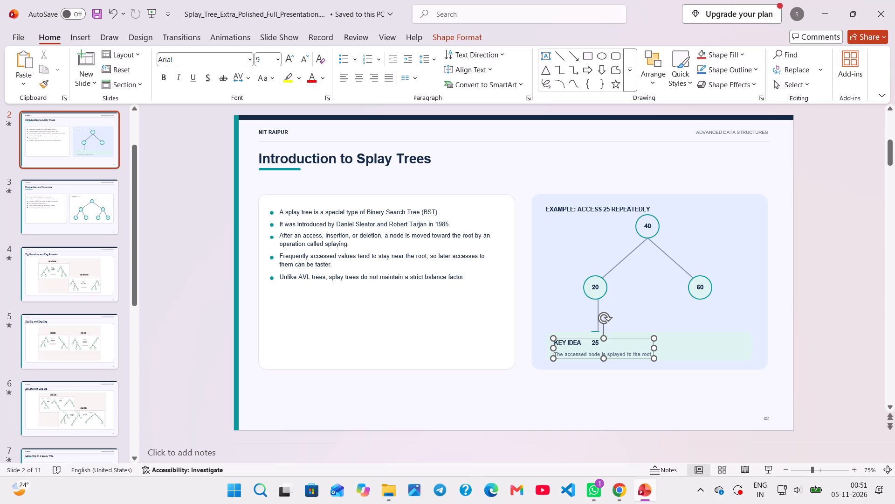
Widen the KEY IDEA text box leftward to the edge of the blue example card.
right_click_drag(551, 350, 529, 351)
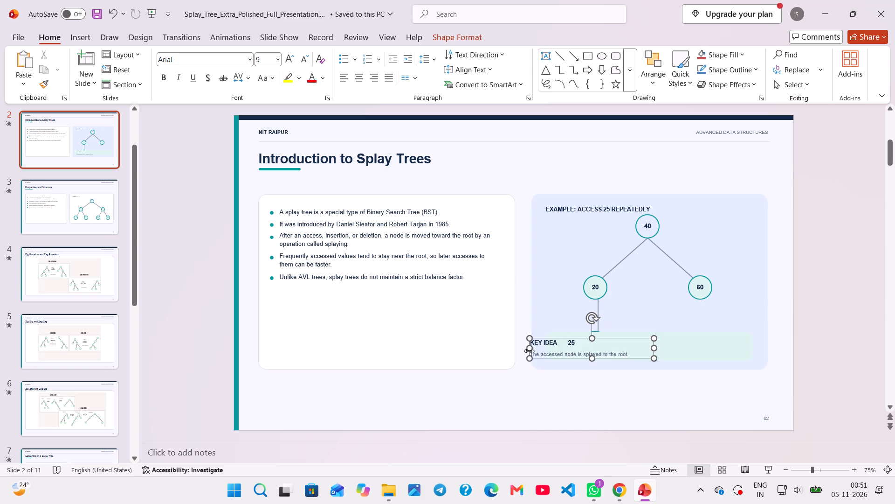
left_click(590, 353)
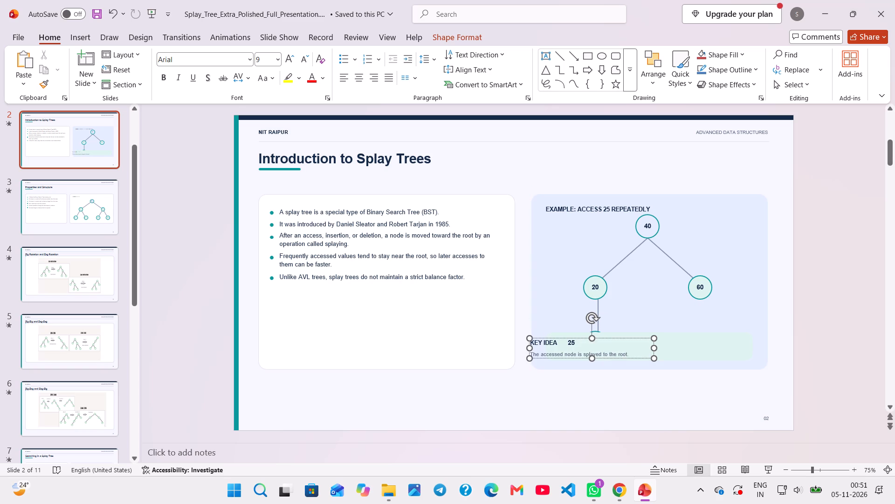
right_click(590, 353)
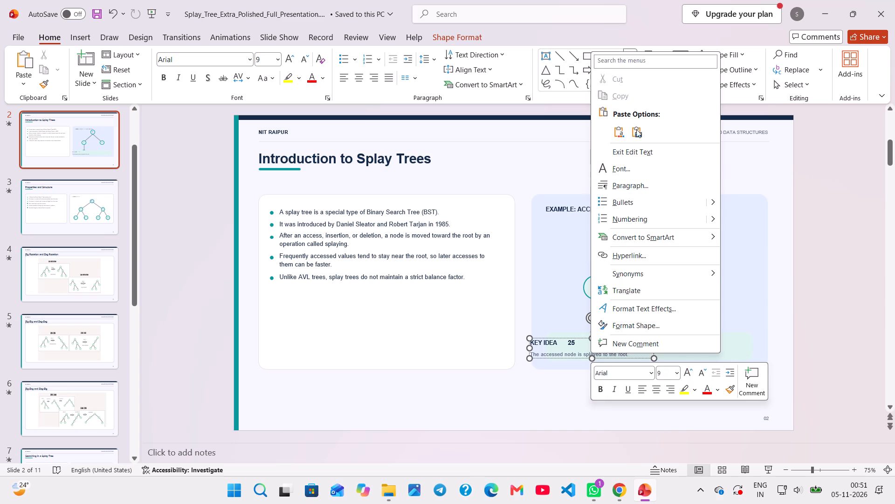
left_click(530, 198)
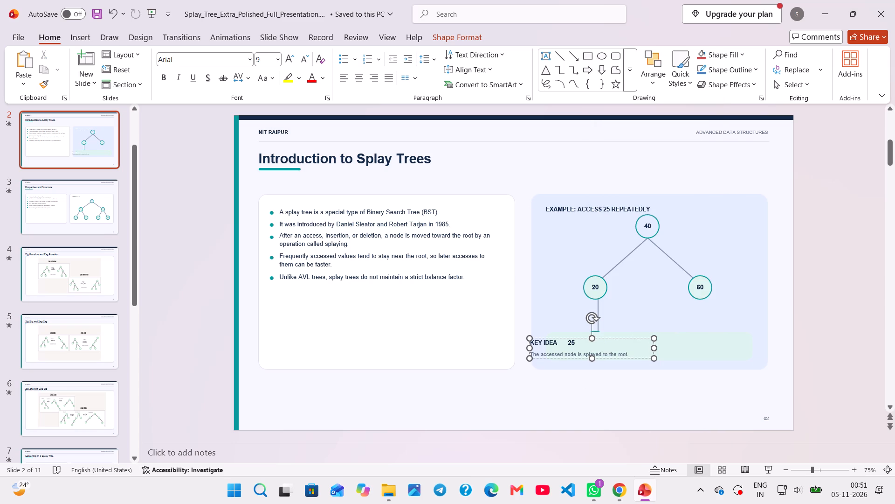
Delete the "KEY IDEA 25" heading line from the text box at the bottom of the example card.
left_click(572, 343)
right_click(572, 343)
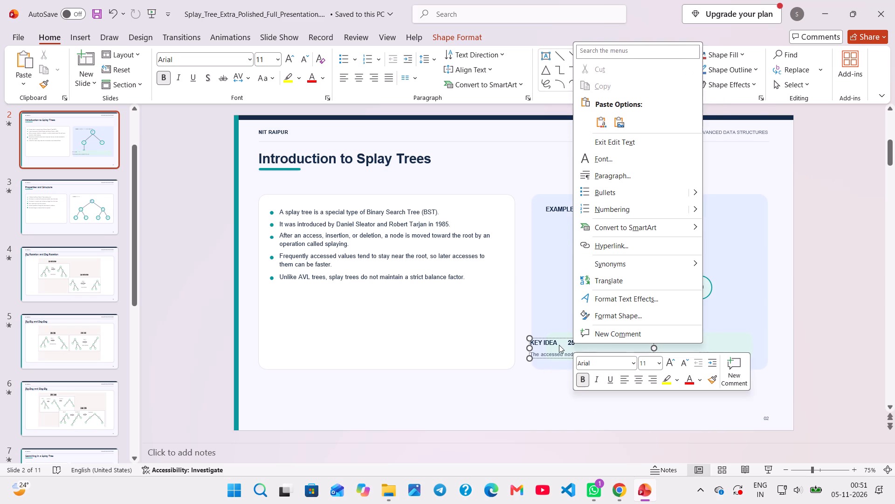
left_click(560, 341)
left_click(585, 344)
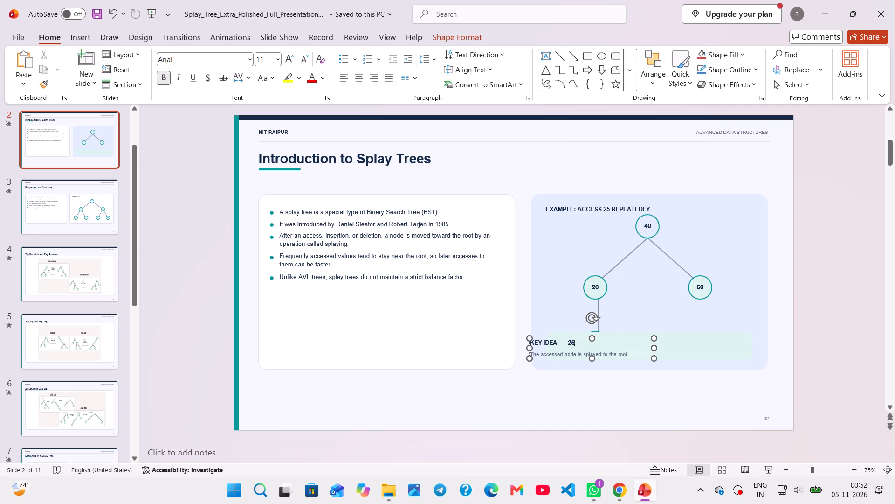
key("BackSpace")
key("BackSpace")
key("BackSpace")
key("BackSpace")
key("BackSpace")
key("BackSpace")
key("BackSpace")
key("BackSpace")
key("BackSpace")
key("BackSpace")
key("BackSpace")
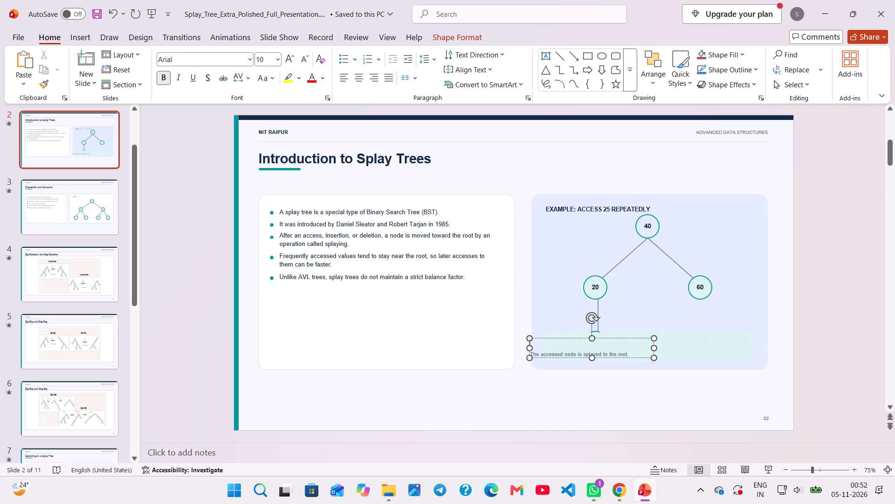
Remove the green bar covering the lowest node of the example tree.
left_click(634, 351)
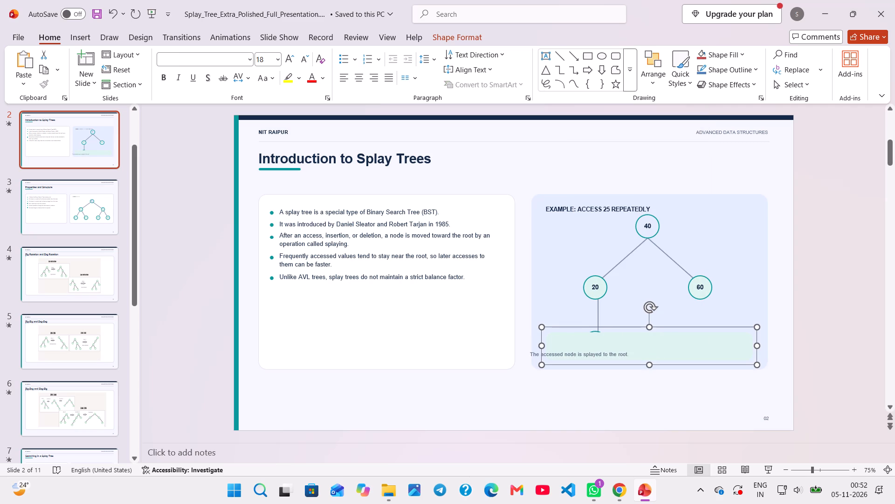
left_click(632, 353)
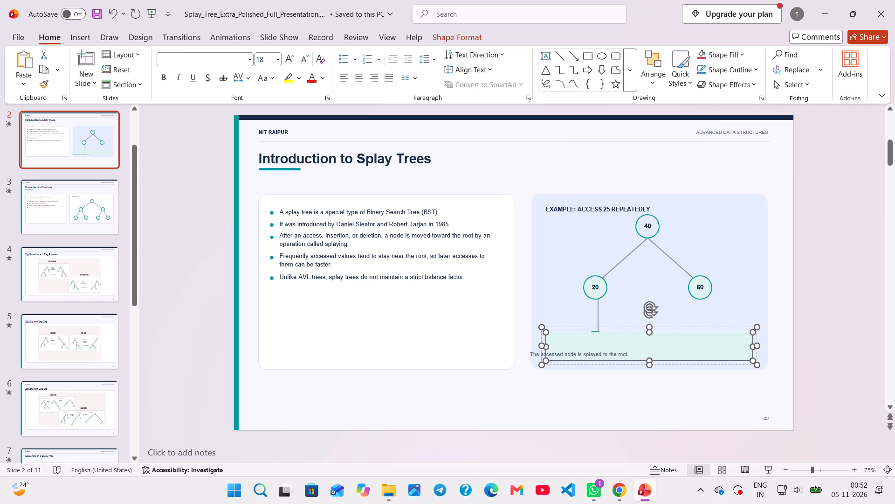
left_click(633, 353)
key("BackSpace")
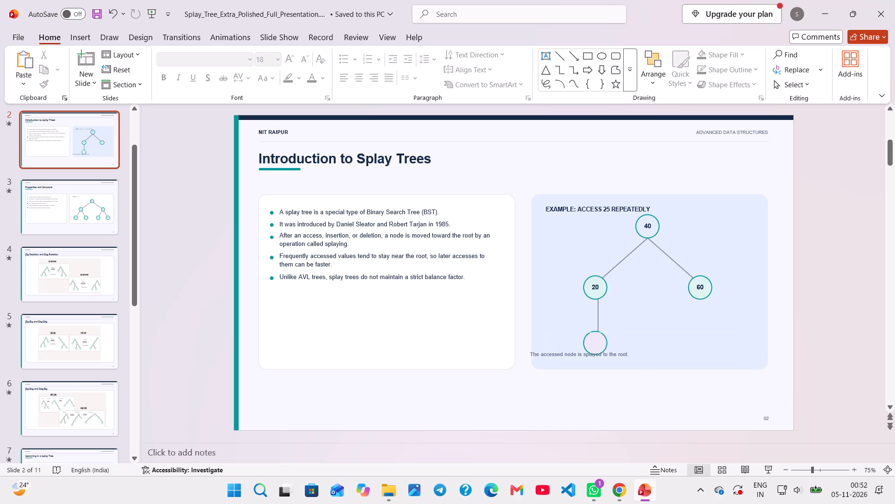
Try to open the empty circle below node 20 for text editing.
left_click(594, 344)
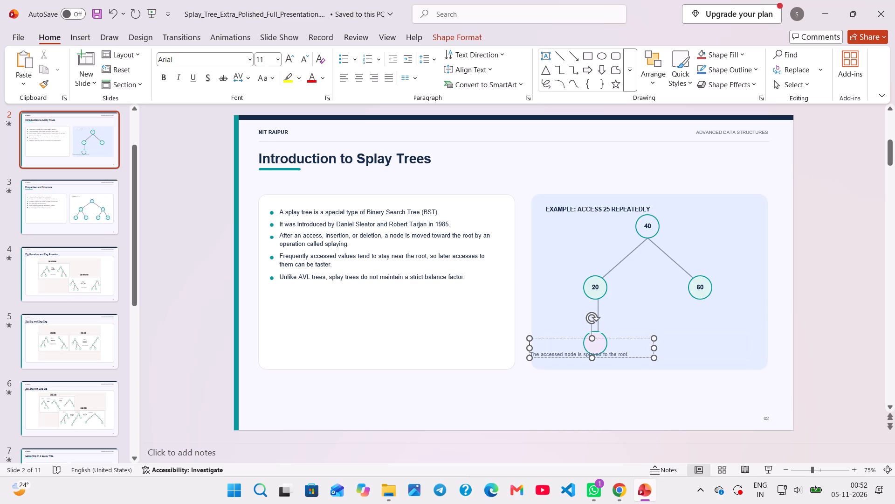
double_click(594, 344)
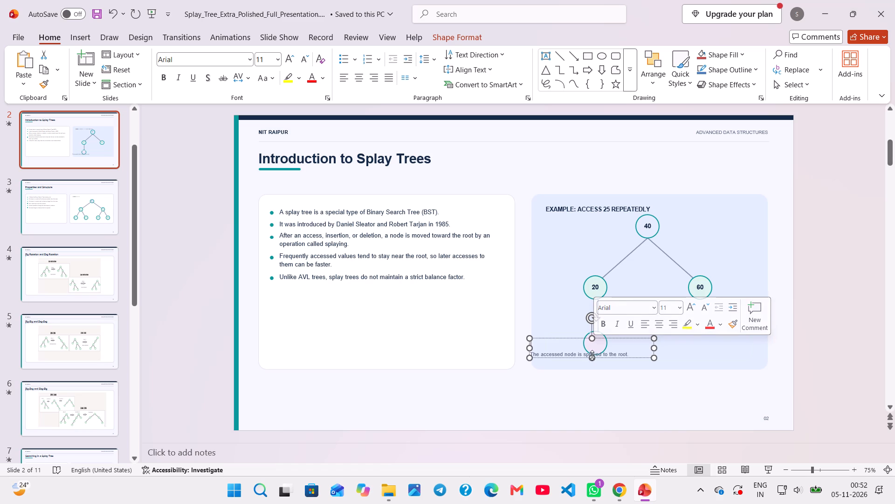
left_click(546, 312)
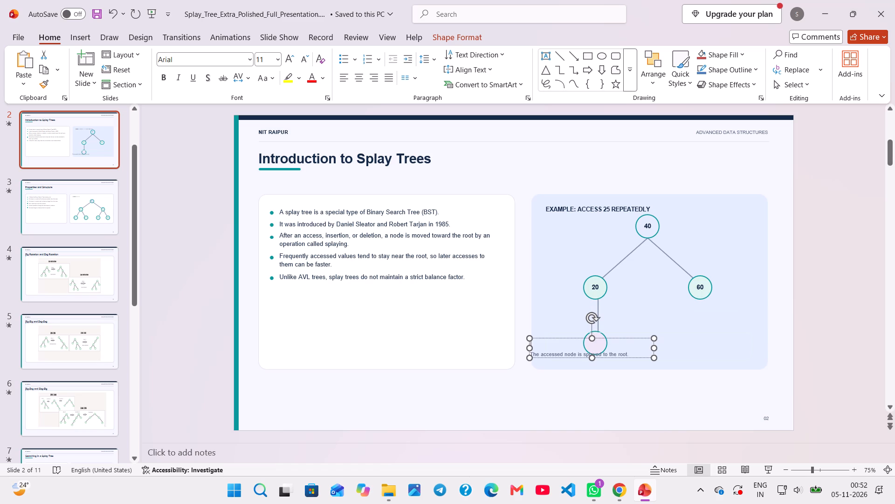
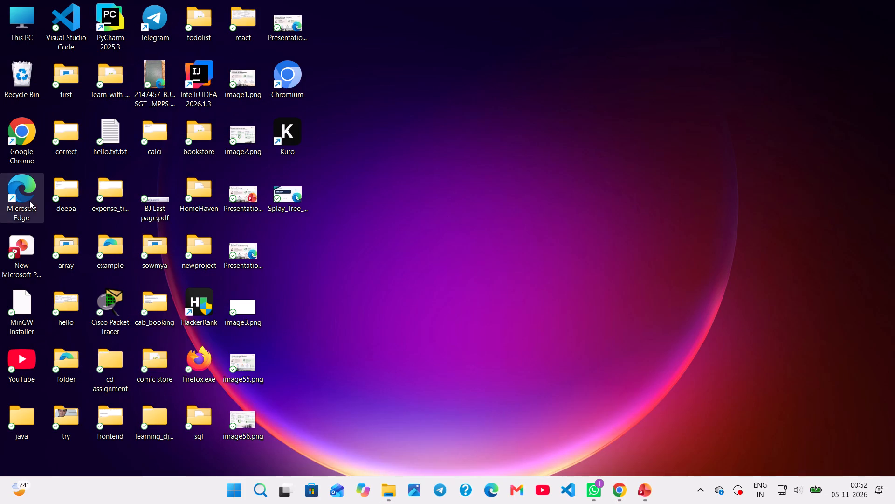
Open a new Google Chrome window from the desktop.
left_click(14, 137)
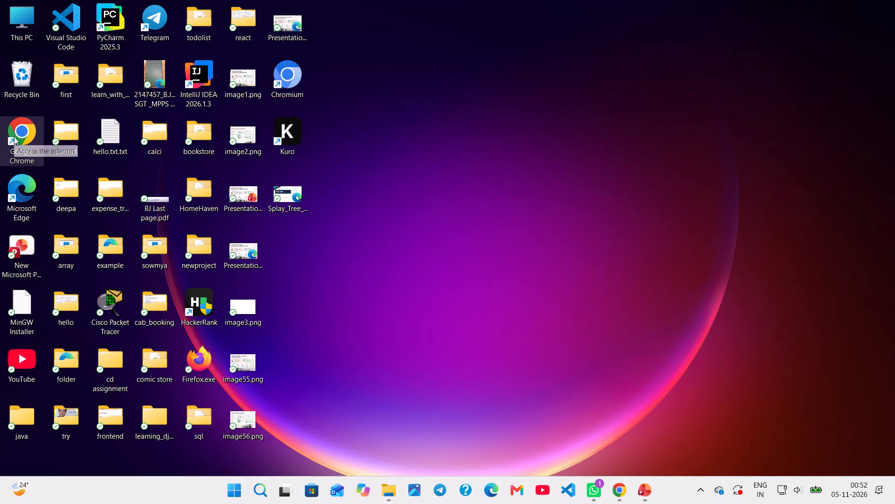
double_click(14, 137)
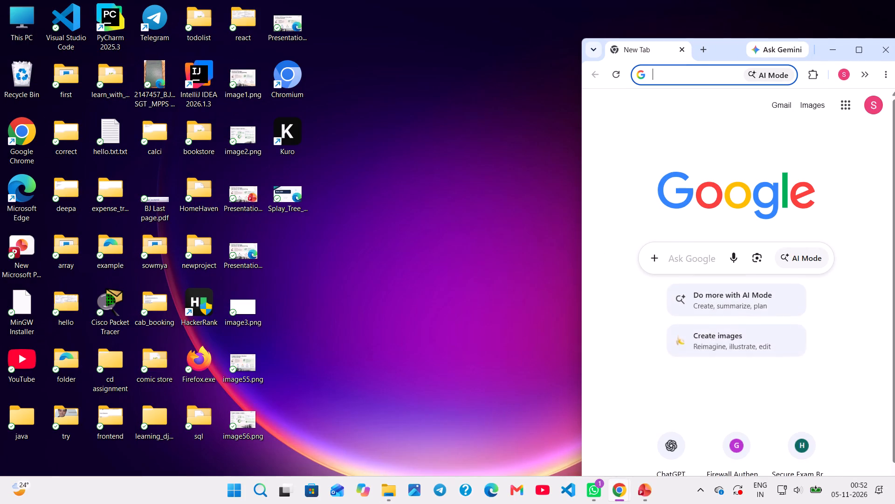
In Google Chrome, search Google for "canva" and open the Canva account login result in a maximized window.
left_click(684, 264)
type("canva")
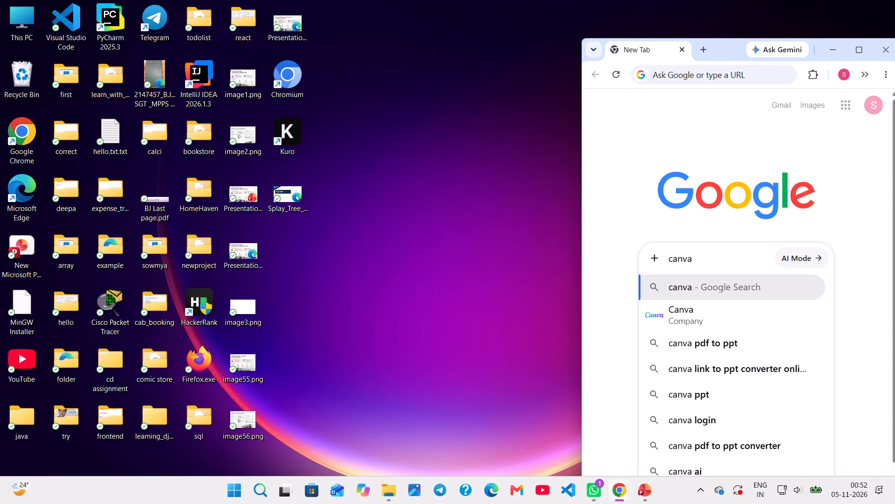
left_click(717, 288)
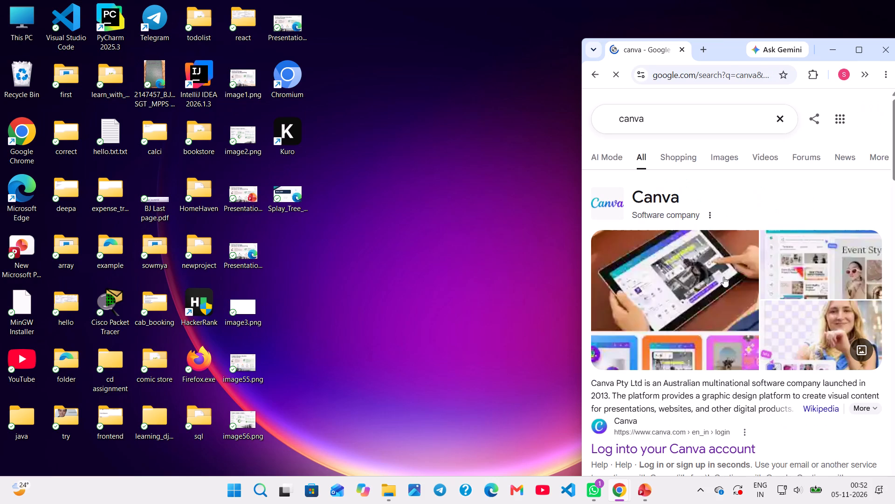
left_click(862, 44)
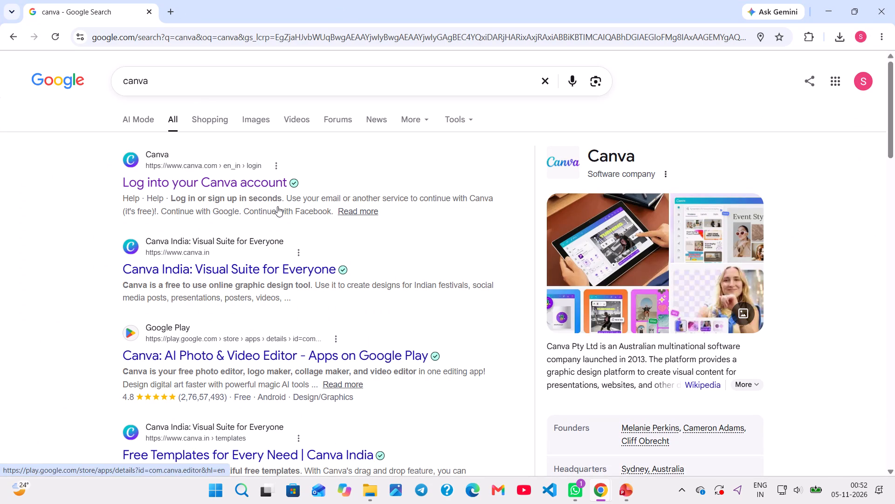
left_click(248, 189)
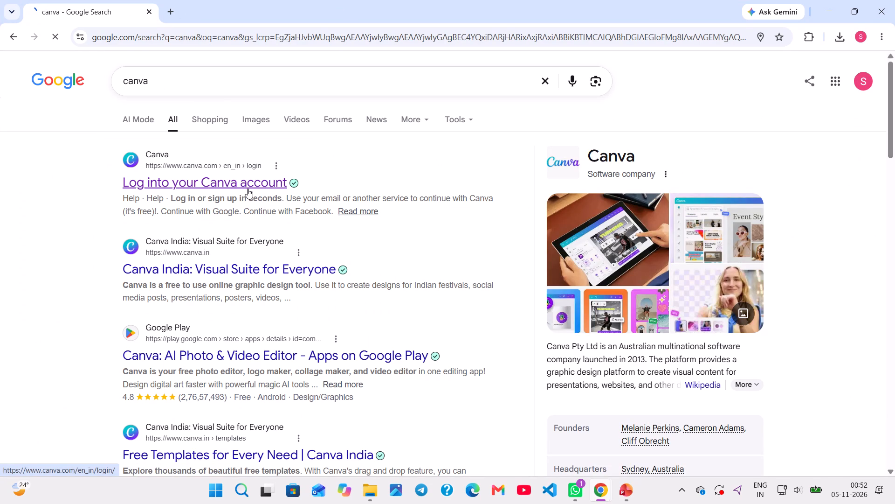
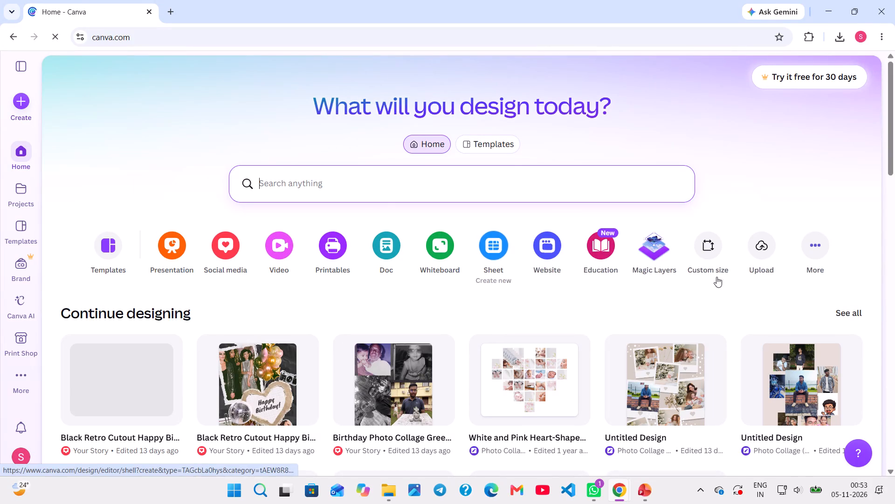
Search the design types for "ppt" and create a blank Presentation (4:3) design.
left_click(815, 245)
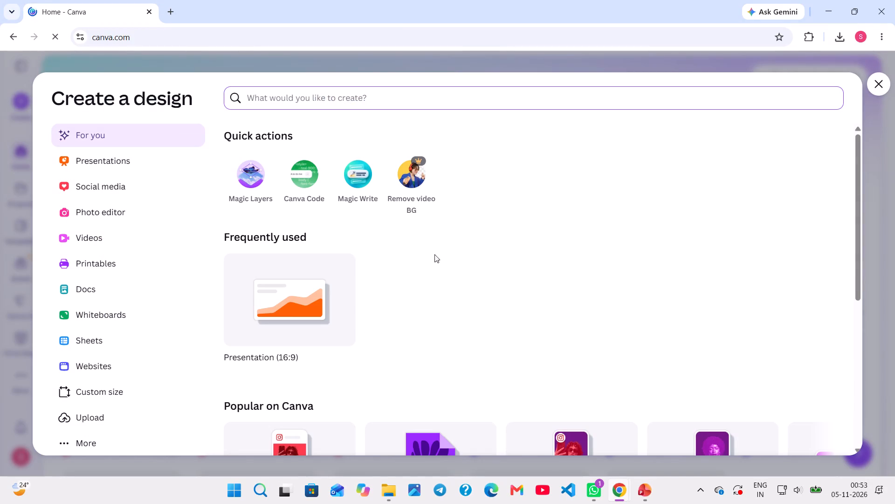
scroll(98, 294, "down", 1)
left_click(72, 441)
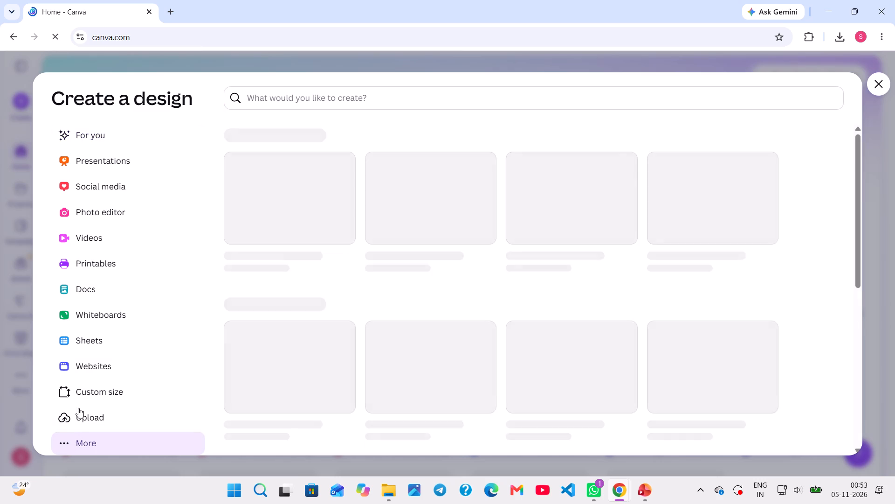
left_click(284, 106)
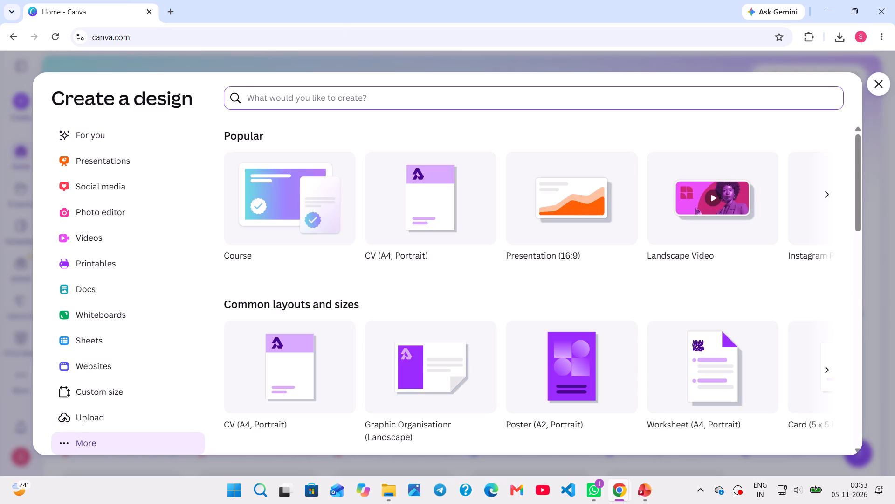
type("pp")
key("t")
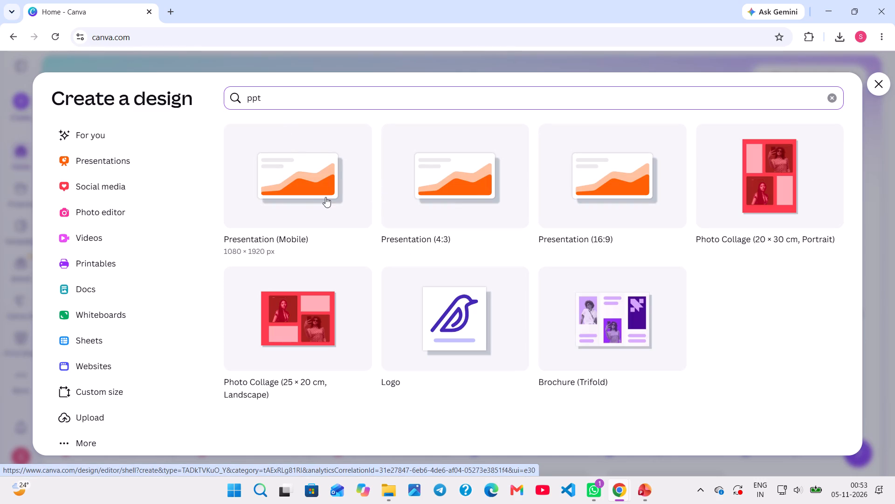
left_click(483, 168)
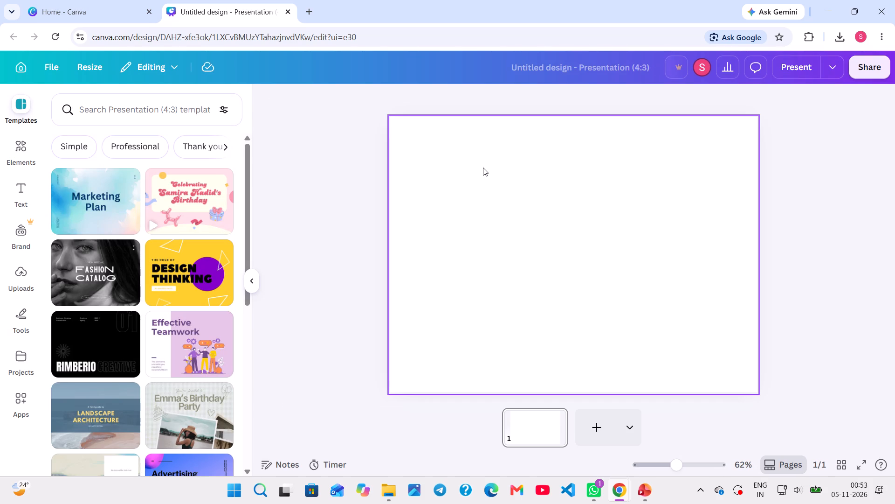
Browse the Presentation (4:3) template gallery for a design suited to the splay tree presentation.
scroll(174, 267, "down", 2)
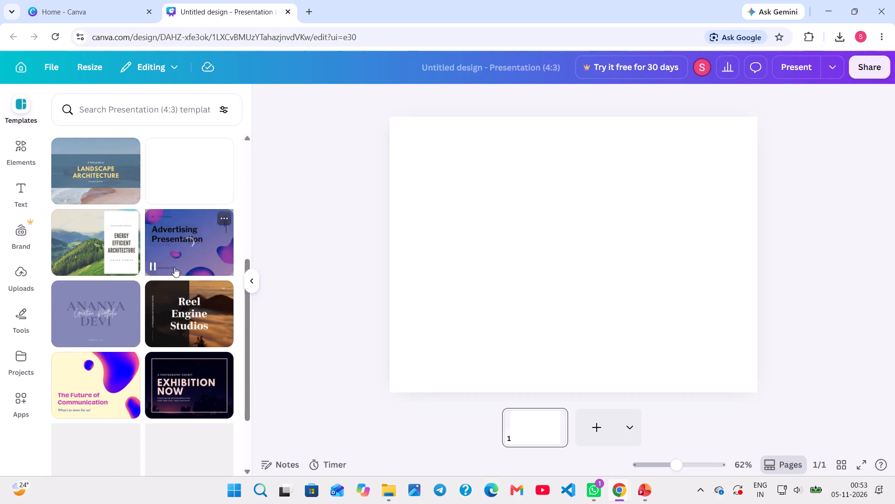
scroll(174, 267, "down", 2)
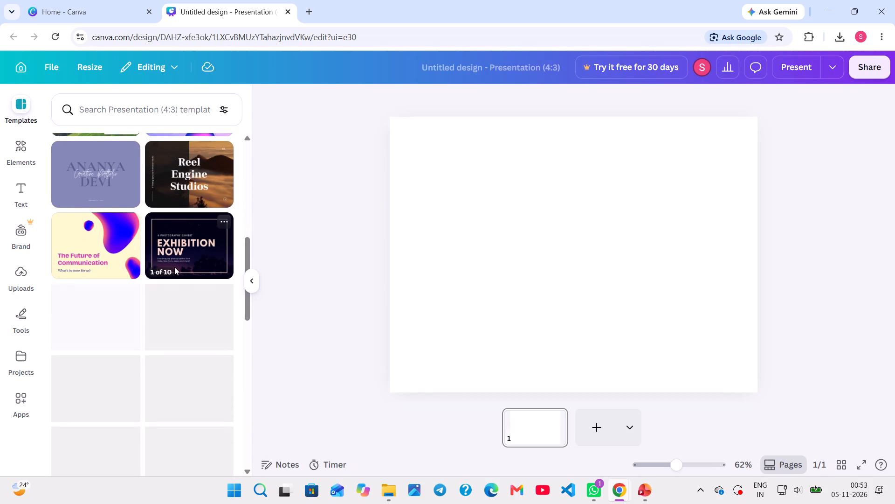
scroll(152, 318, "down", 3)
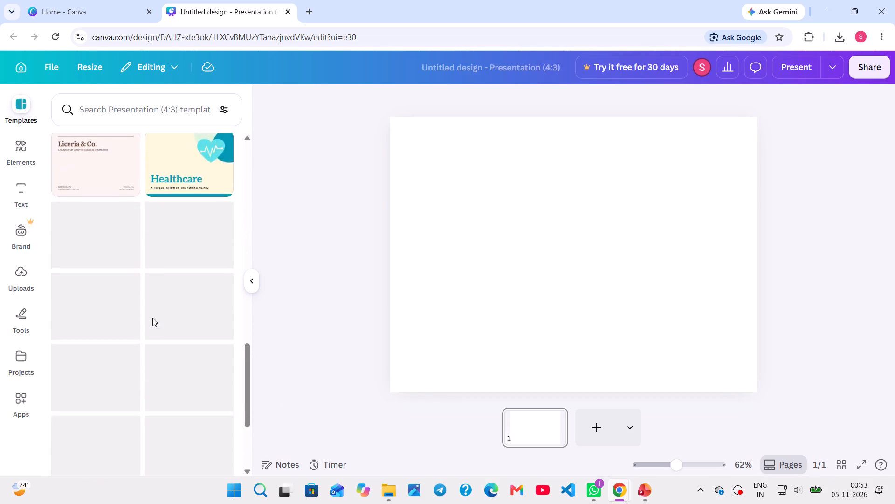
scroll(152, 318, "up", 1)
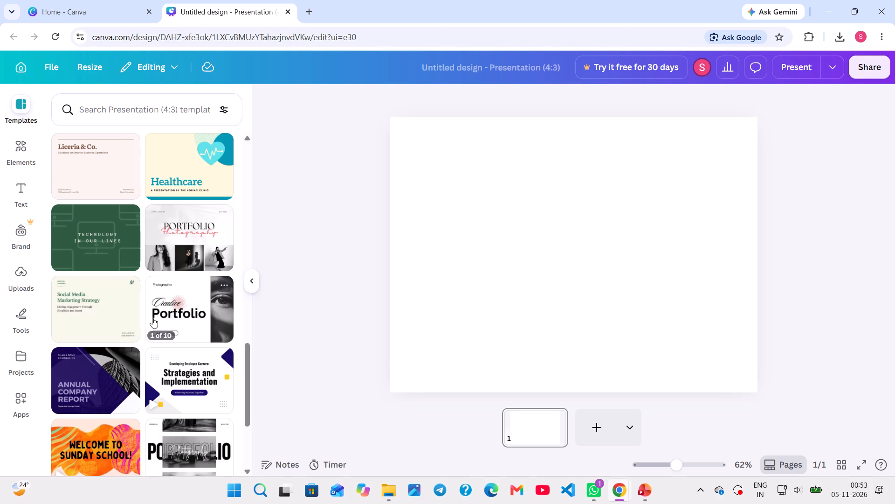
scroll(152, 318, "down", 2)
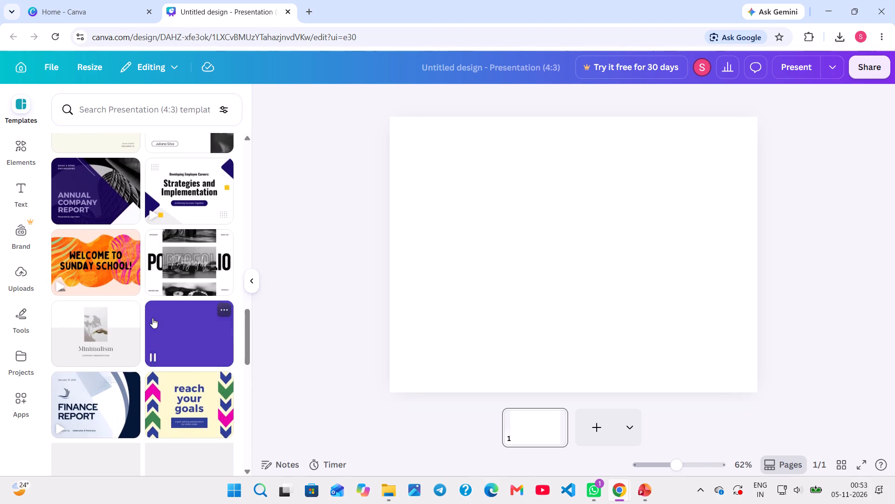
scroll(152, 318, "down", 3)
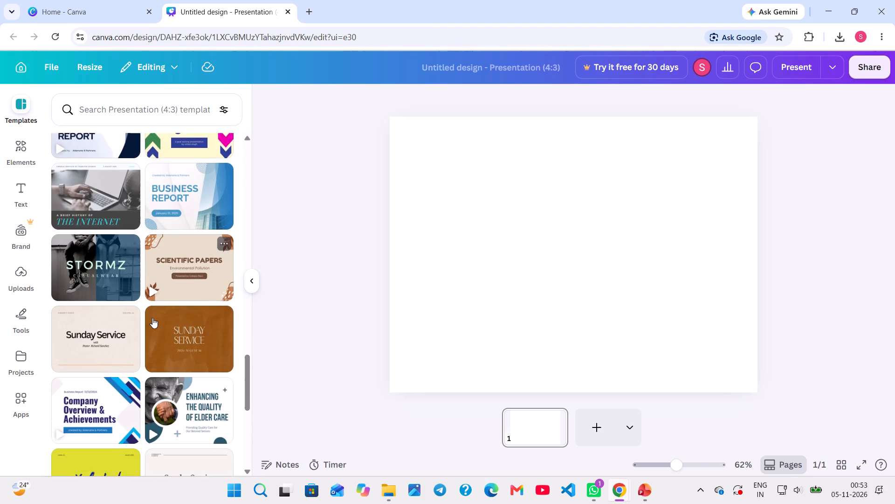
scroll(152, 318, "down", 3)
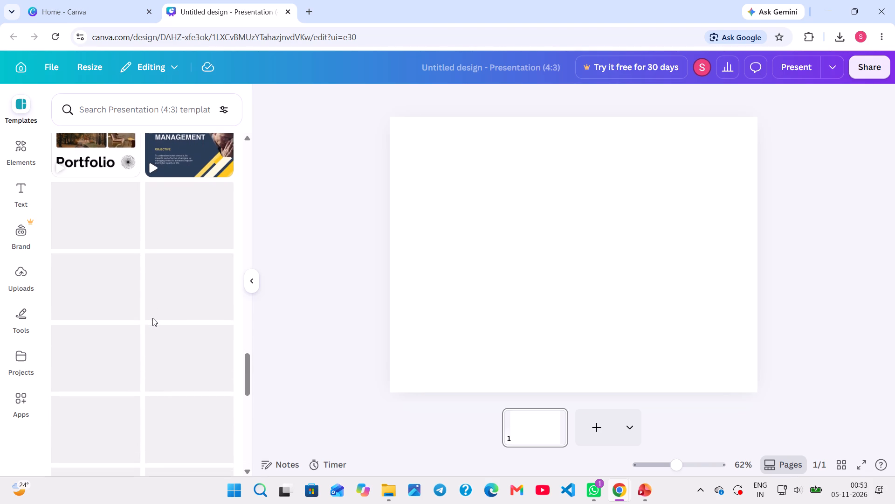
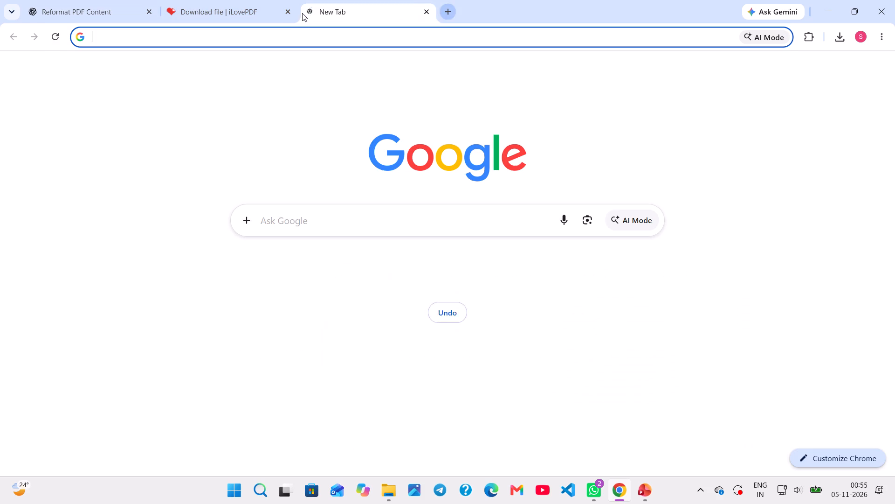
left_click(255, 227)
left_click(263, 226)
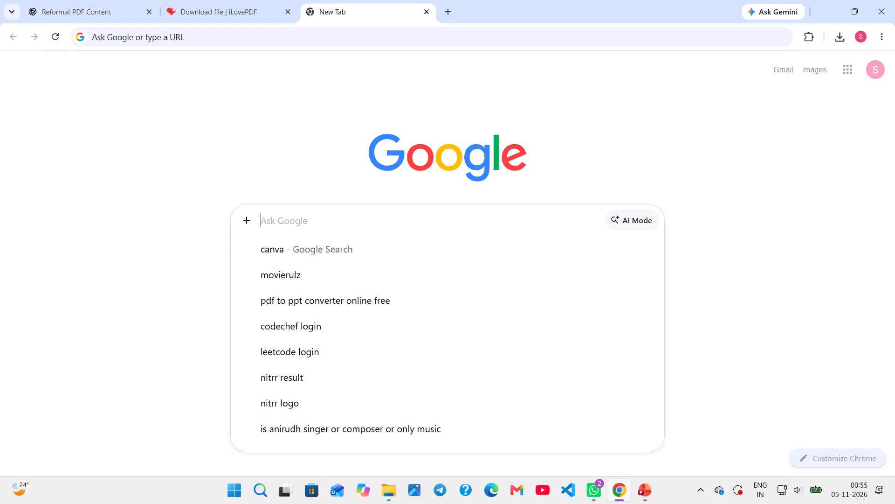
left_click(276, 261)
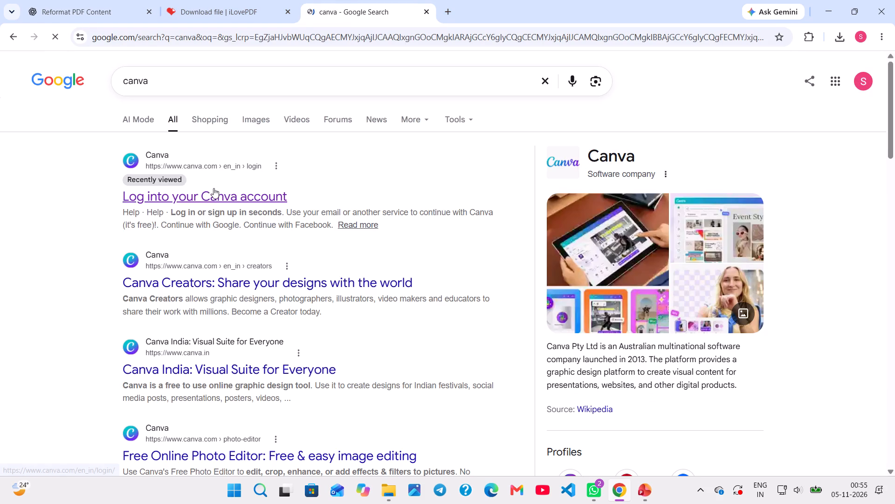
left_click(213, 202)
left_click(213, 202)
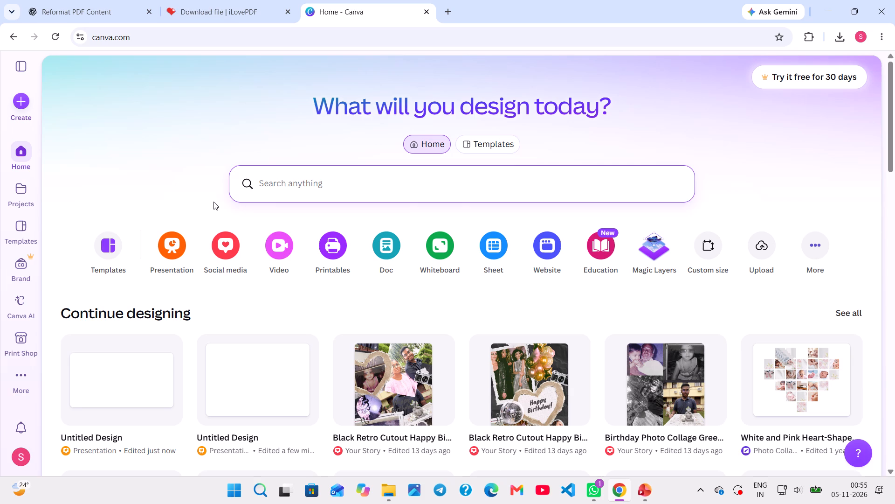
Open Canva's Presentation template category and create a blank Presentation (16:9) design.
left_click(114, 245)
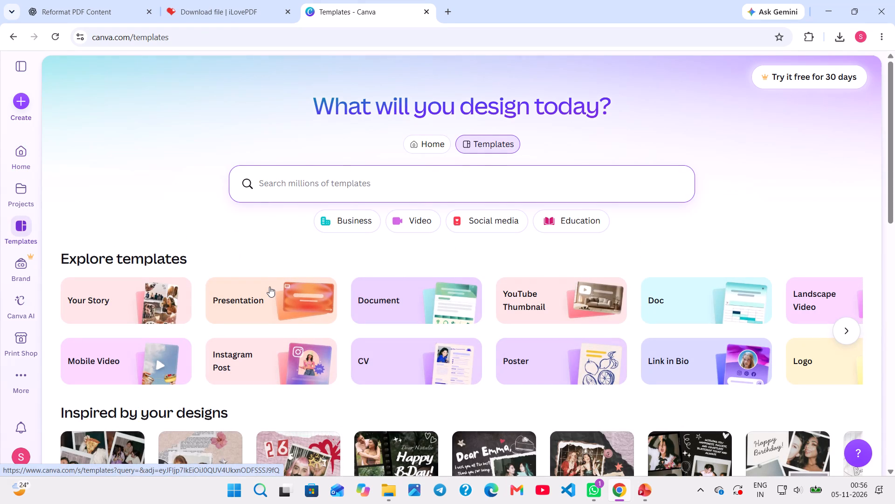
left_click(262, 303)
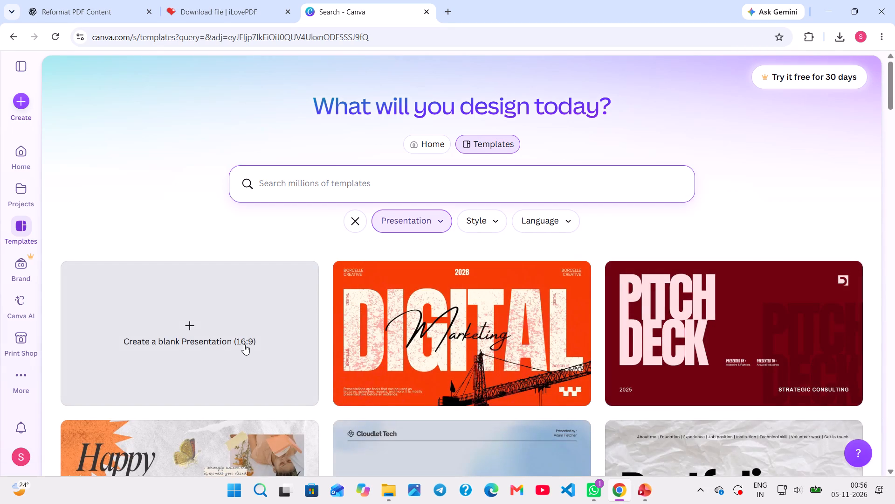
scroll(243, 348, "down", 2)
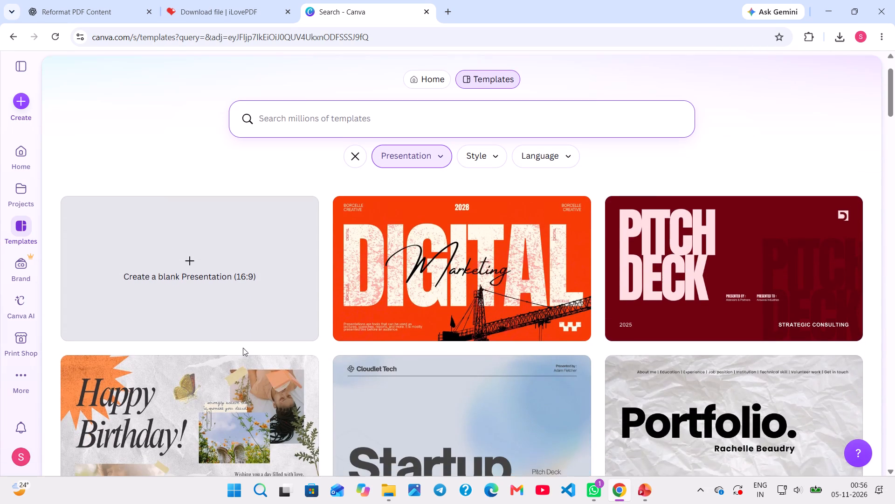
scroll(243, 348, "down", 1)
left_click(219, 239)
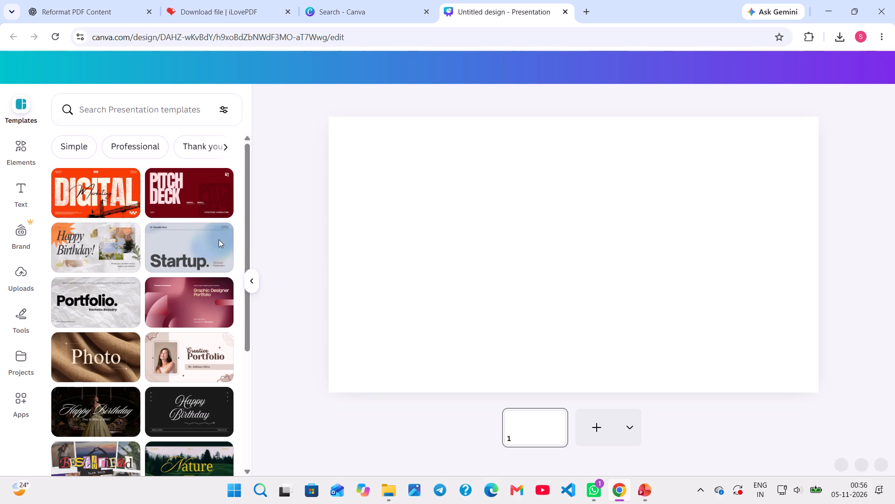
Browse the presentation template gallery for a design suited to the splay tree slides.
scroll(219, 239, "down", 2)
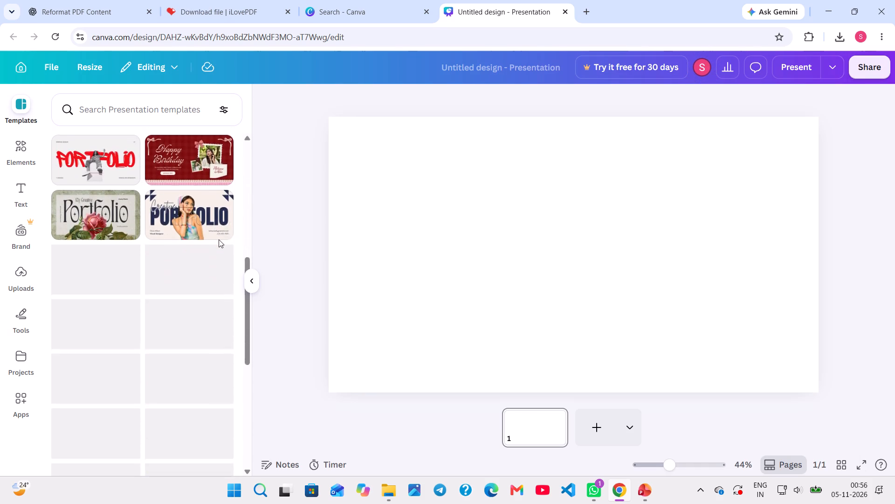
scroll(219, 239, "down", 3)
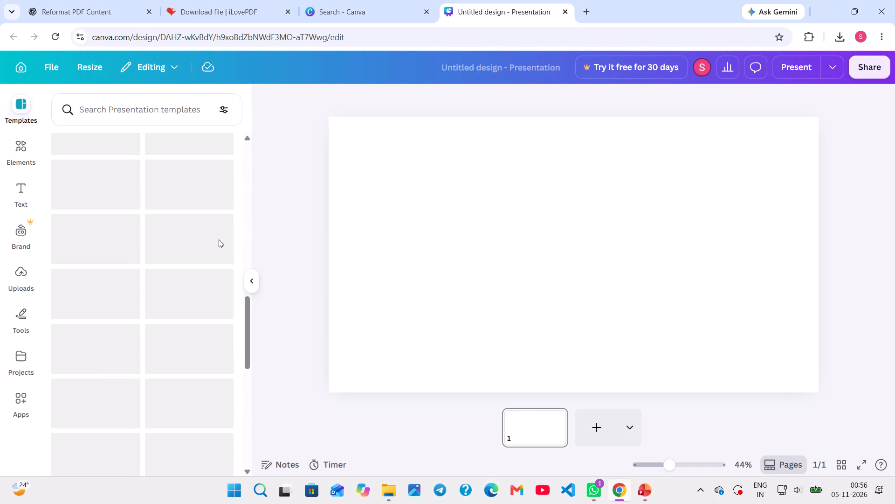
scroll(219, 239, "down", 2)
scroll(219, 239, "up", 7)
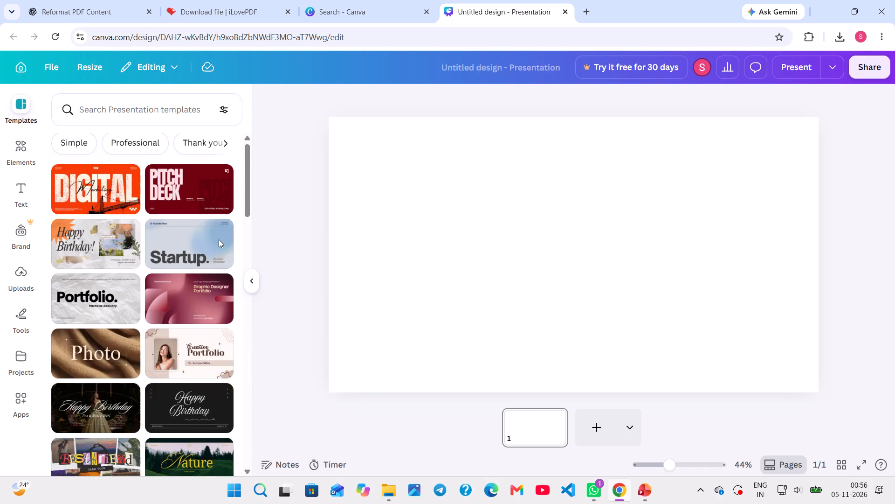
scroll(219, 239, "down", 5)
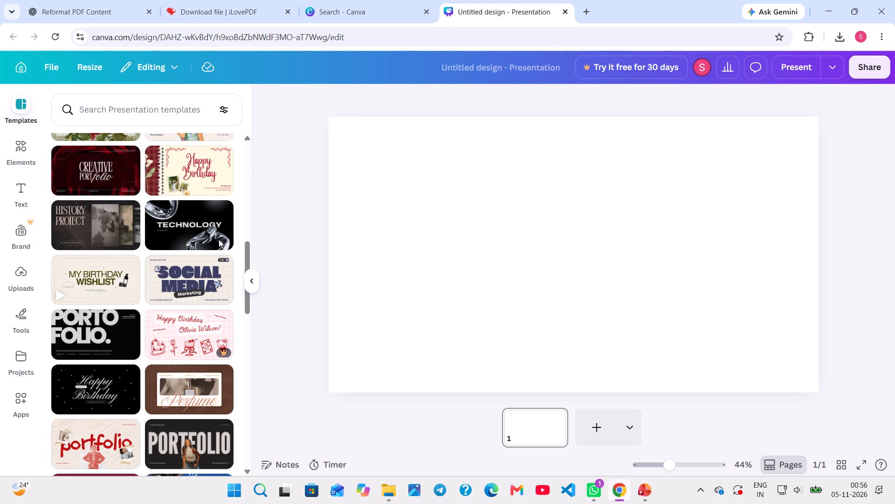
scroll(106, 233, "down", 2)
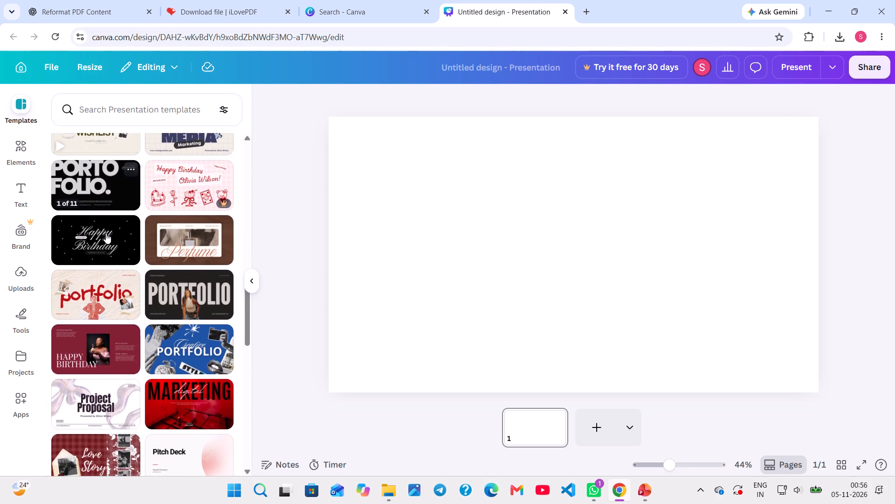
scroll(106, 233, "down", 2)
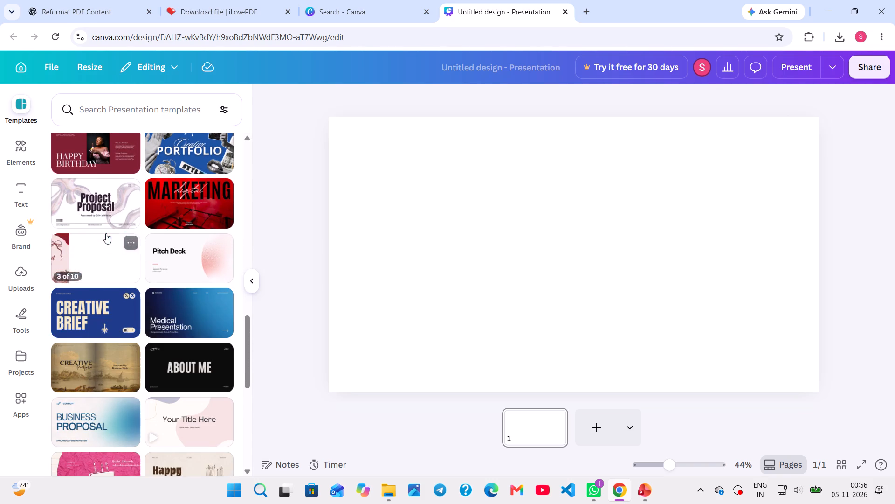
scroll(106, 233, "down", 3)
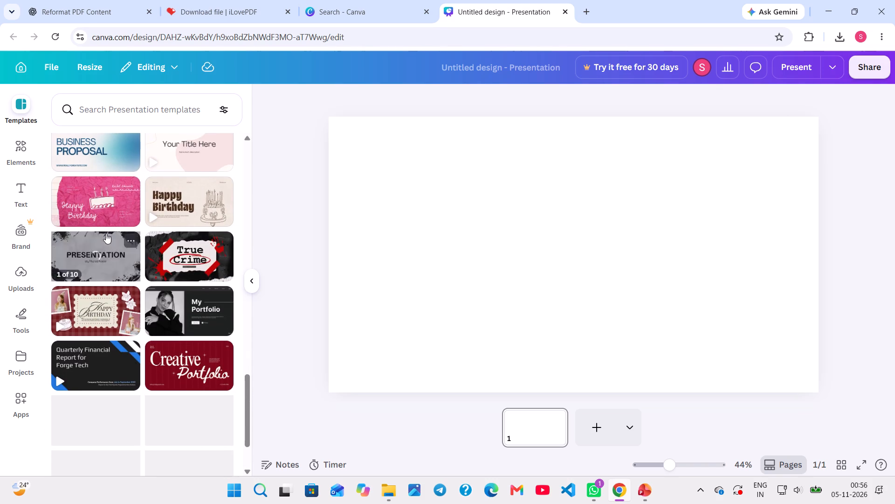
scroll(106, 233, "down", 3)
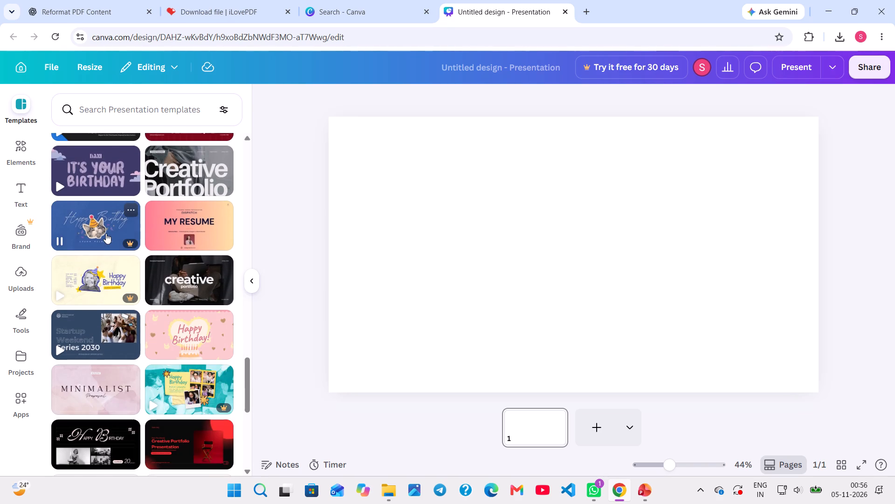
scroll(106, 233, "down", 3)
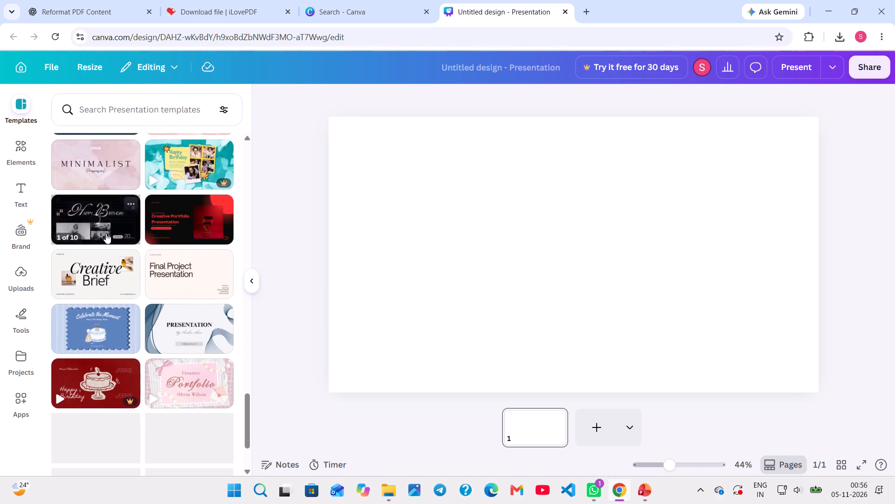
scroll(106, 233, "down", 2)
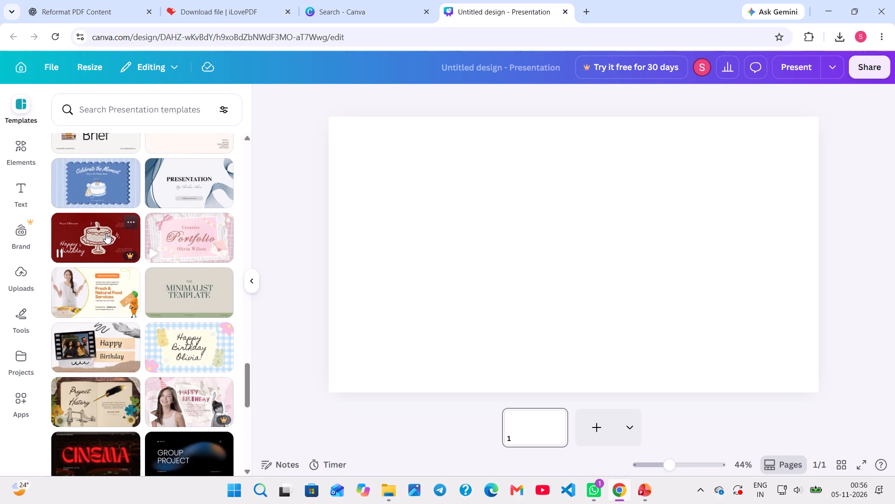
scroll(106, 233, "down", 3)
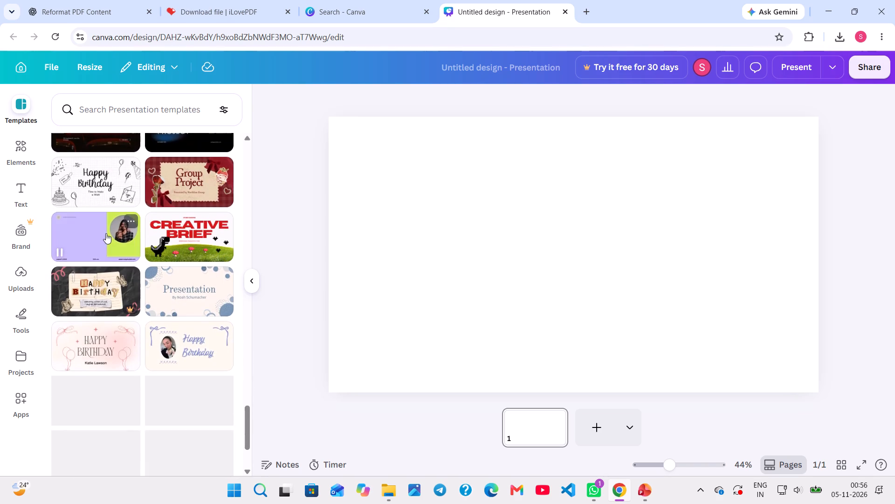
scroll(106, 233, "down", 1)
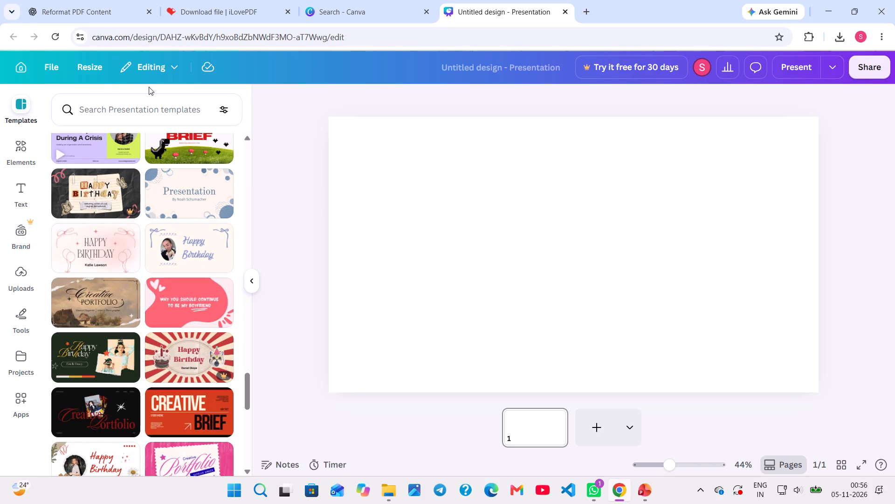
Search the presentation templates for "splay tree".
left_click(128, 109)
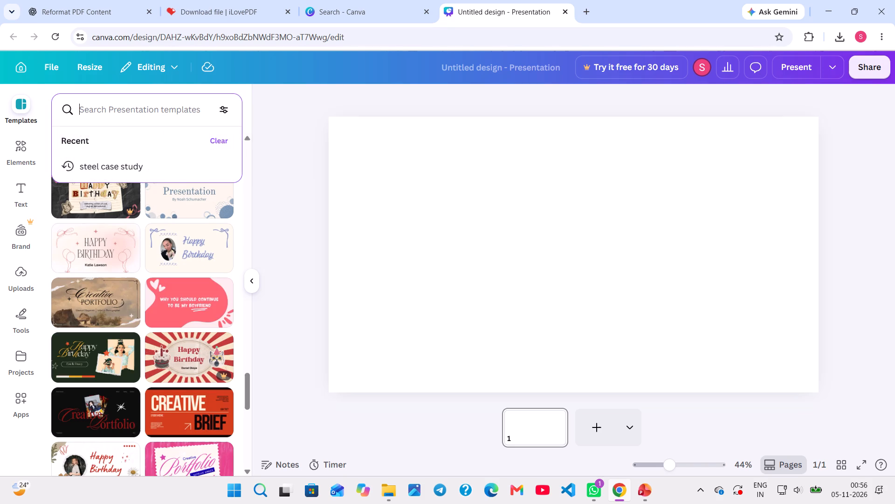
type("splay")
key("space")
type("tree")
key("Return")
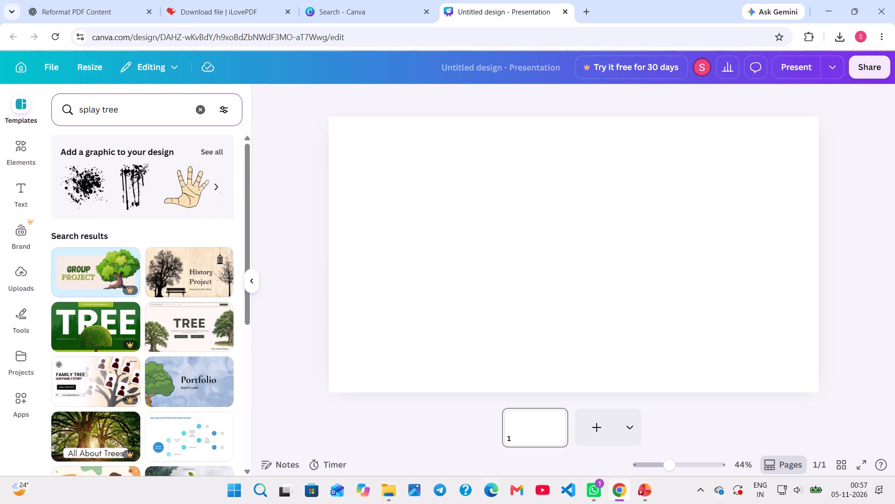
Empty the template search text and clear the recent search history.
key("BackSpace")
key("BackSpace")
key("BackSpace")
key("BackSpace")
key("BackSpace")
key("BackSpace")
key("BackSpace")
key("BackSpace")
key("BackSpace")
key("BackSpace")
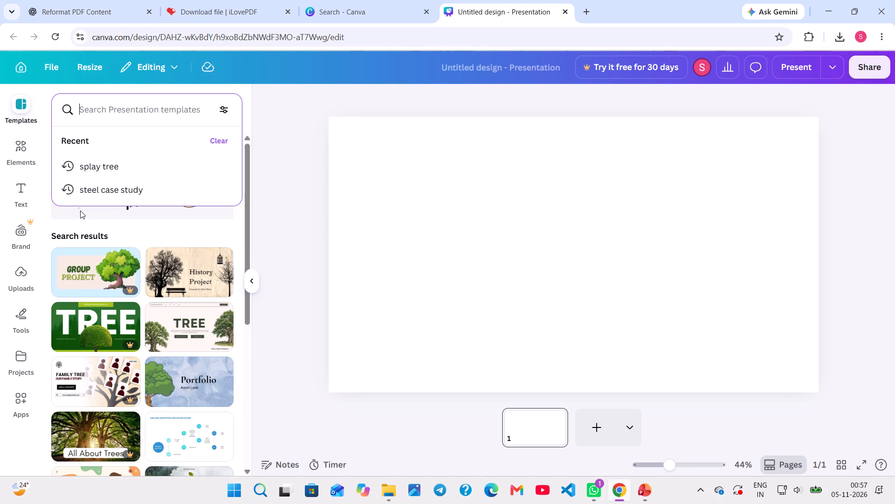
left_click(214, 137)
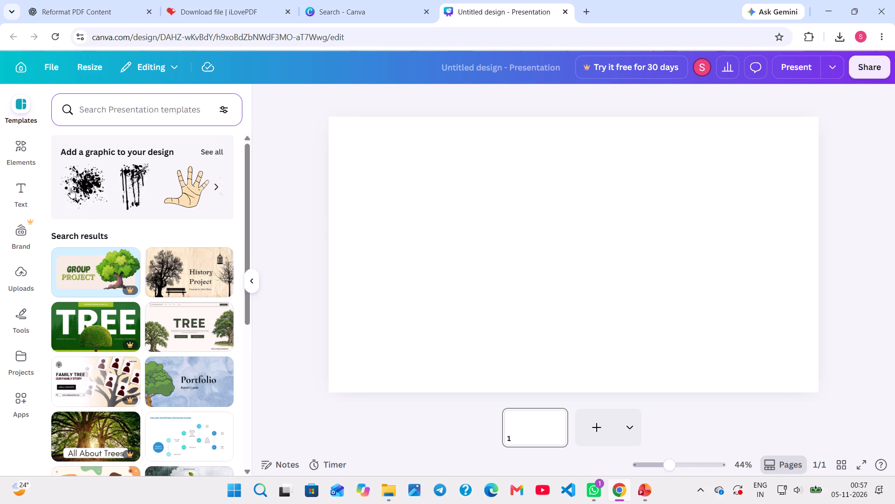
Browse the tree-themed presentation templates for a design suited to the splay tree slides.
left_click(9, 105)
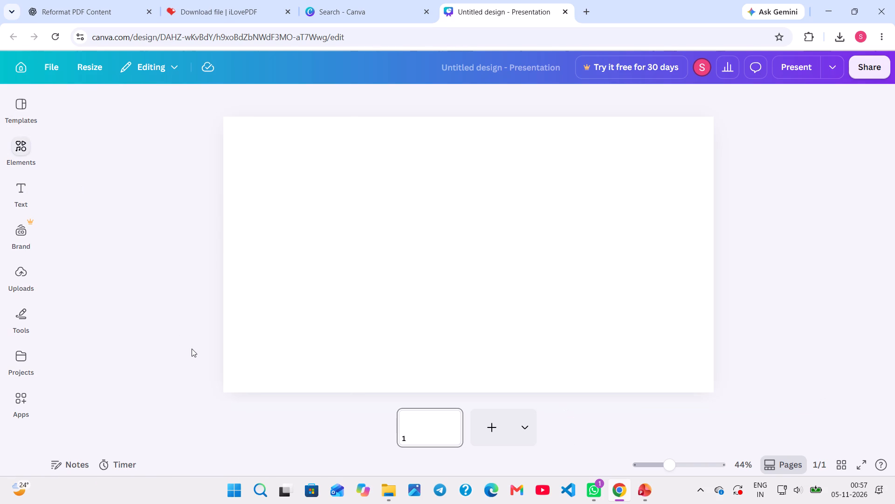
left_click(16, 112)
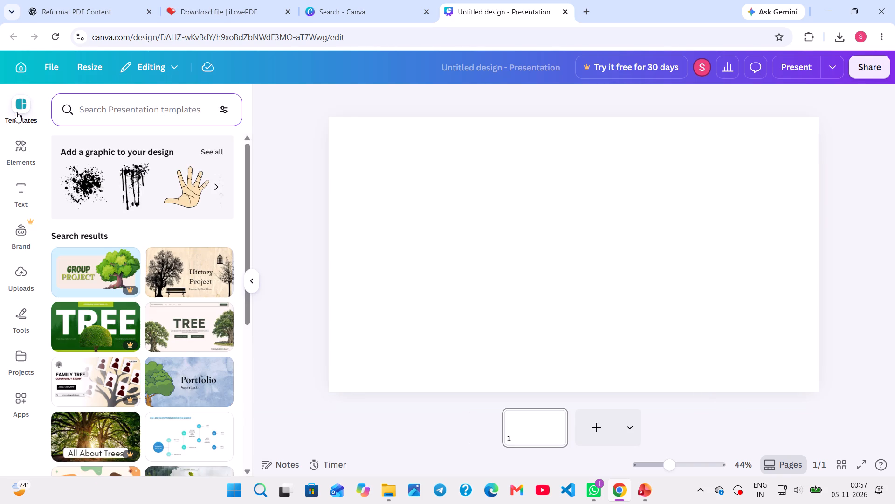
scroll(80, 224, "down", 1)
scroll(117, 216, "down", 2)
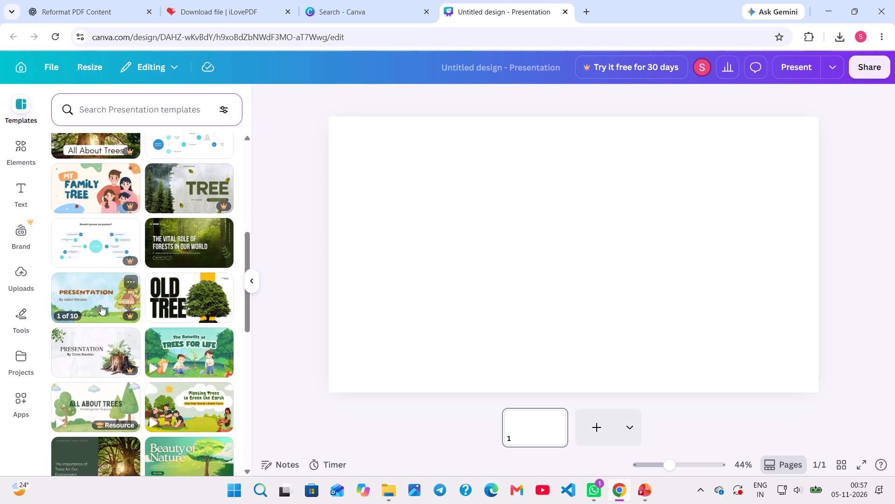
scroll(101, 305, "down", 4)
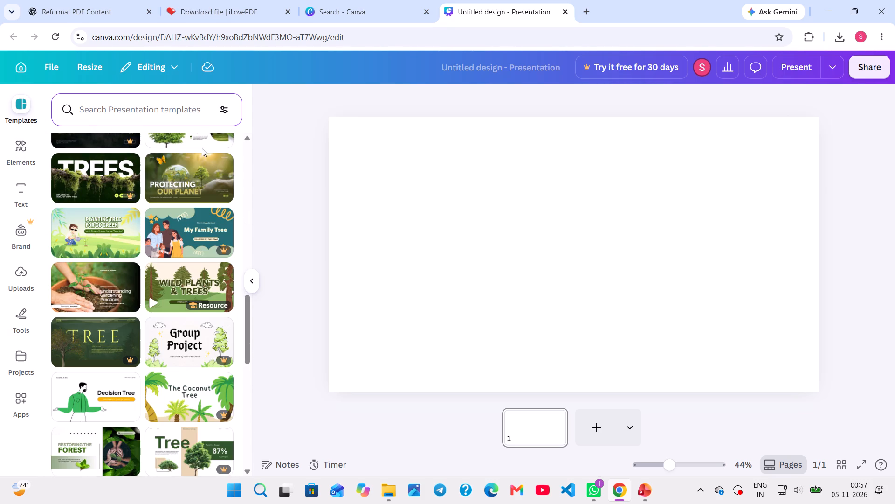
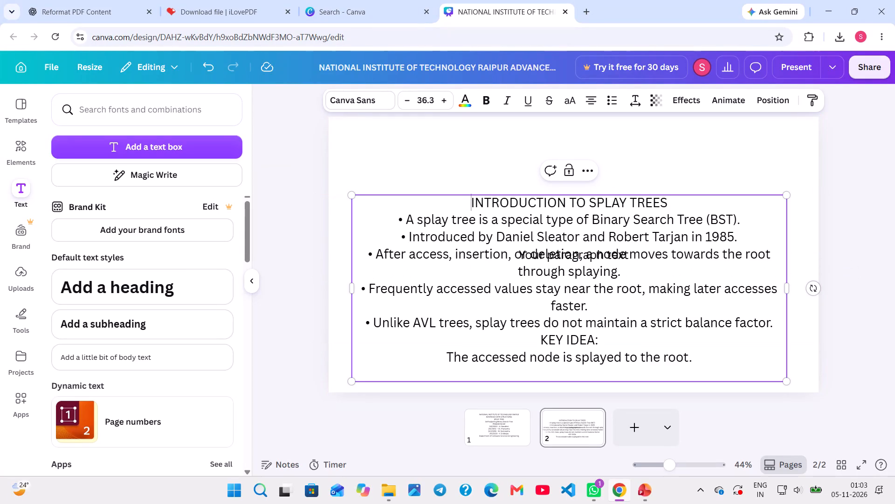
left_click_drag(470, 200, 690, 359)
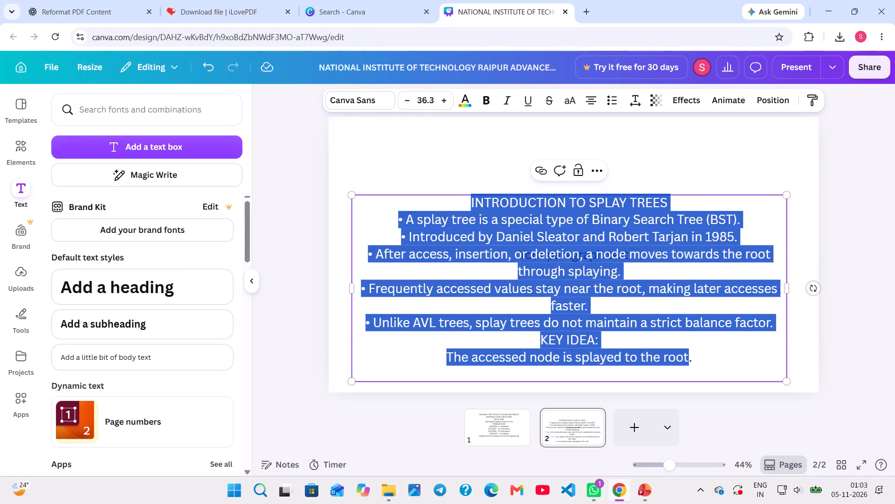
key("BackSpace")
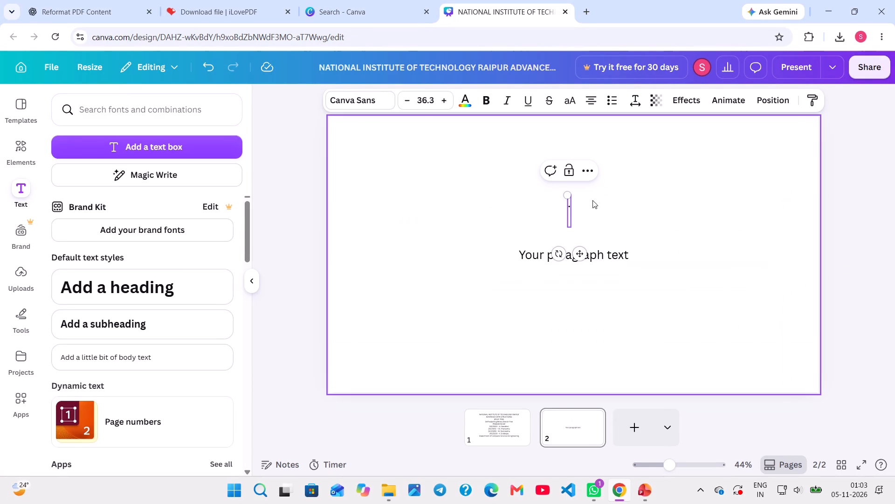
left_click(569, 216)
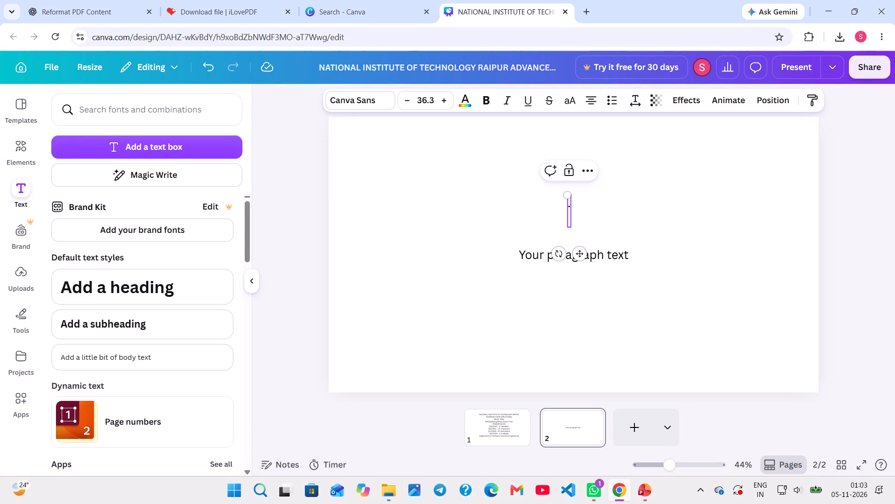
key("ctrl+shift+v")
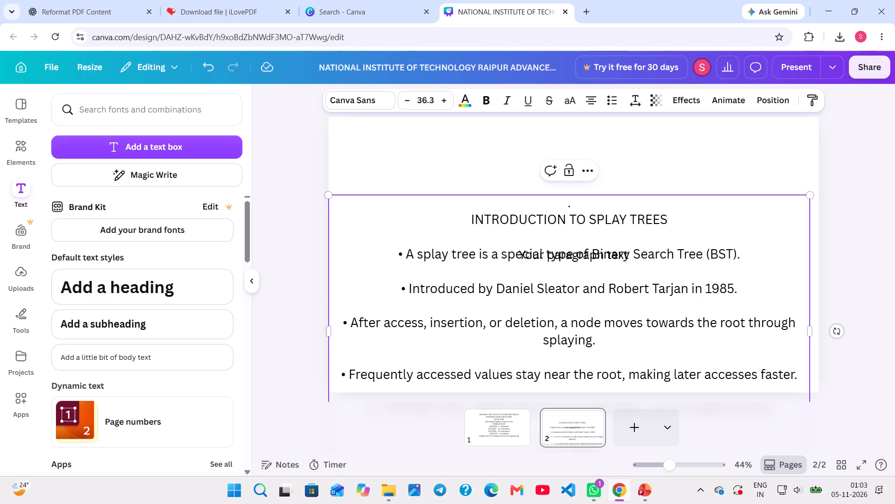
Move the introduction text box up the second page and scale its text down to size 35.
left_click_drag(565, 194, 567, 176)
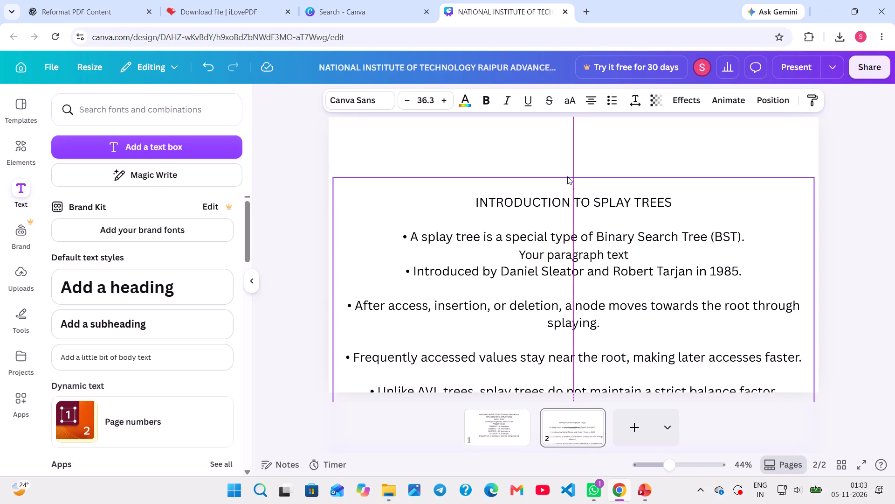
left_click_drag(567, 176, 563, 130)
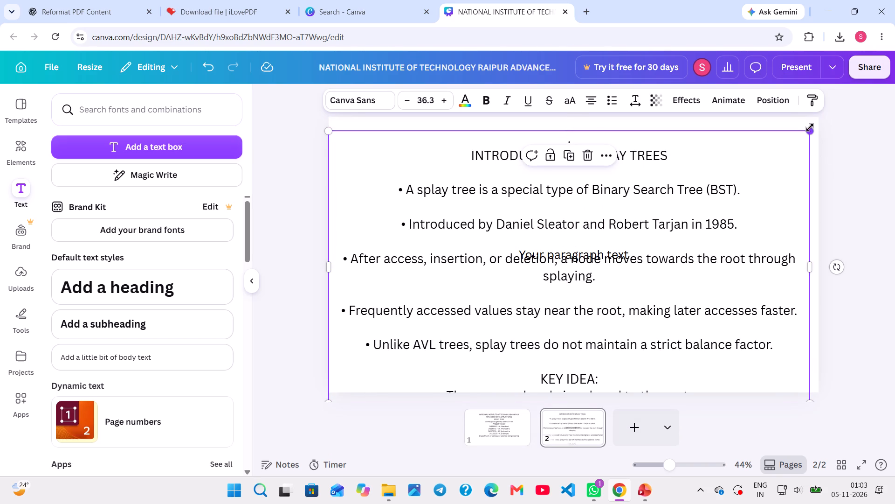
left_click_drag(810, 150, 803, 149)
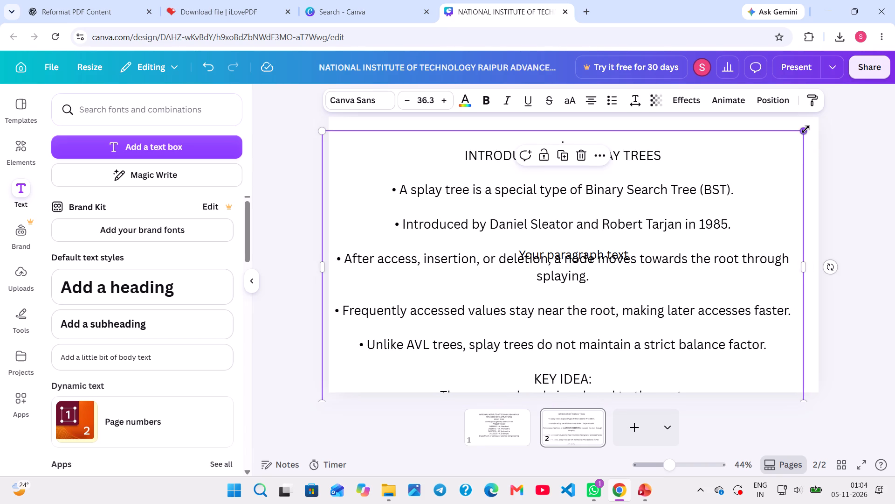
left_click_drag(805, 129, 791, 146)
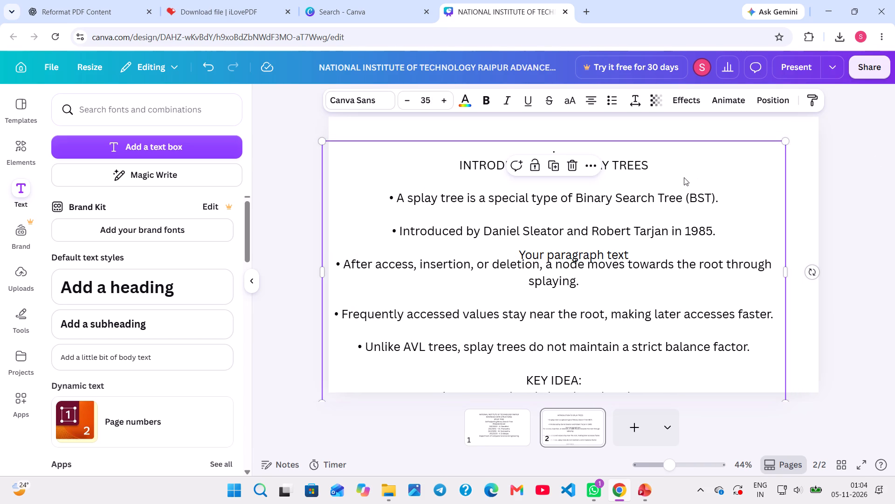
Shift the introduction text box higher so the KEY IDEA lines fit on the page, and scale its text to size 34.4.
scroll(693, 162, "down", 1)
left_click(638, 252)
left_click(632, 257)
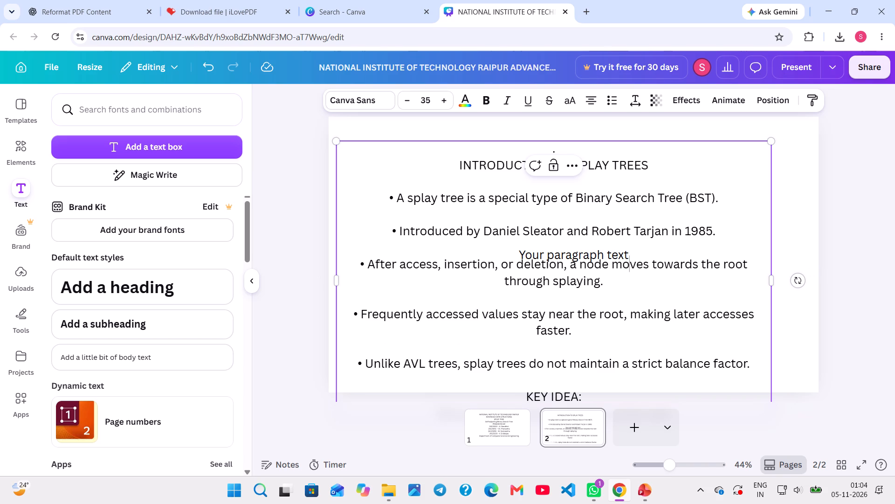
left_click(632, 255)
left_click_drag(596, 140, 551, 132)
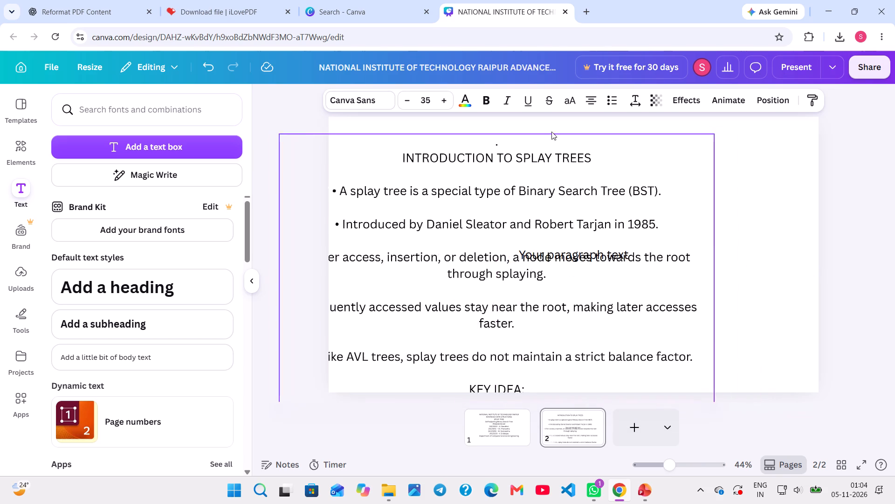
left_click_drag(551, 132, 615, 106)
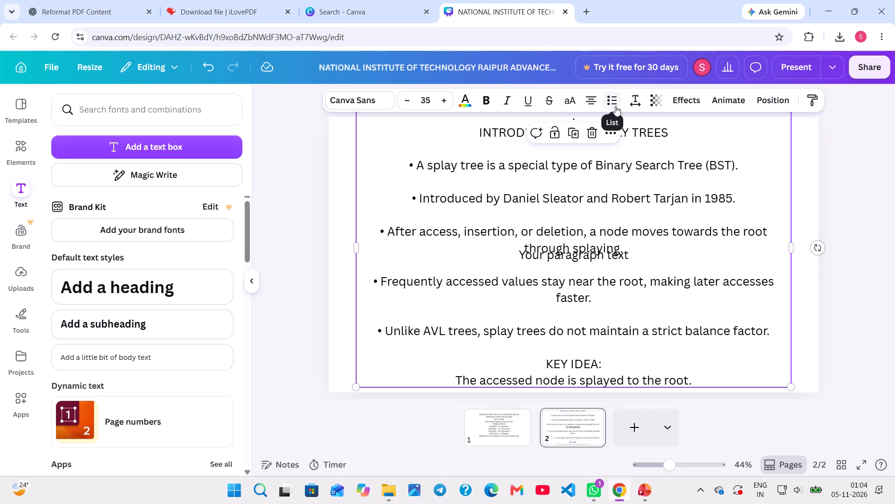
left_click(661, 193)
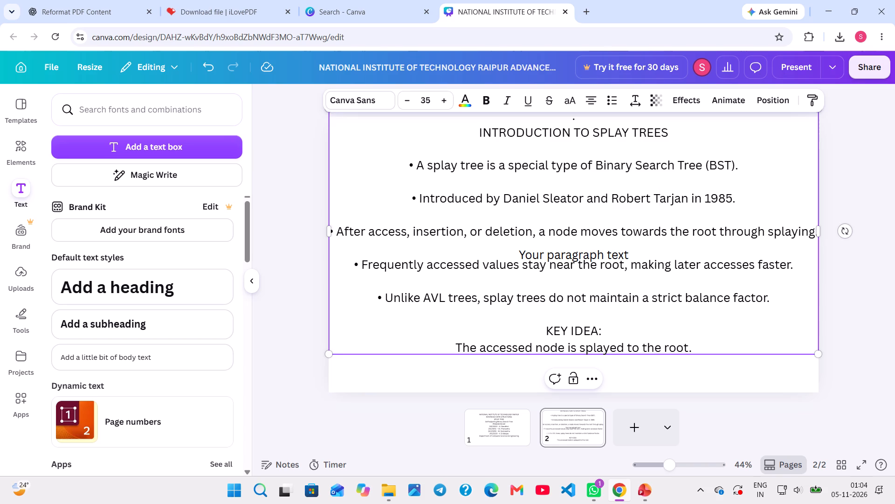
left_click_drag(820, 354, 823, 366)
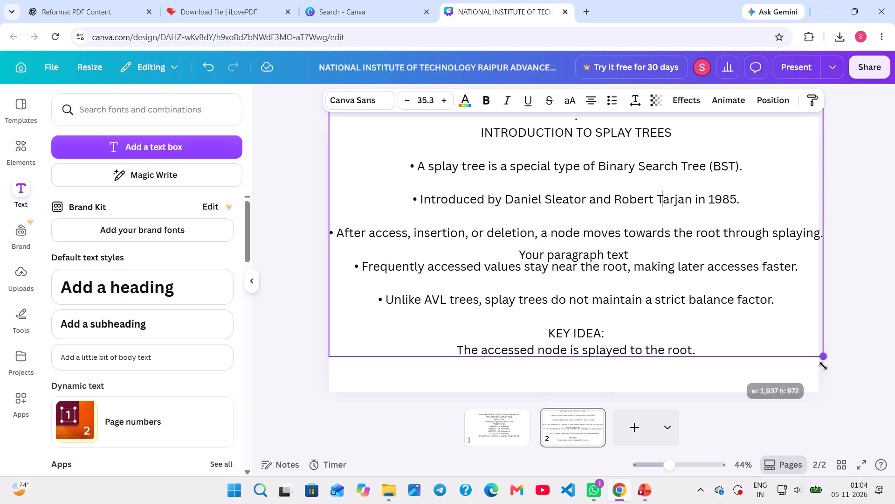
left_click_drag(823, 366, 804, 369)
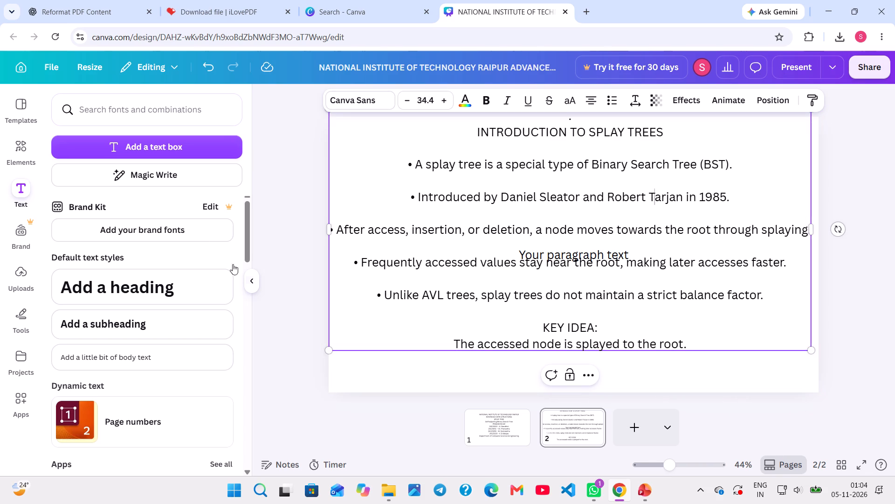
Browse the tree-themed presentation templates for a suitable slide design.
left_click(7, 117)
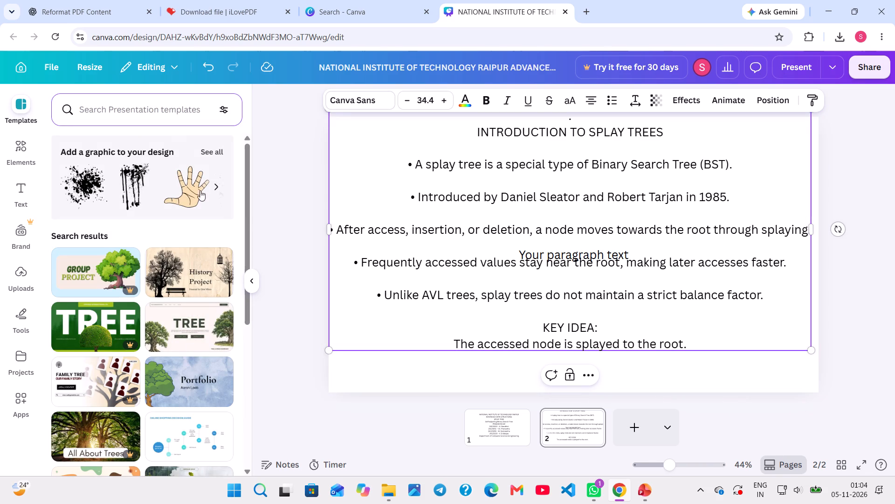
left_click(218, 189)
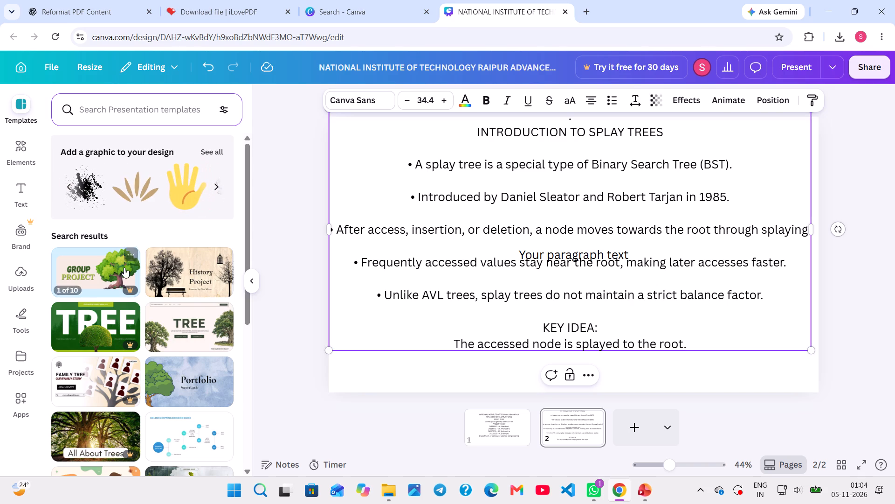
scroll(124, 267, "down", 5)
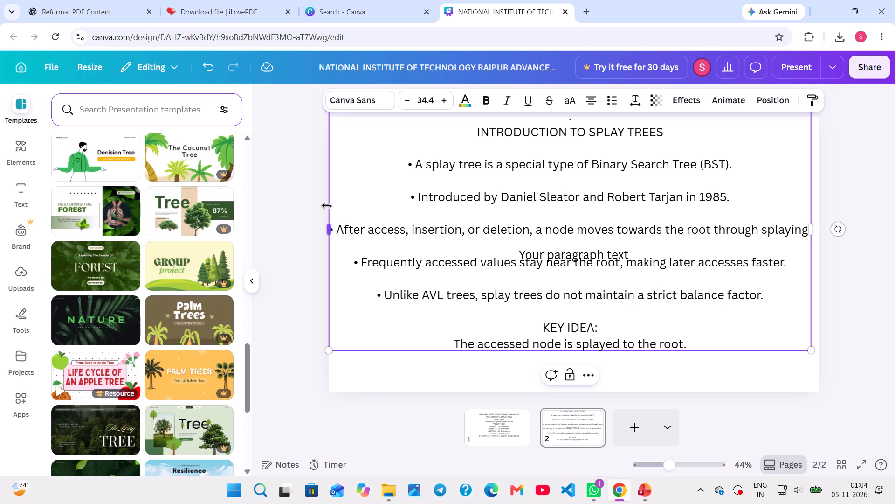
Close the current splay tree design and create a new blank 16:9 presentation.
left_click(566, 10)
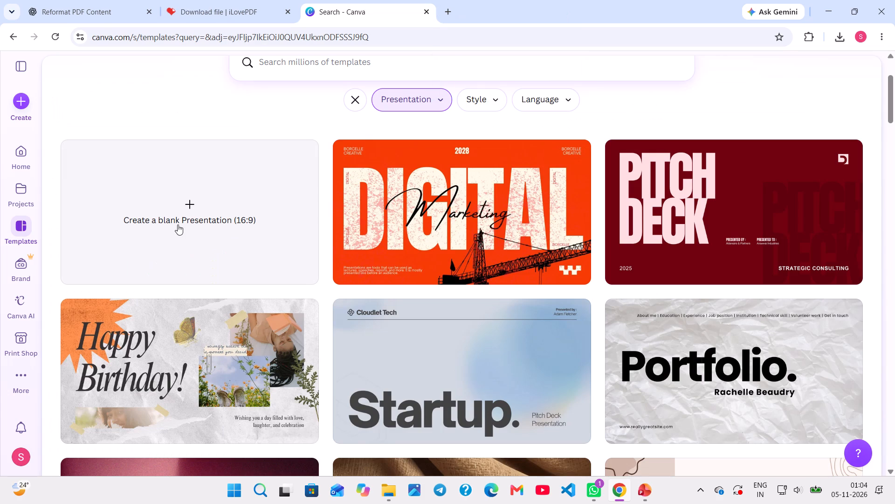
left_click(178, 224)
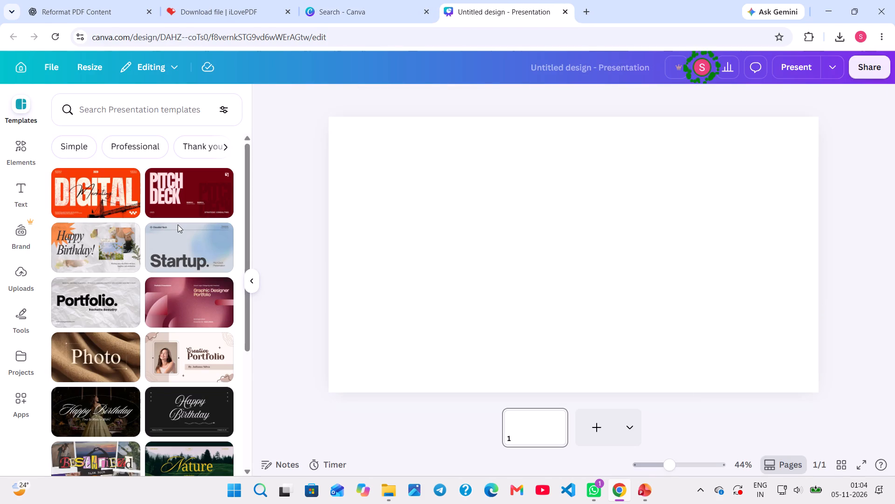
Browse the general presentation templates for a design that suits the splay tree slides.
scroll(170, 270, "down", 3)
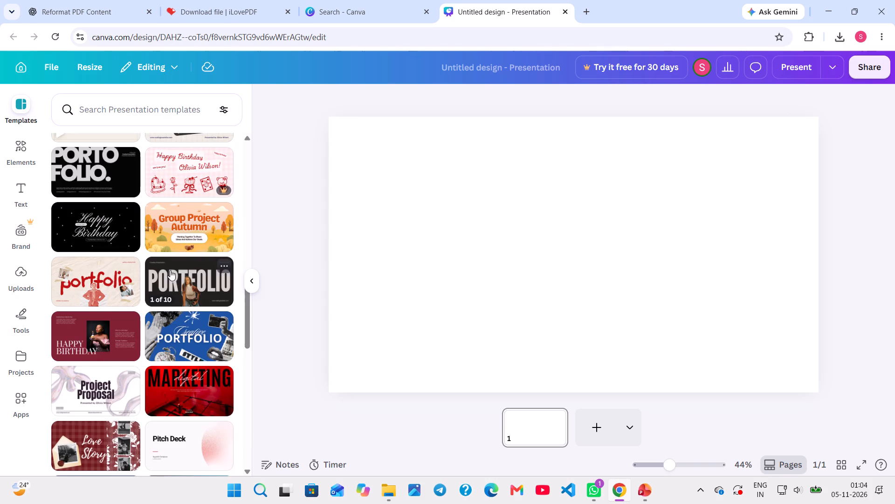
scroll(170, 270, "down", 2)
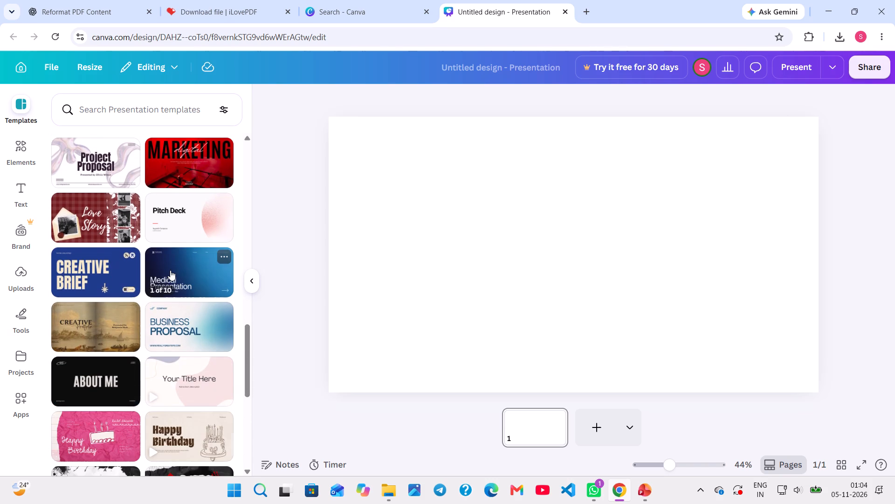
scroll(170, 270, "down", 1)
scroll(170, 270, "up", 1)
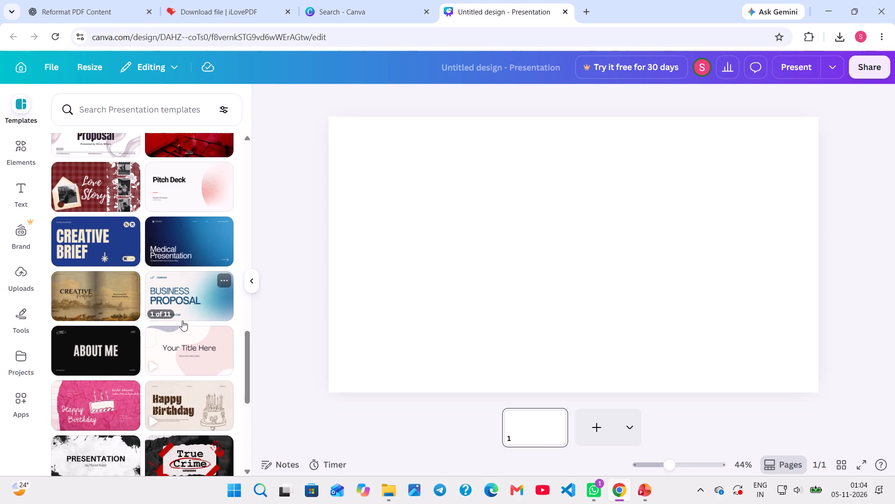
Open the White Red and Black Simple Professional Minimalist Pitch Deck template and examine its page layouts.
left_click(200, 176)
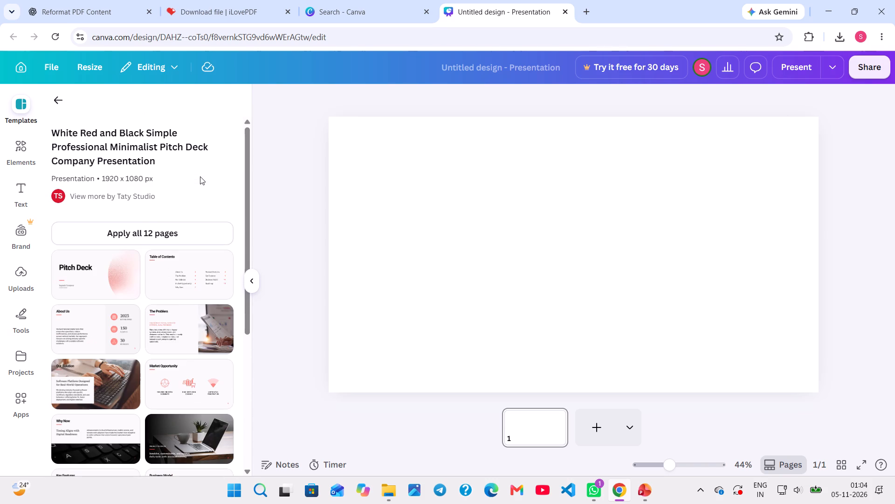
scroll(169, 338, "down", 1)
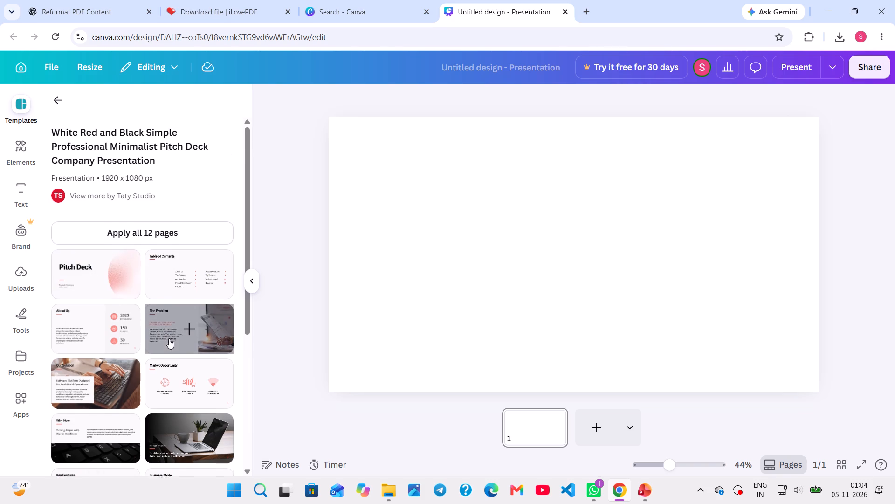
scroll(169, 338, "down", 2)
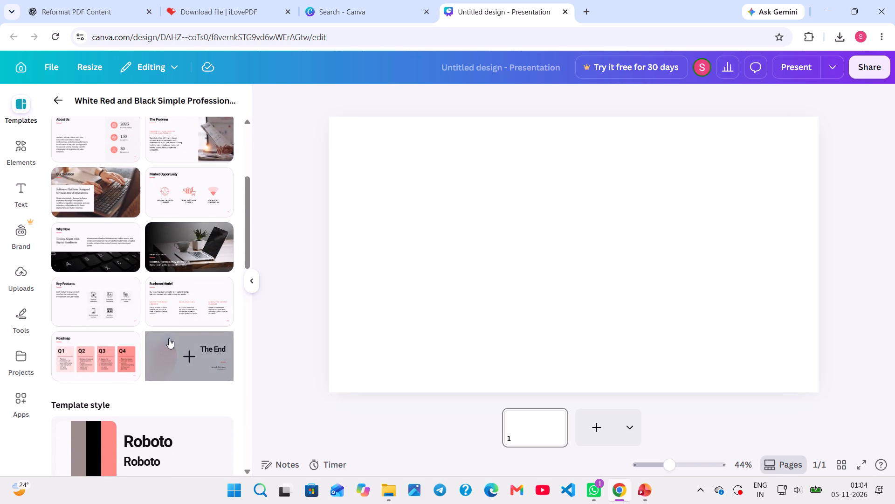
scroll(169, 338, "up", 2)
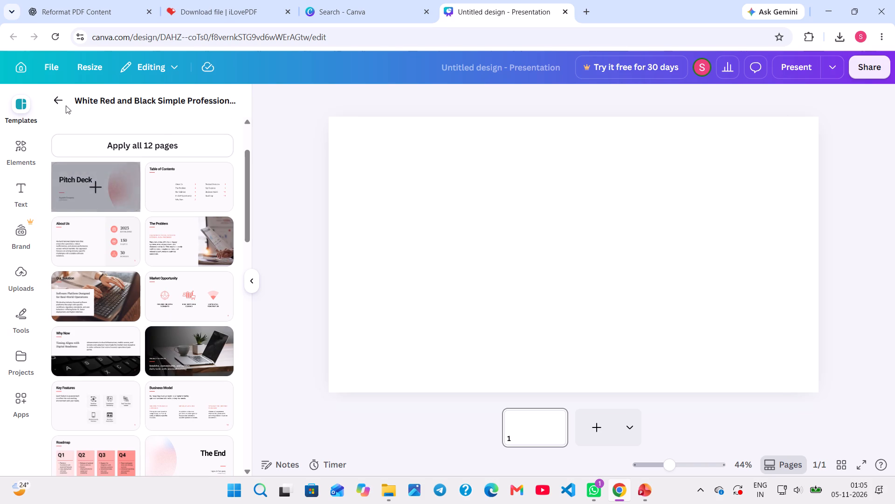
Return to the presentation template list and browse further for a design that suits the splay tree slides.
left_click(50, 93)
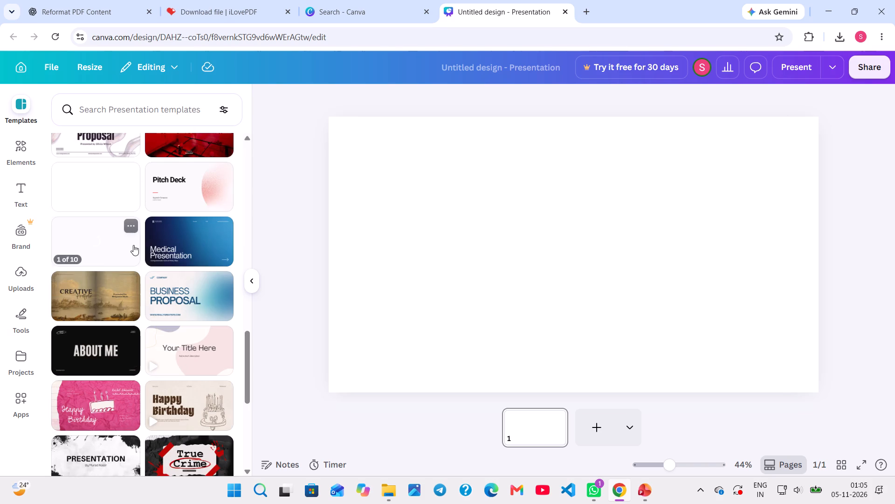
scroll(170, 243, "down", 3)
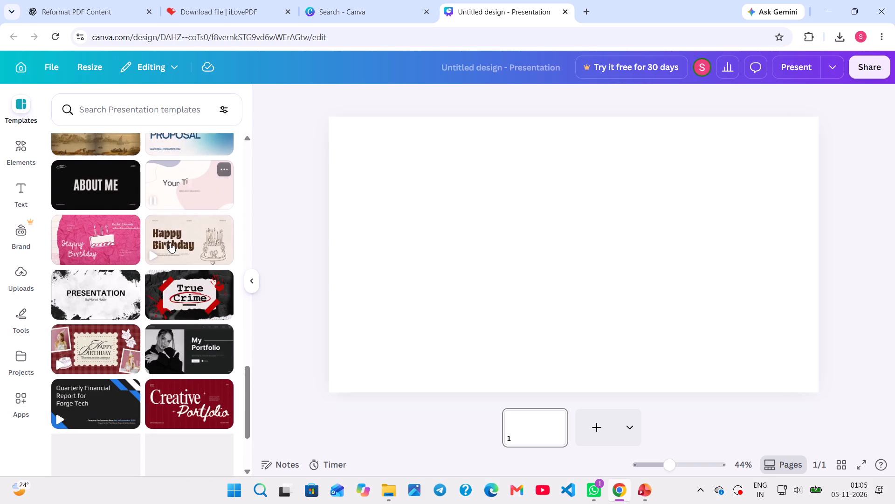
scroll(170, 243, "down", 2)
scroll(160, 330, "down", 1)
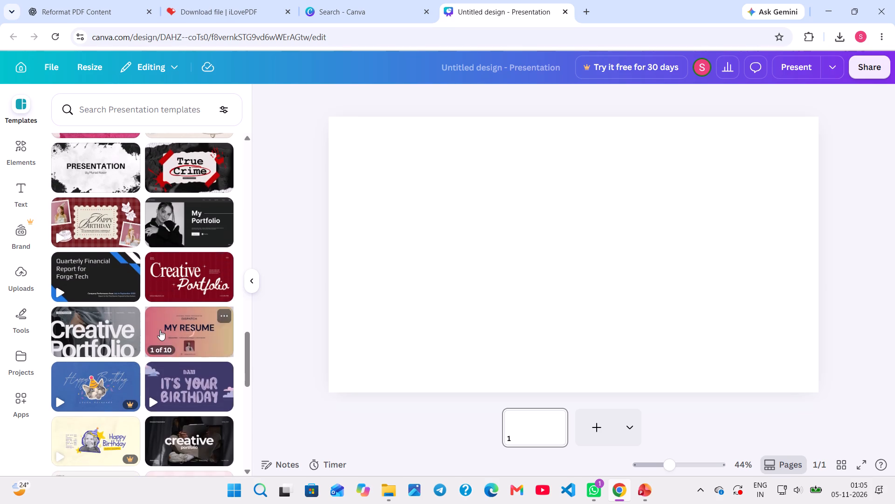
scroll(160, 330, "down", 4)
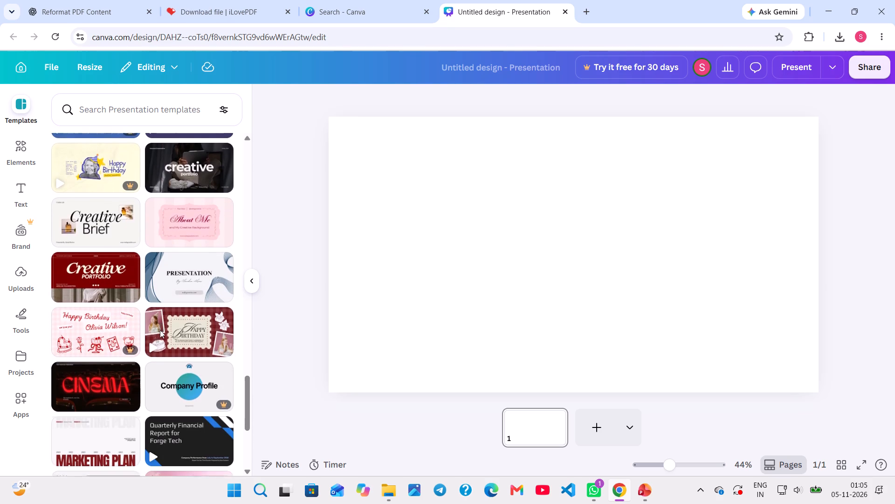
scroll(160, 330, "down", 4)
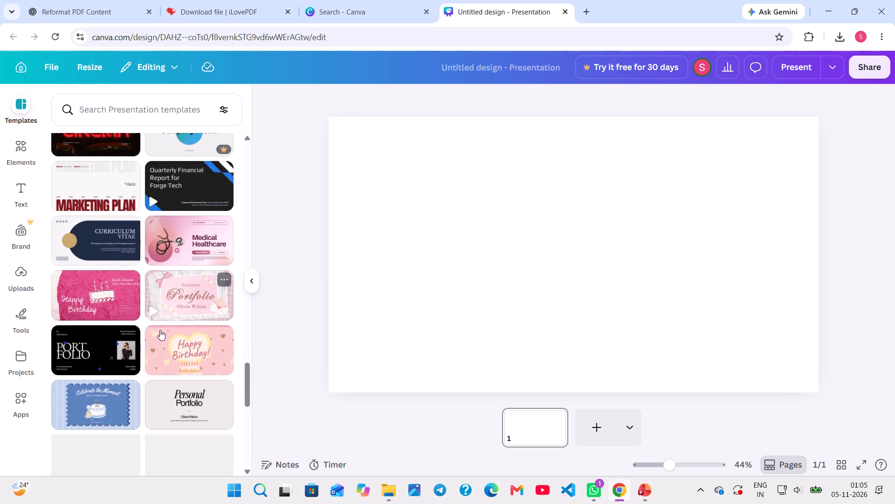
scroll(160, 330, "down", 3)
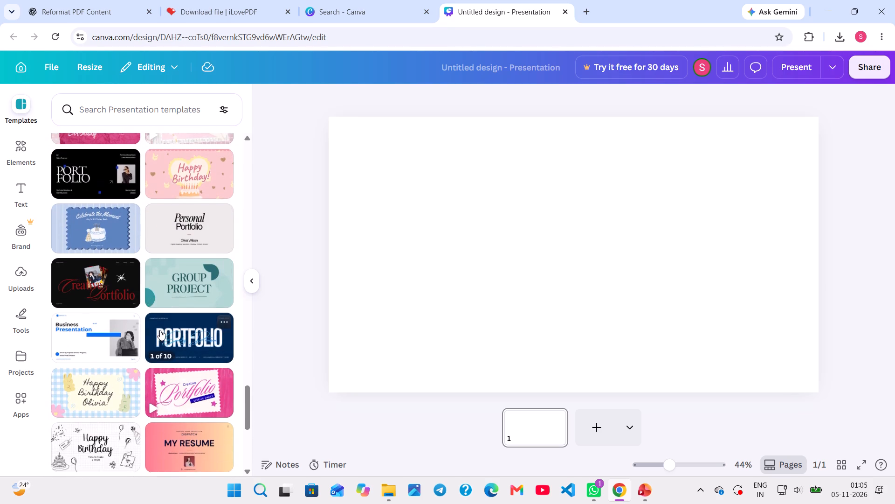
scroll(160, 330, "down", 3)
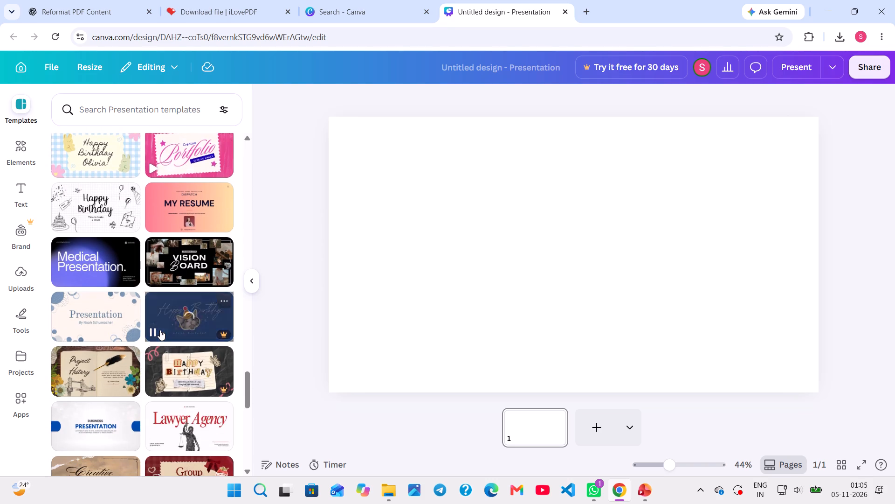
scroll(160, 330, "down", 2)
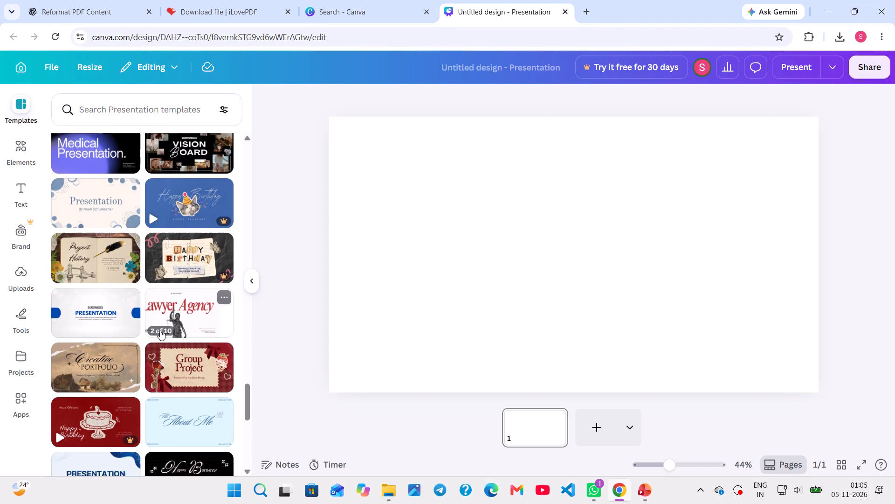
scroll(160, 330, "down", 7)
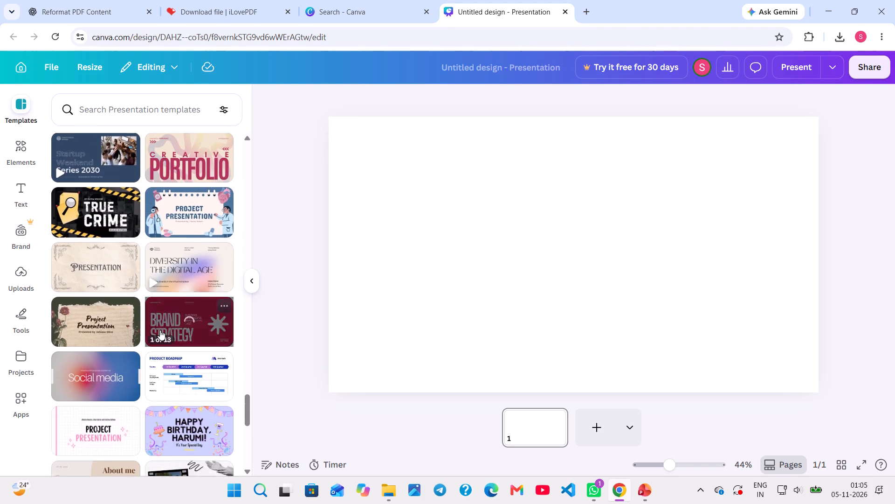
scroll(160, 330, "down", 4)
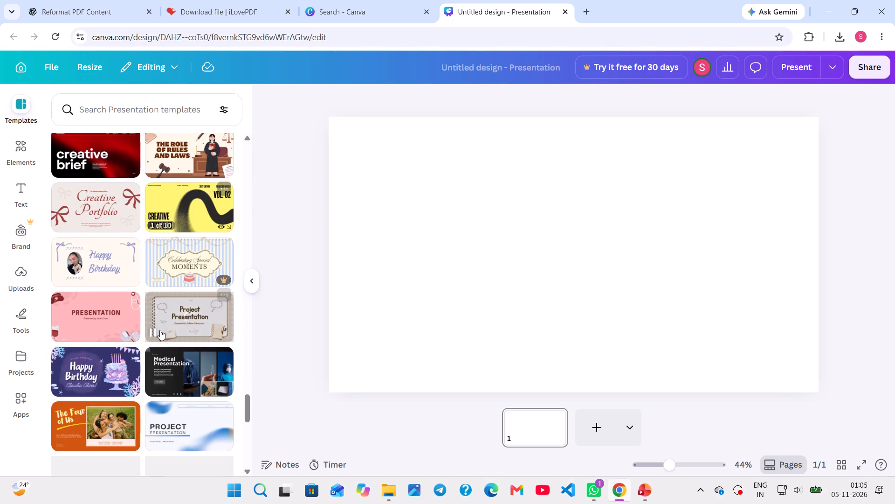
scroll(160, 330, "down", 4)
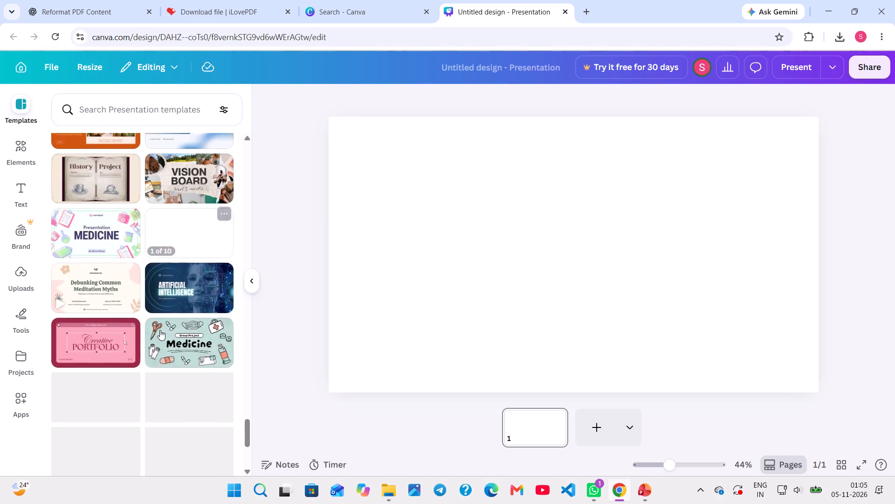
scroll(160, 330, "down", 5)
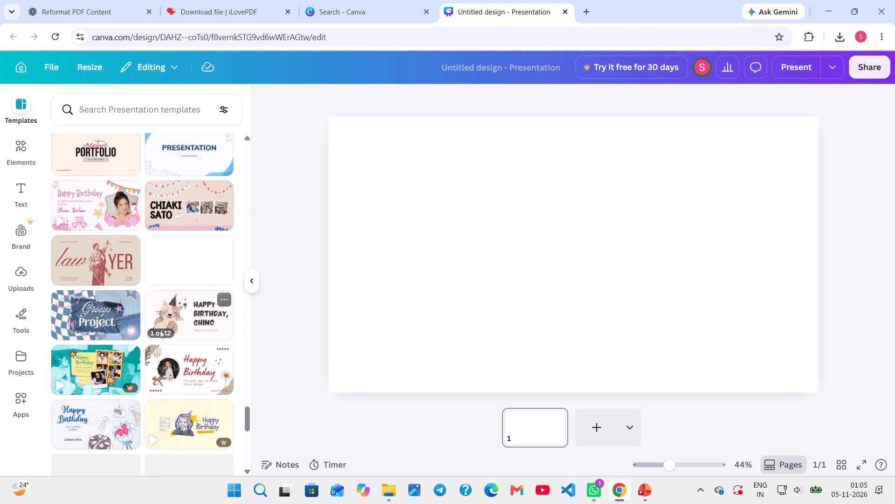
scroll(160, 330, "down", 4)
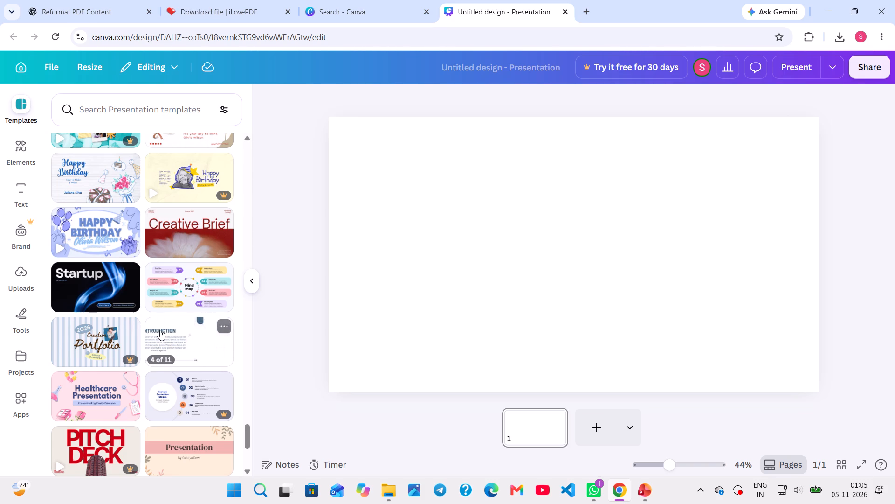
Apply all 11 pages of the Blue White and Gray Minimalist Professional Project Presentation template to the blank design.
left_click(160, 330)
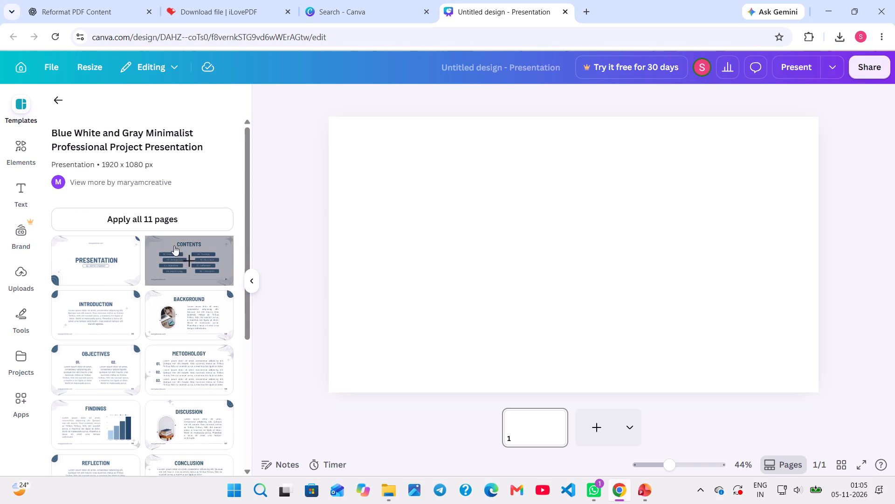
left_click(155, 224)
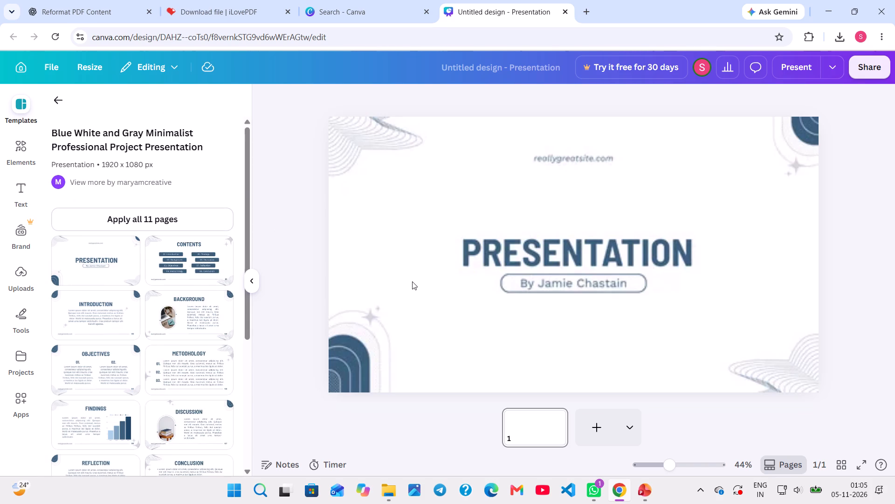
left_click(540, 269)
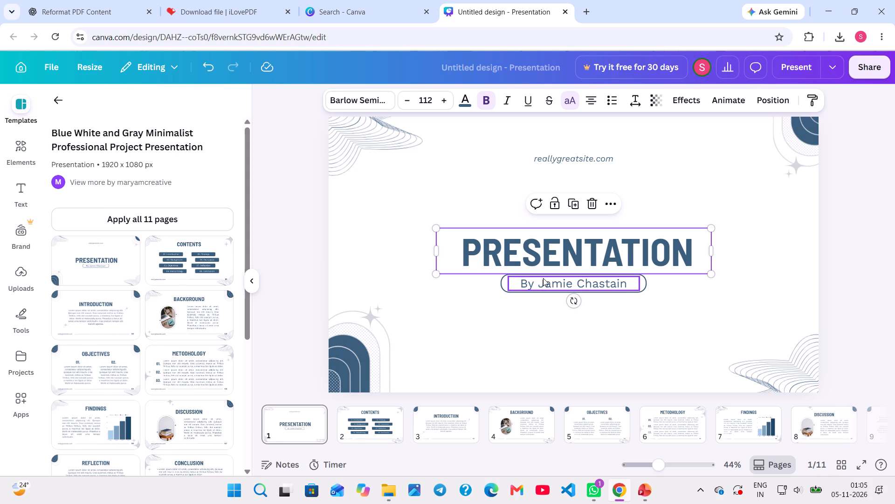
left_click(543, 278)
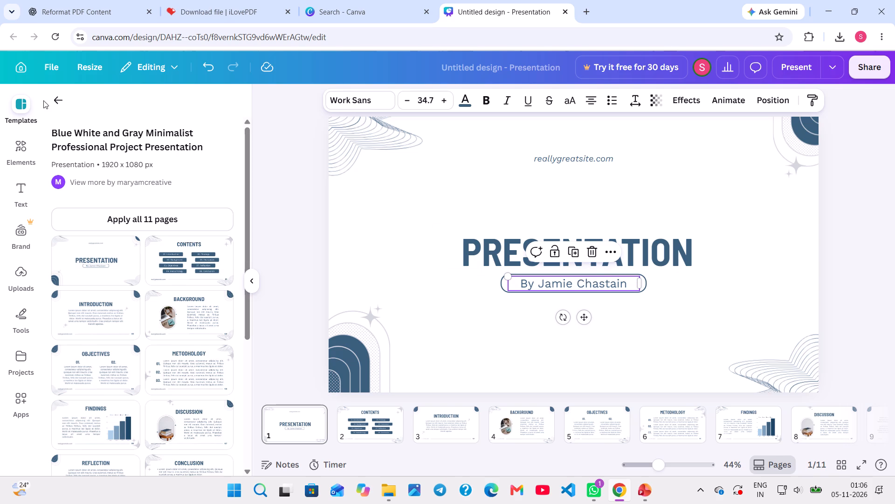
Browse the presentation templates for an alternative design and examine the page layouts of the Cream and Pink Leaves Project Presentation.
left_click(56, 99)
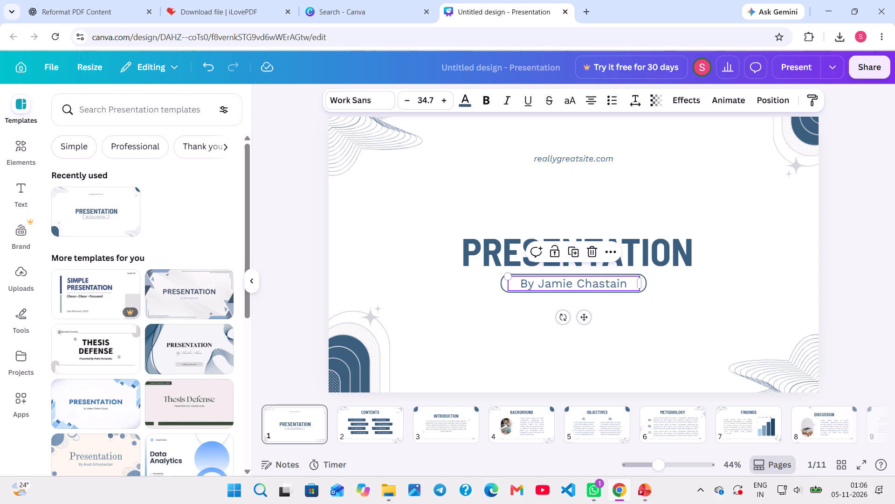
scroll(89, 206, "down", 3)
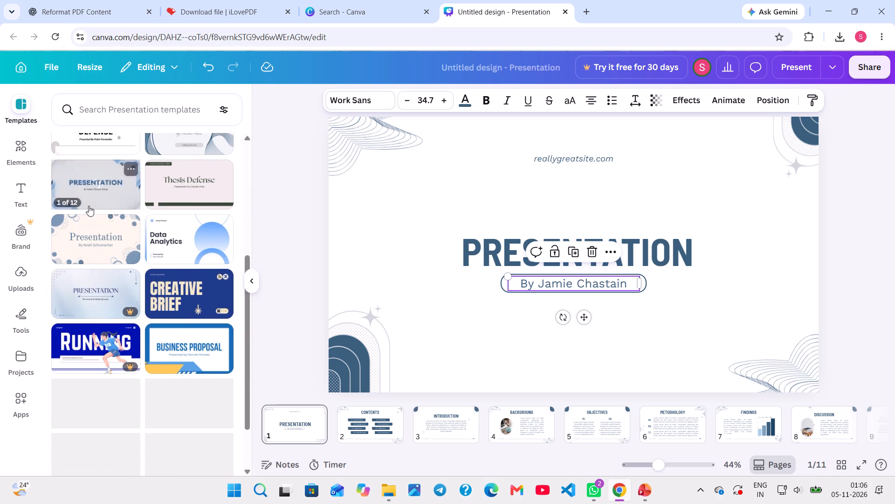
scroll(89, 206, "down", 1)
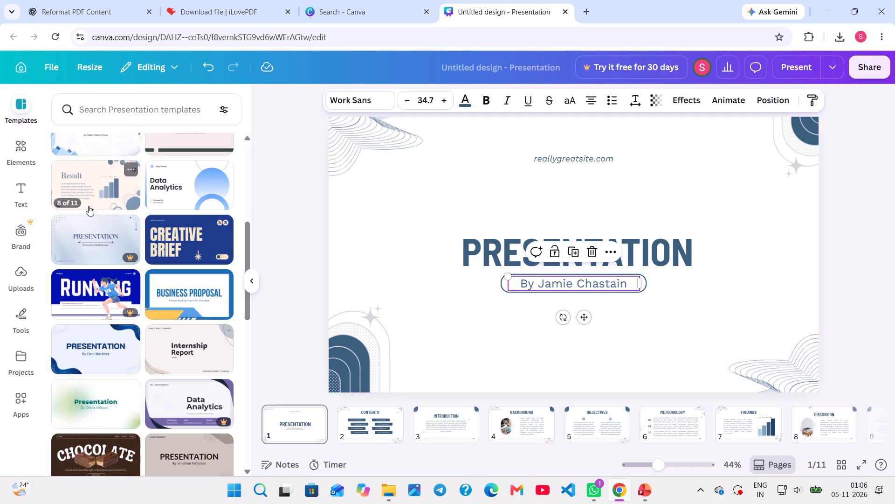
scroll(89, 206, "down", 1)
scroll(126, 287, "down", 1)
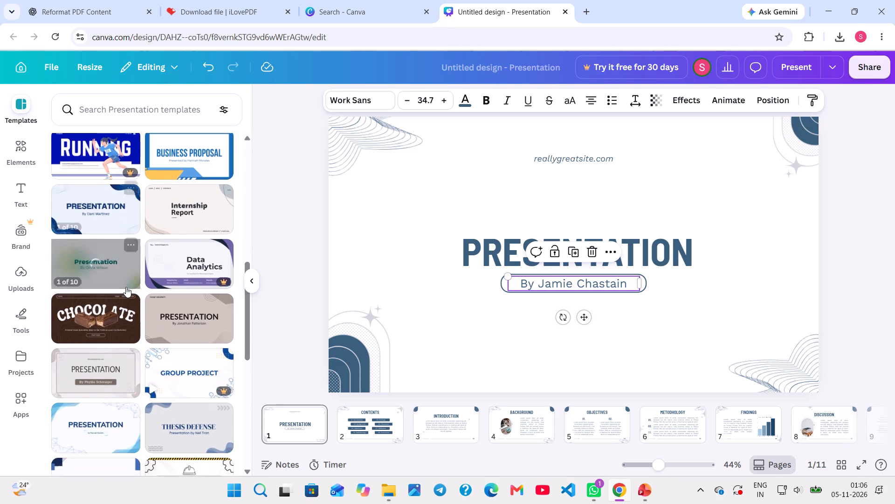
scroll(126, 287, "down", 2)
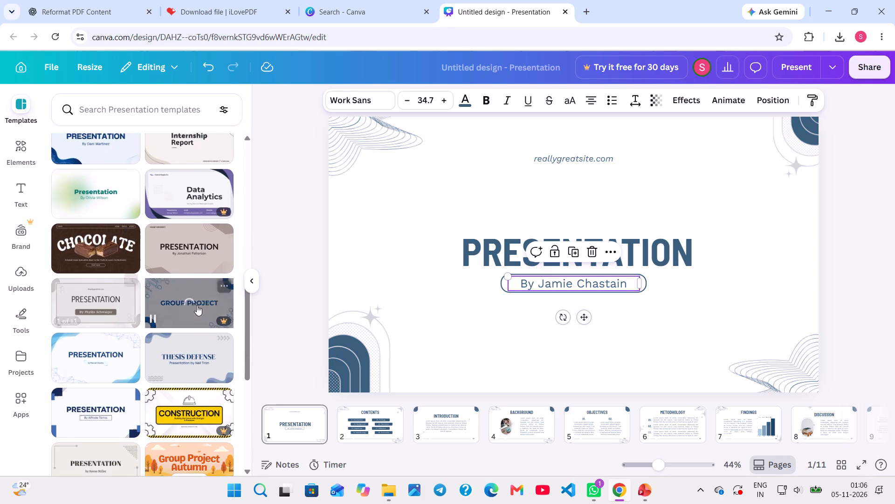
scroll(197, 305, "down", 3)
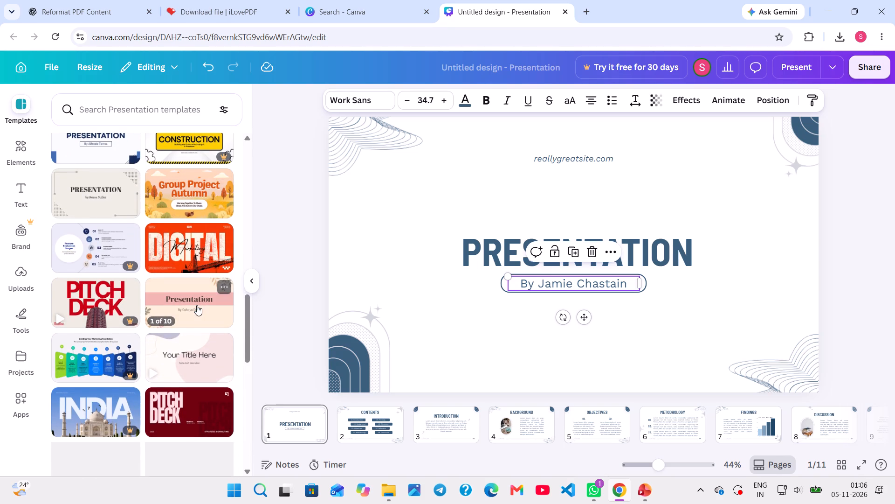
left_click(197, 305)
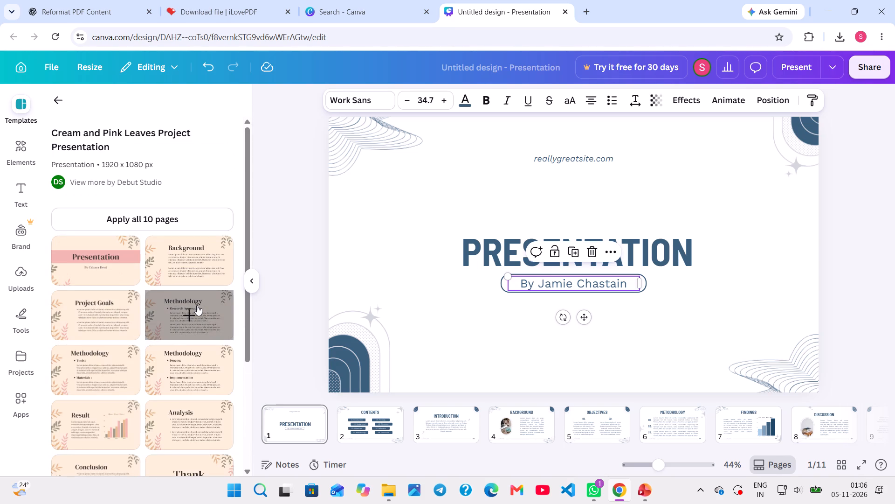
left_click(54, 98)
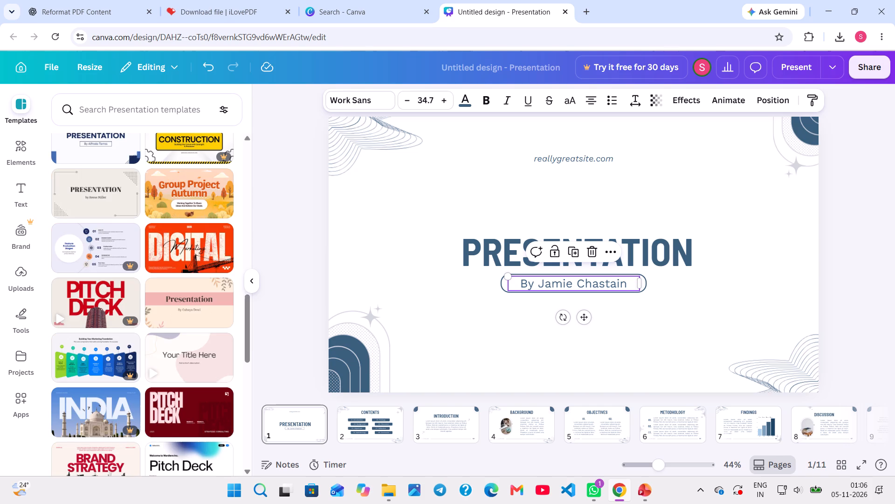
Browse further presentation templates and examine the page layouts of the Pink Minimalist Proposal Presentation.
scroll(171, 315, "down", 2)
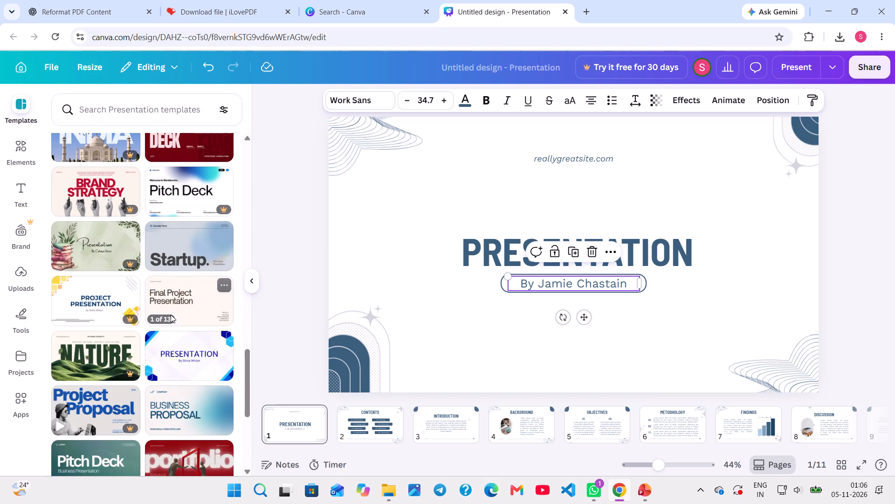
scroll(171, 315, "down", 4)
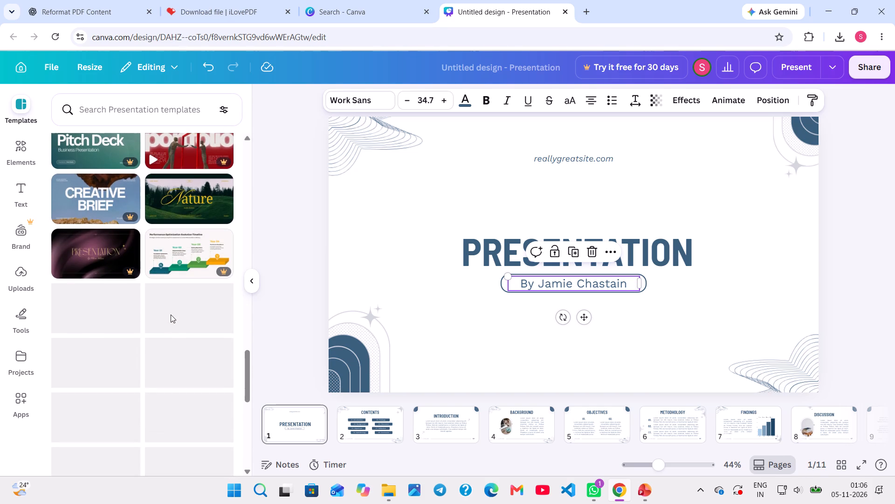
scroll(189, 317, "down", 1)
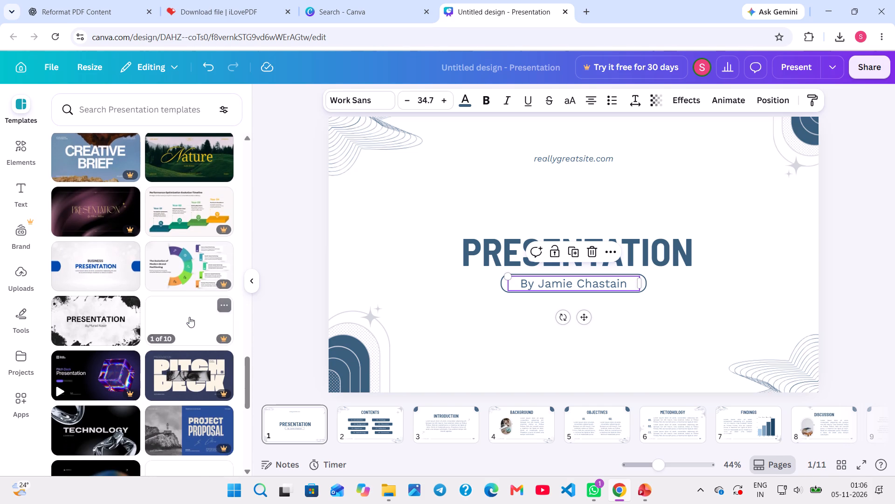
scroll(189, 317, "down", 3)
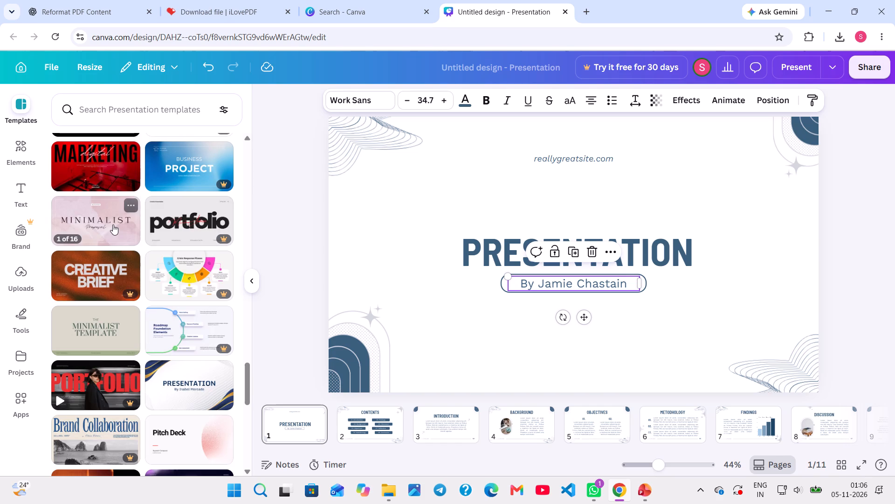
left_click(113, 224)
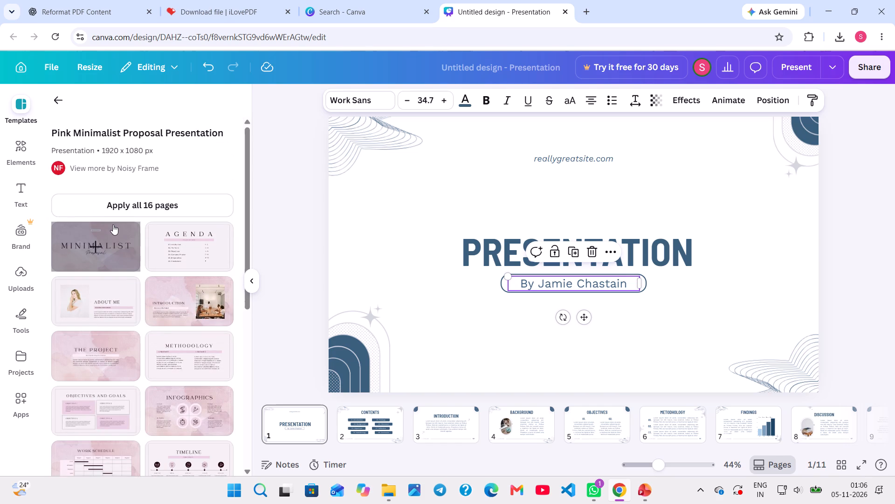
scroll(134, 272, "down", 2)
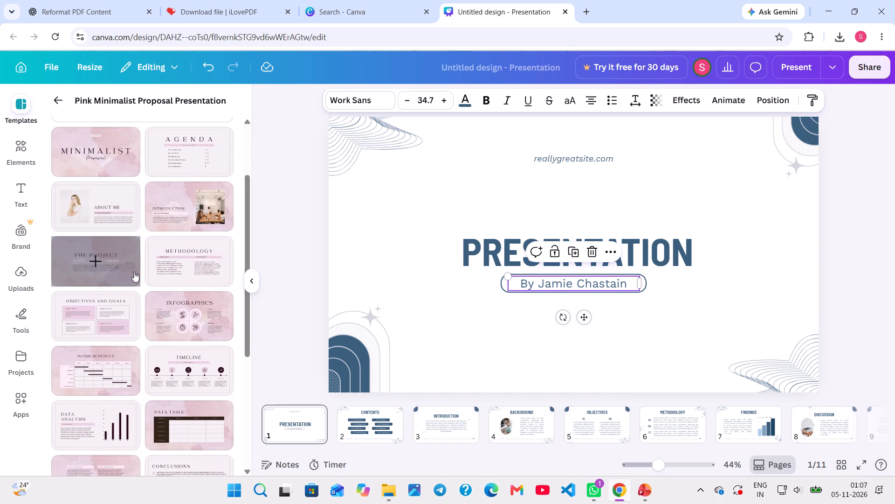
left_click(65, 103)
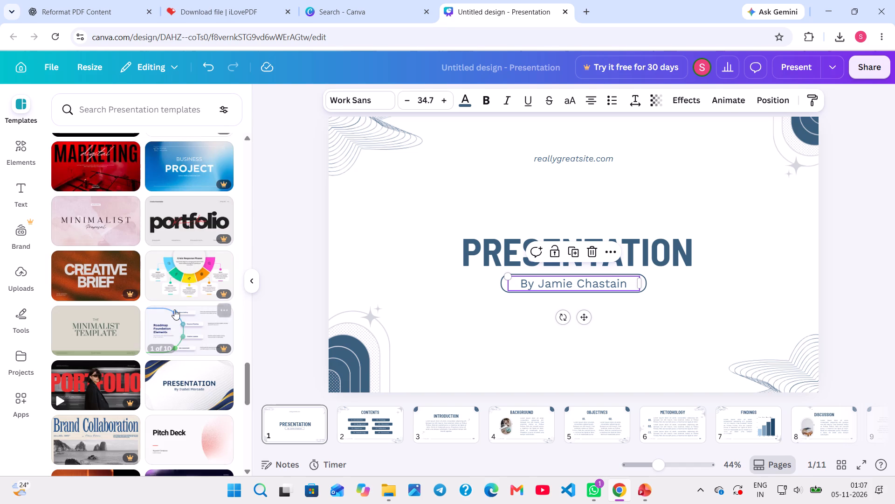
scroll(174, 309, "down", 5)
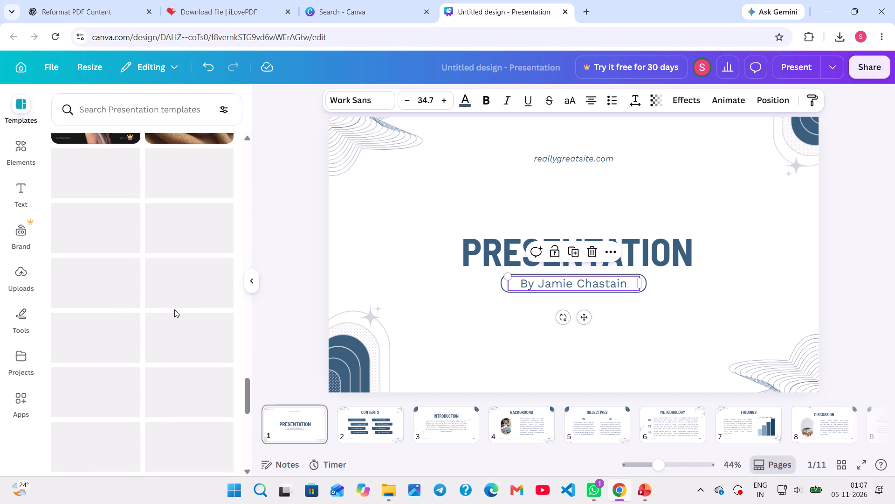
scroll(174, 309, "down", 2)
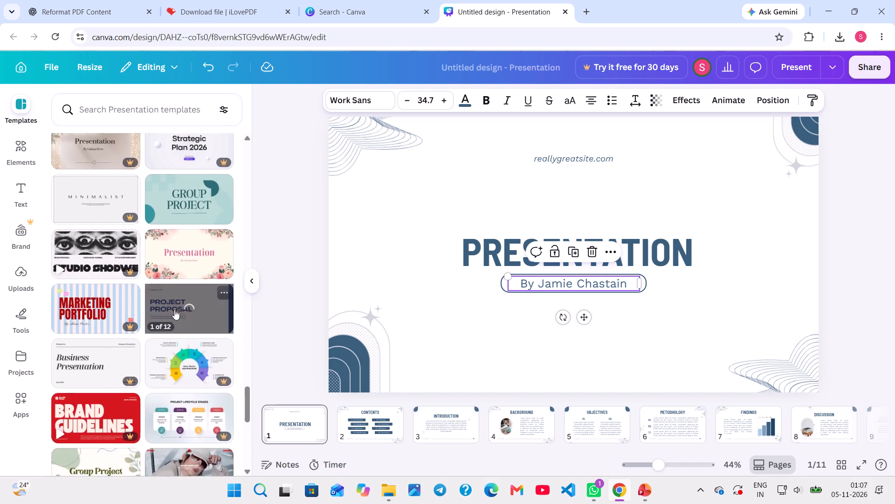
scroll(174, 309, "down", 3)
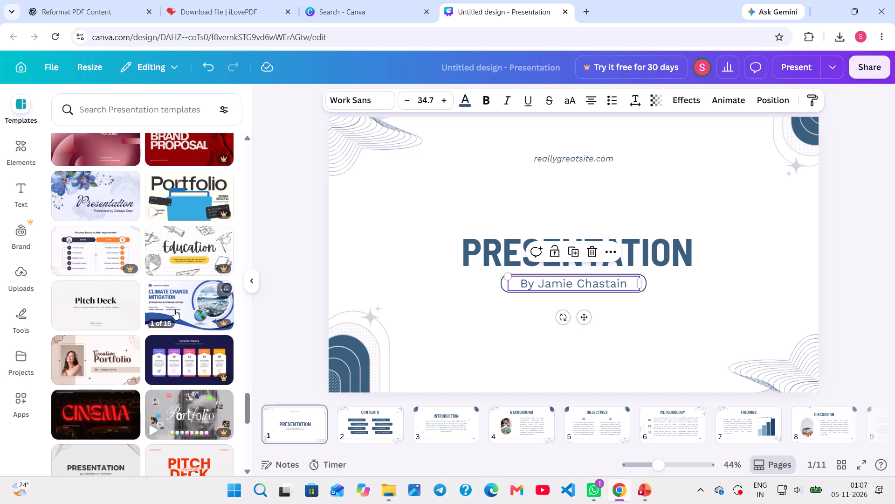
scroll(142, 322, "down", 1)
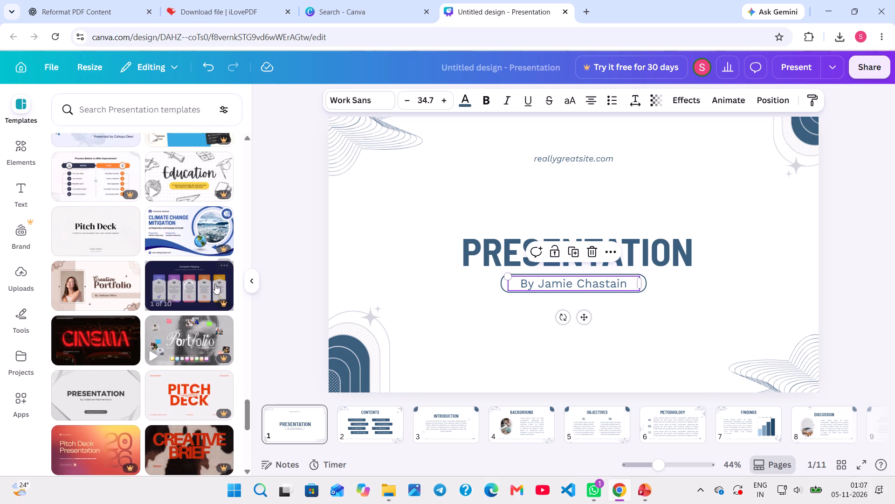
scroll(220, 286, "down", 3)
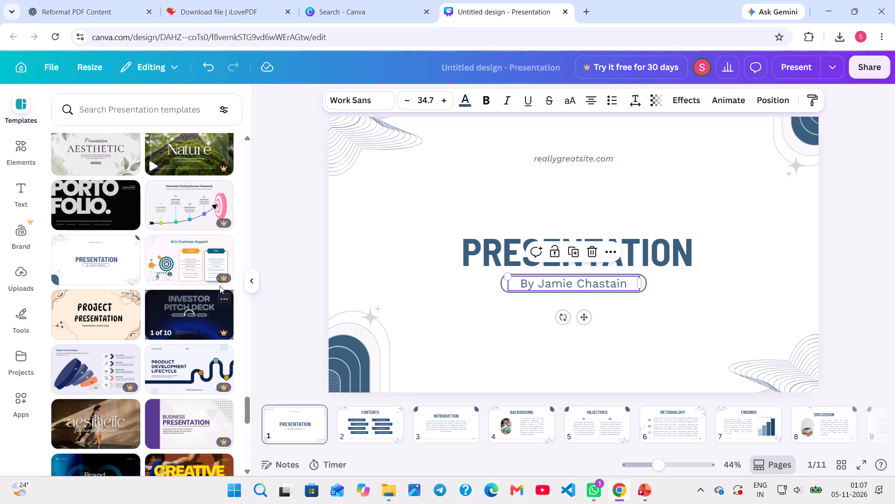
scroll(220, 286, "down", 2)
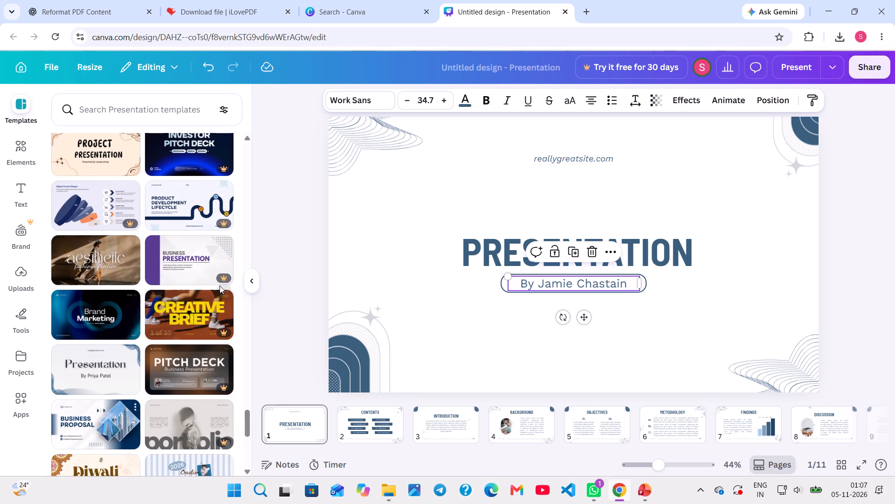
scroll(220, 286, "down", 3)
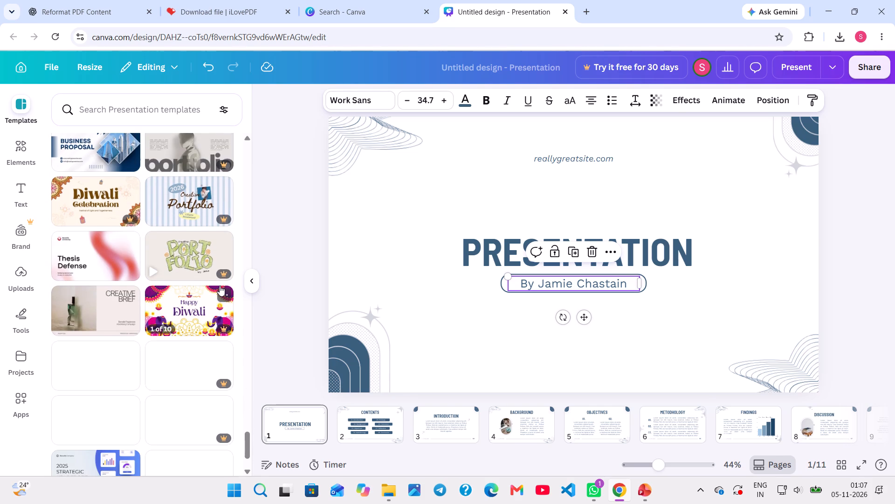
scroll(220, 286, "down", 1)
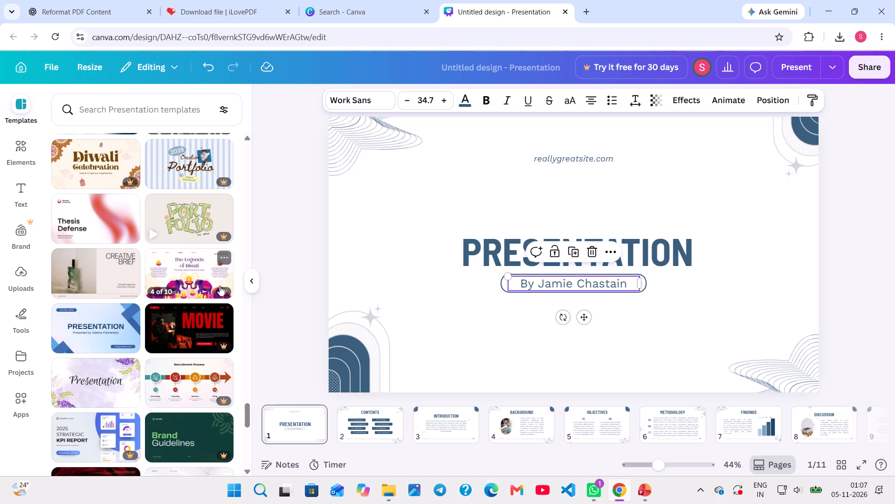
scroll(220, 286, "down", 3)
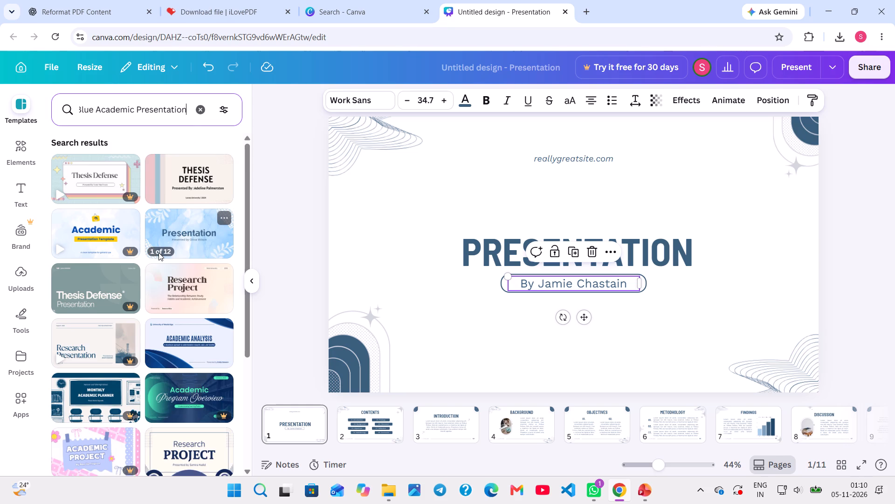
Browse the template results for Minimalist Pastel Blue Academic Presentation for a light design that suits the splay tree slides.
scroll(158, 252, "down", 3)
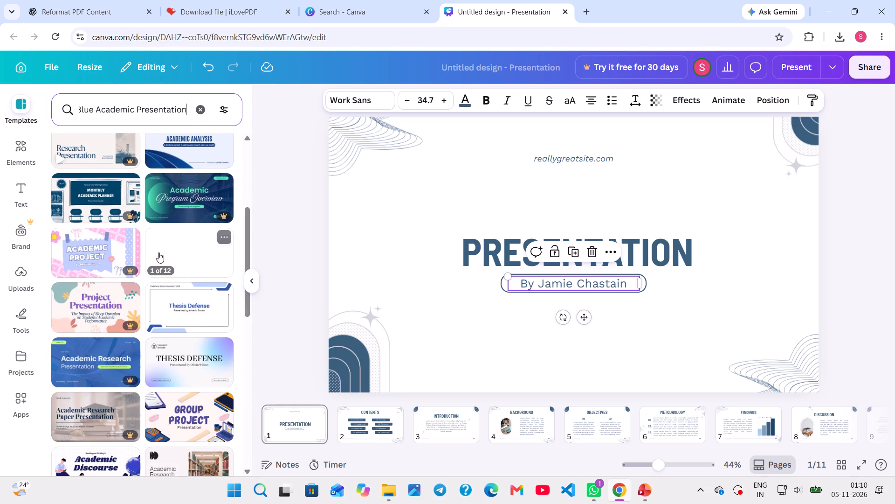
scroll(158, 252, "down", 3)
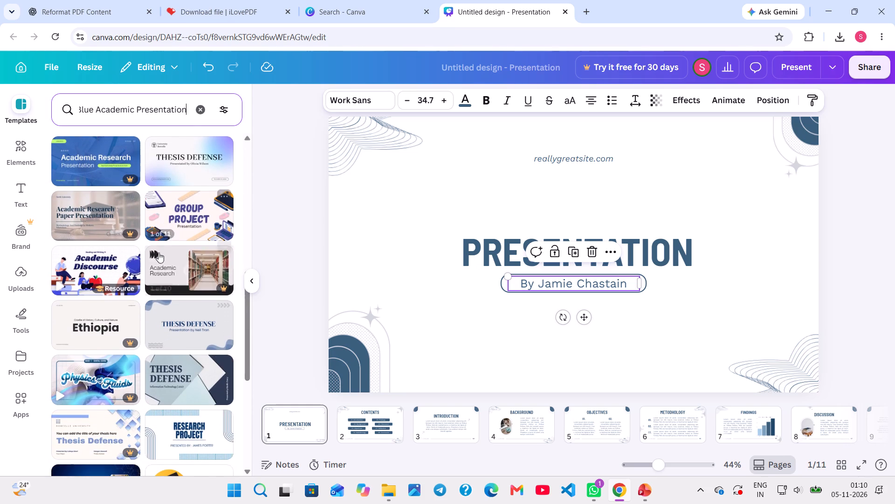
scroll(158, 252, "down", 3)
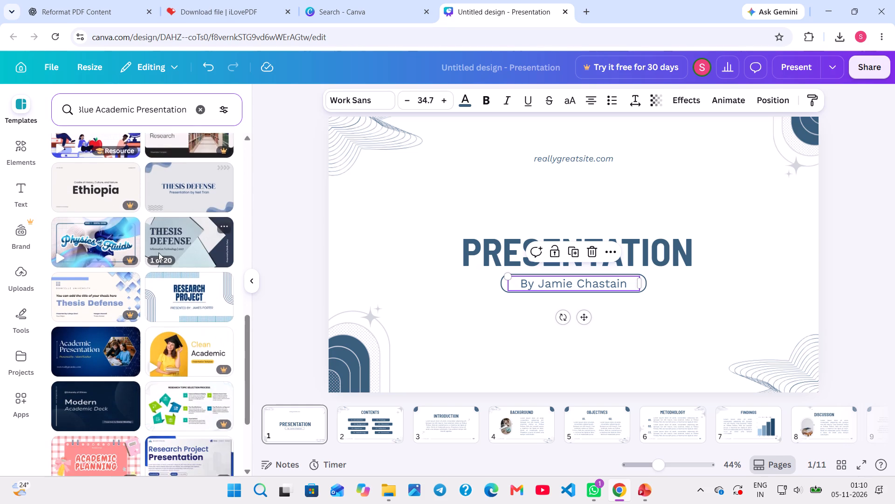
scroll(158, 252, "down", 3)
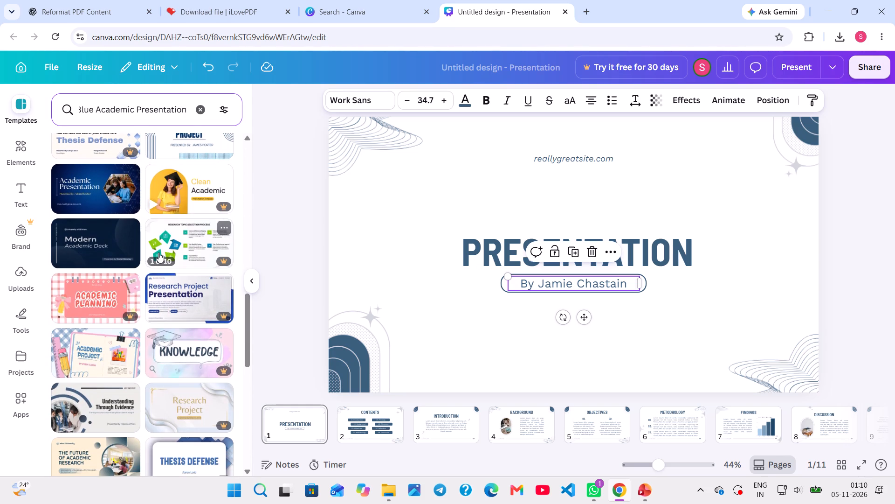
scroll(158, 252, "down", 2)
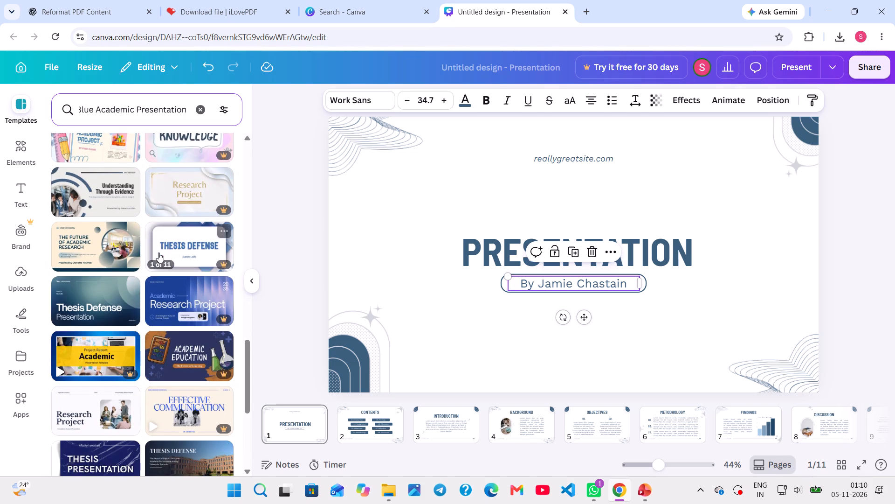
scroll(158, 252, "down", 2)
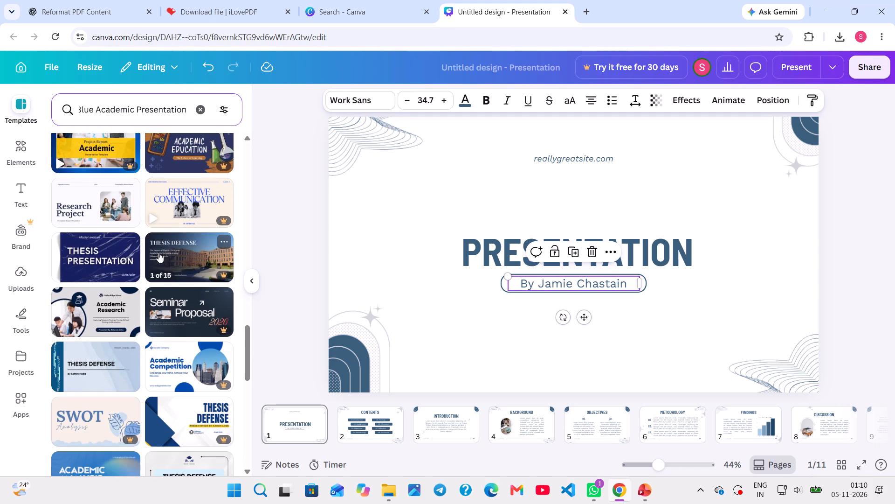
scroll(78, 385, "down", 2)
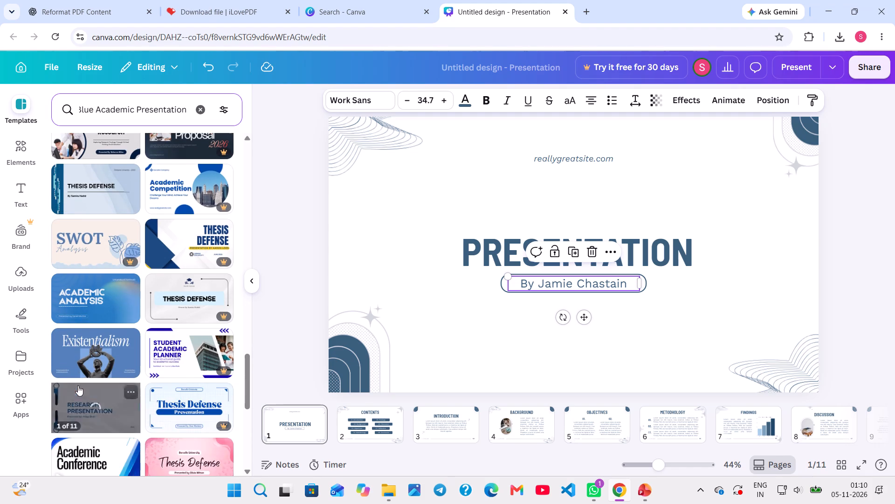
scroll(78, 385, "down", 3)
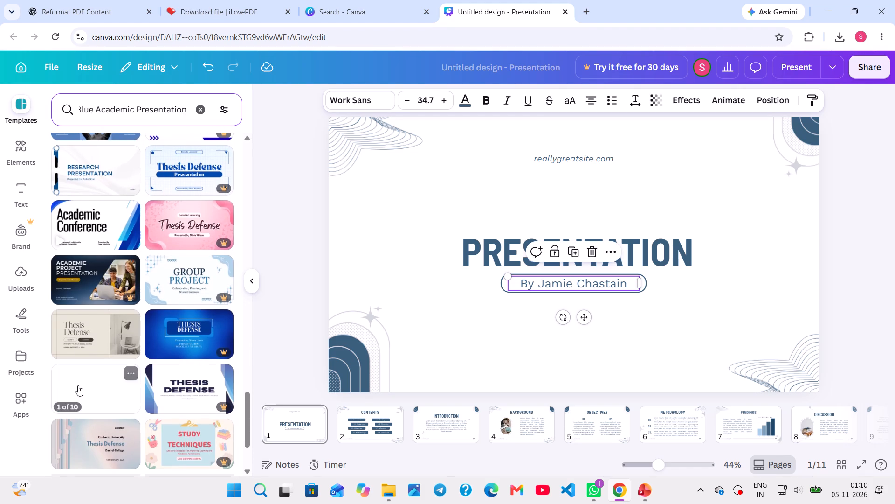
scroll(78, 385, "down", 1)
scroll(182, 378, "down", 2)
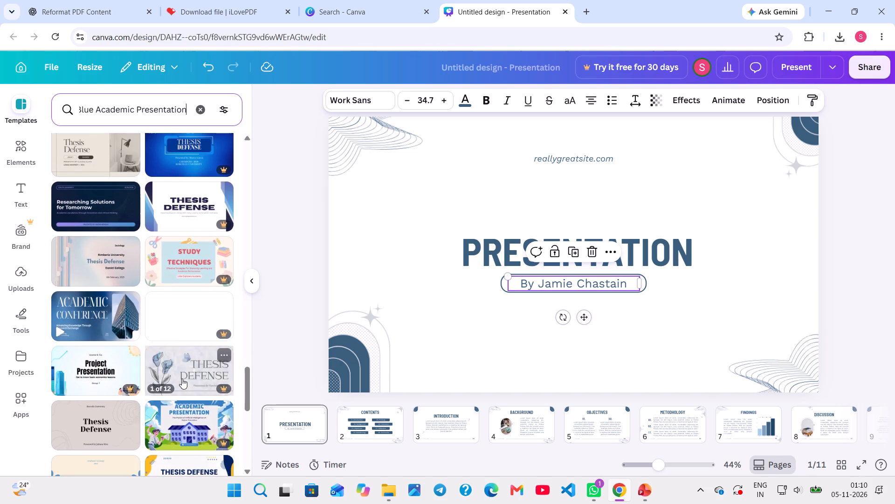
scroll(182, 378, "down", 3)
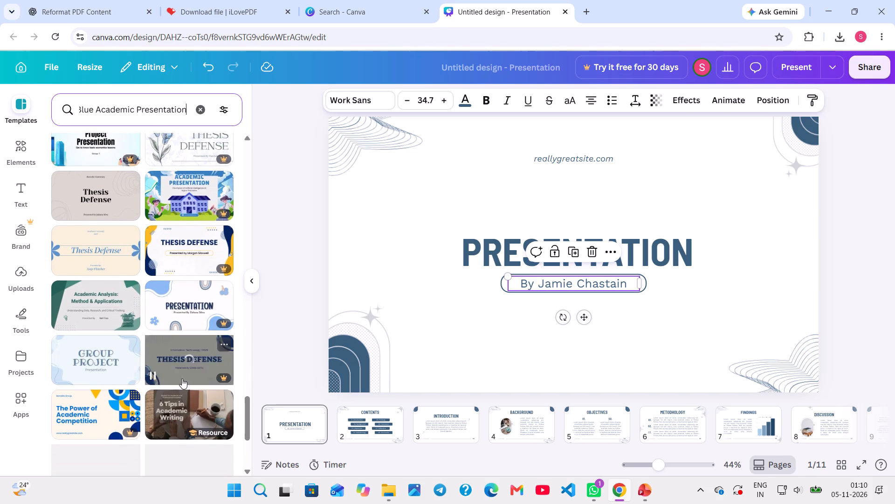
scroll(182, 378, "down", 2)
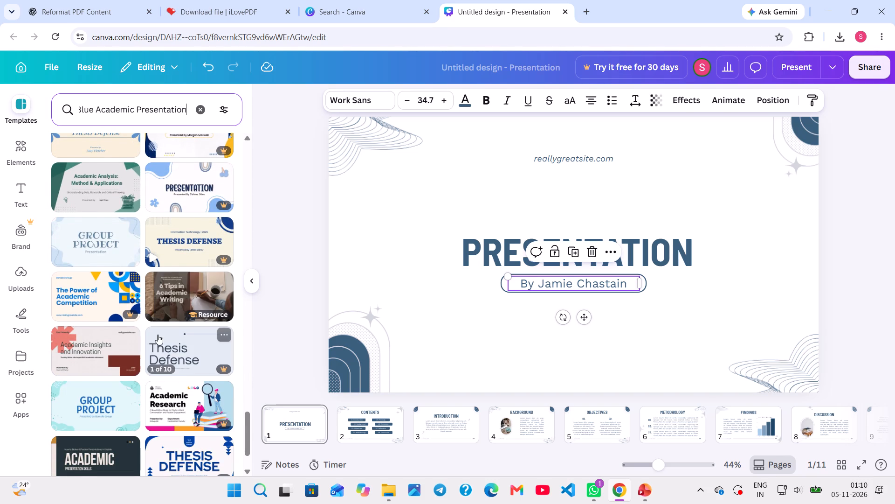
scroll(158, 335, "down", 3)
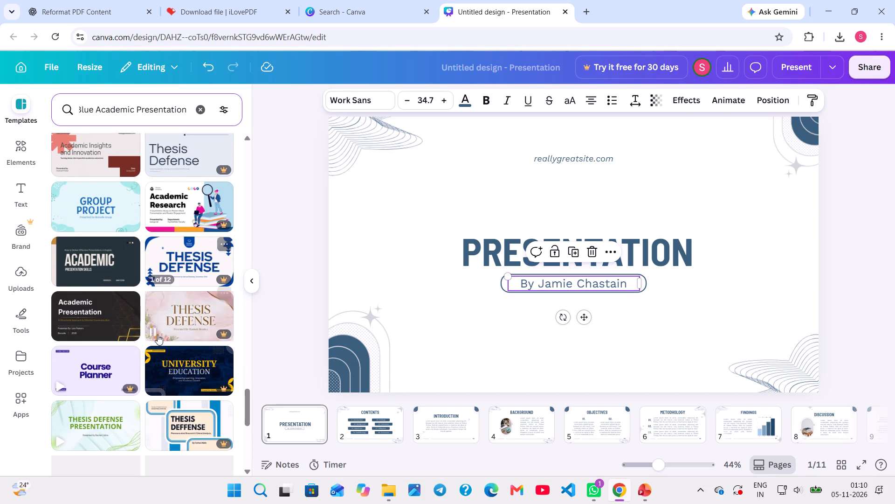
scroll(158, 335, "down", 1)
scroll(80, 369, "down", 1)
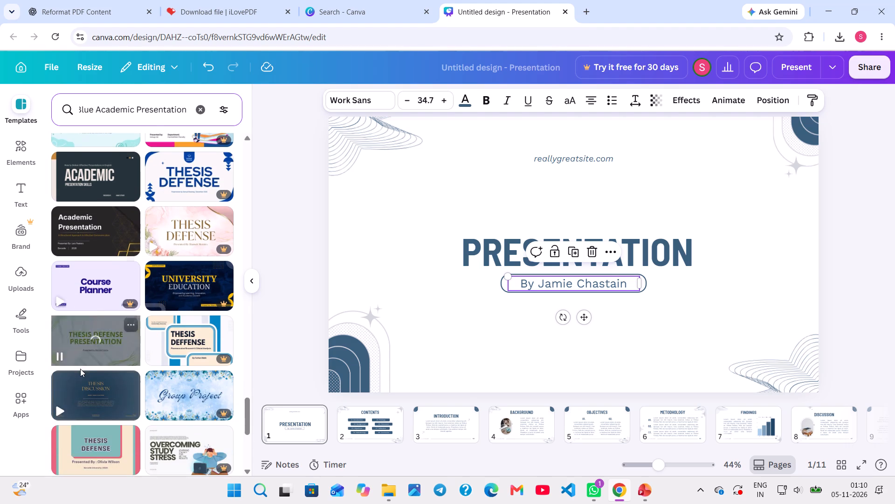
scroll(80, 369, "down", 1)
scroll(181, 322, "down", 2)
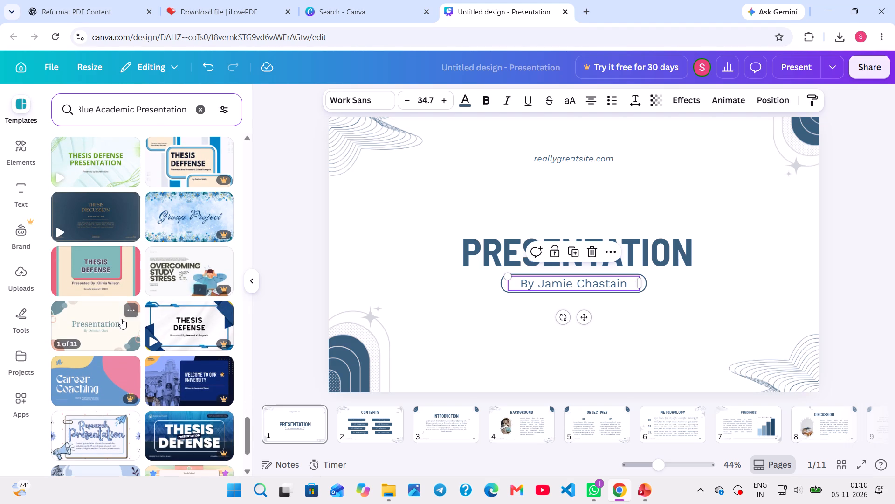
scroll(116, 319, "up", 7)
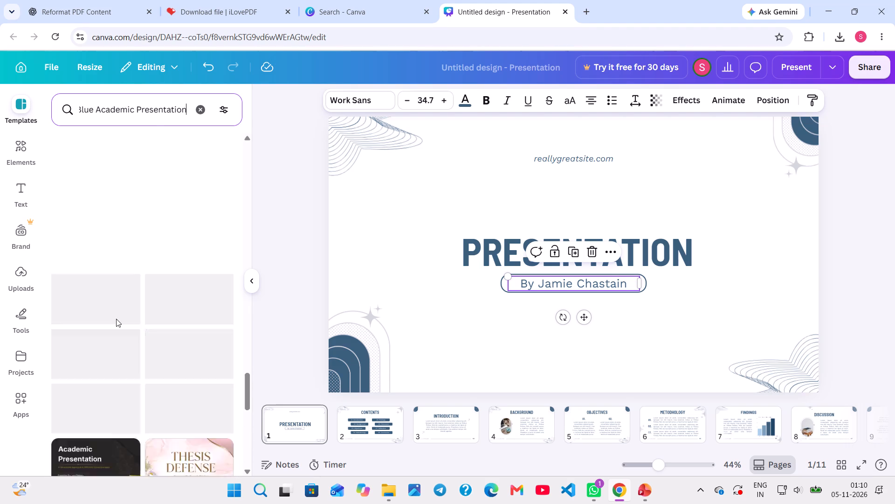
scroll(116, 319, "up", 9)
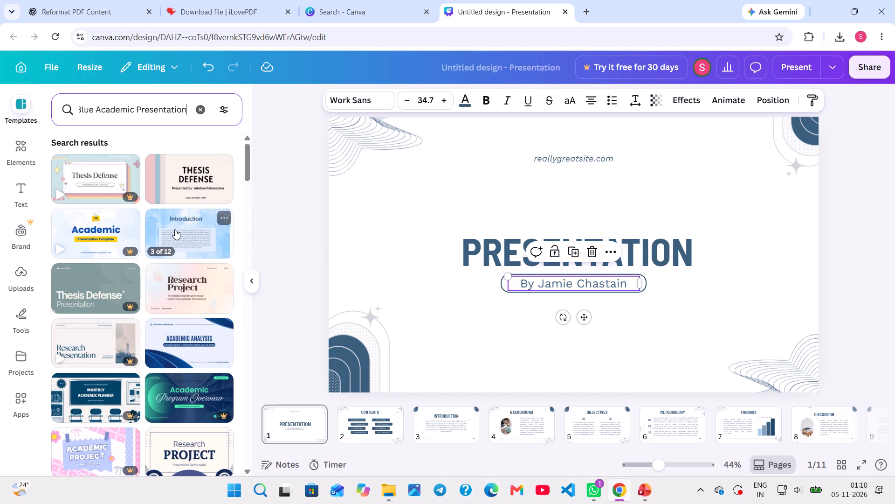
Open the Blue White Geometric Minimalist Thesis Defense Presentation template from the results and review its page layouts.
scroll(184, 277, "down", 1)
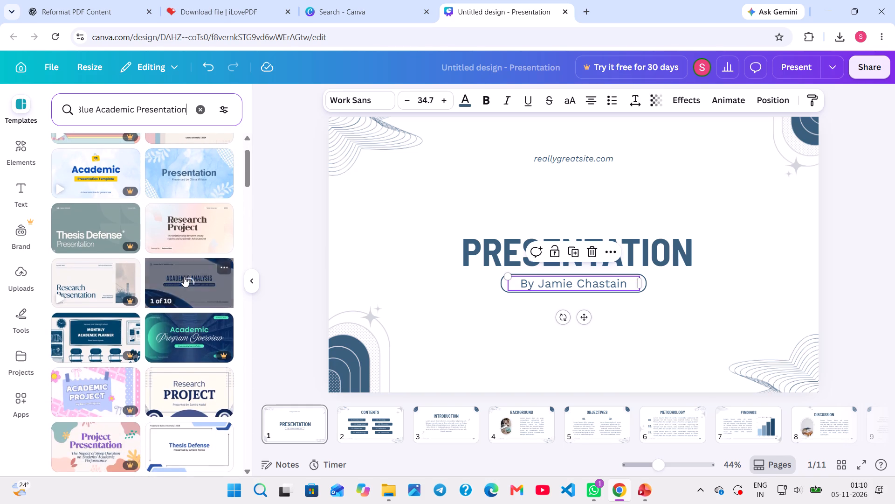
scroll(184, 277, "down", 2)
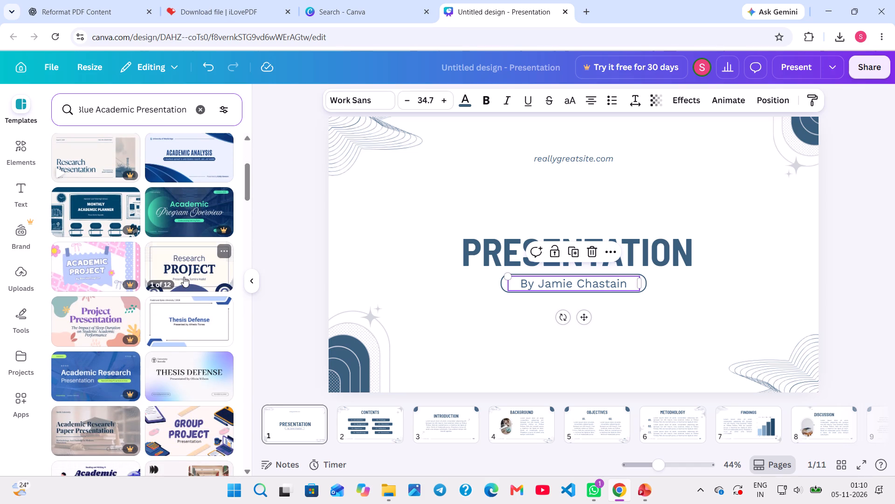
left_click(179, 327)
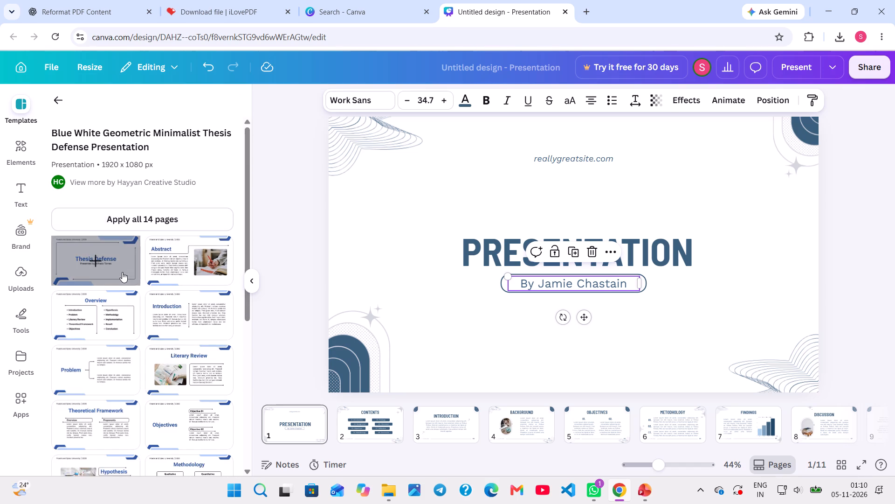
scroll(122, 272, "down", 4)
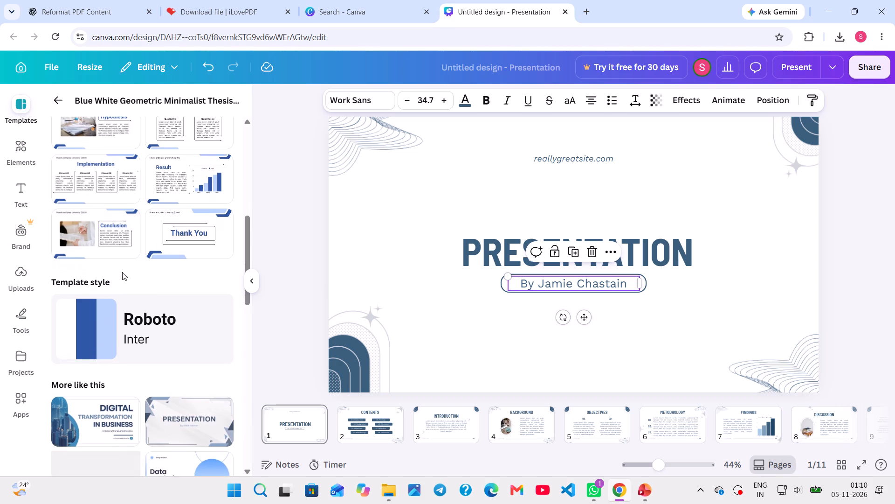
scroll(122, 272, "down", 2)
scroll(122, 272, "up", 7)
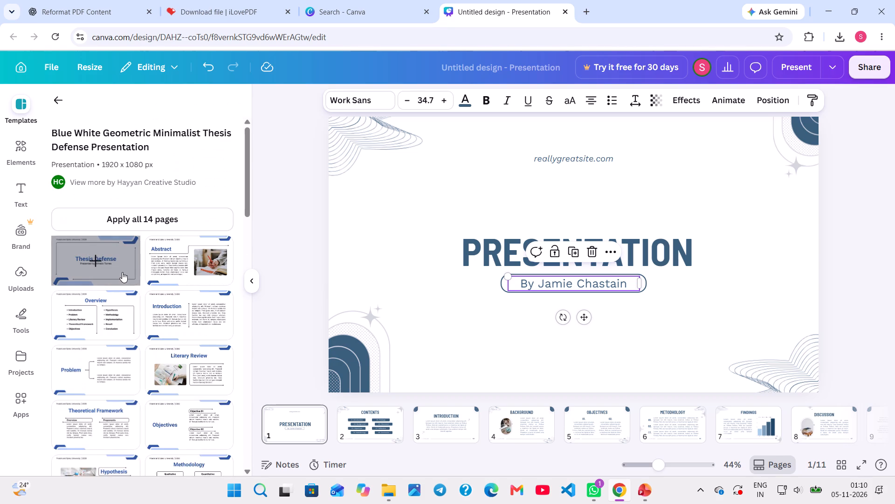
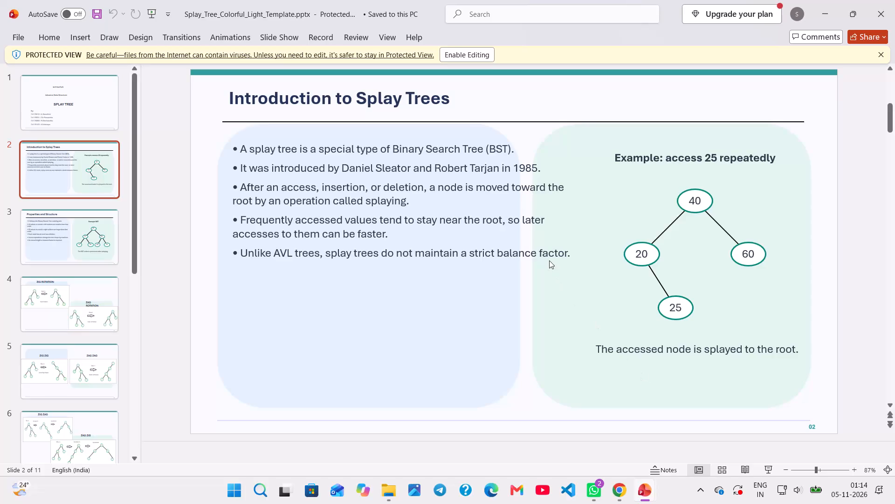
Switch to PowerPoint and review the layout of all slides in the Splay_Tree_Colorful_Light_Template presentation, from title to closing slide and back.
left_click(528, 219)
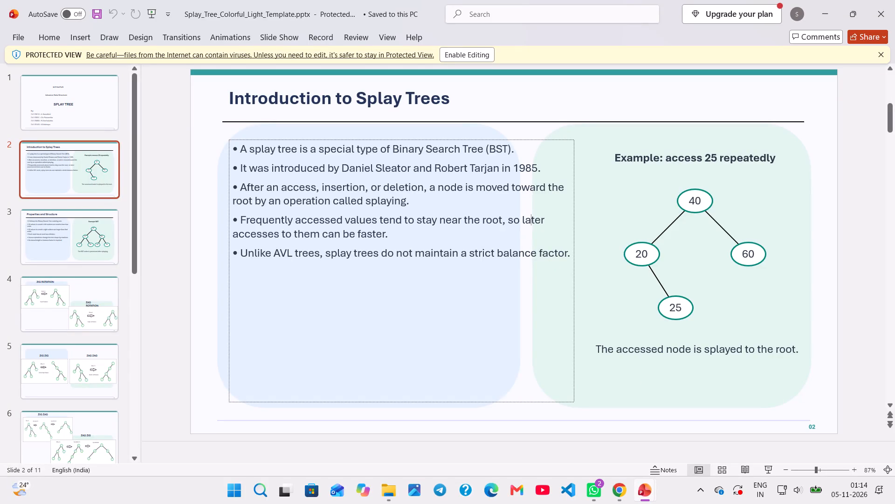
scroll(736, 149, "up", 2)
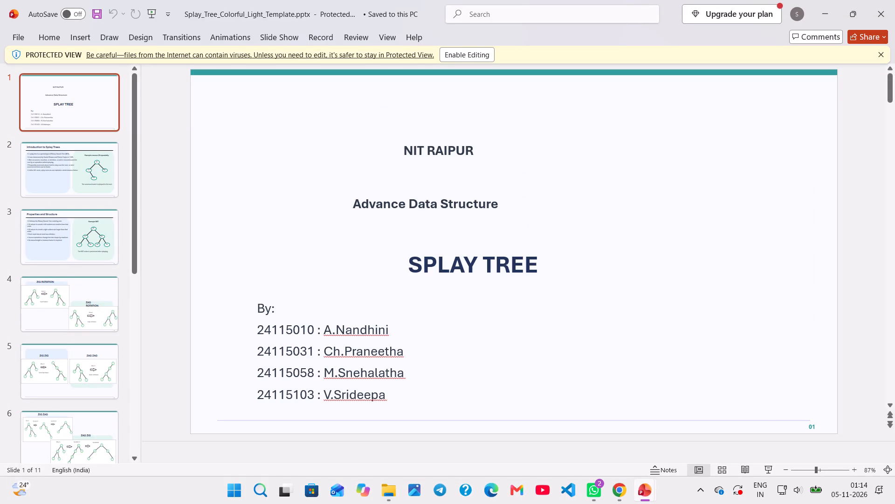
scroll(757, 156, "down", 4)
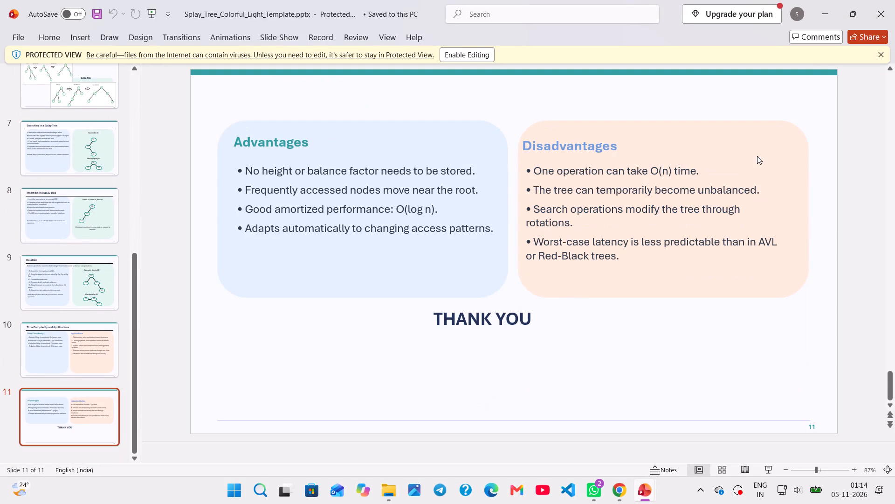
scroll(757, 156, "down", 1)
scroll(757, 156, "up", 2)
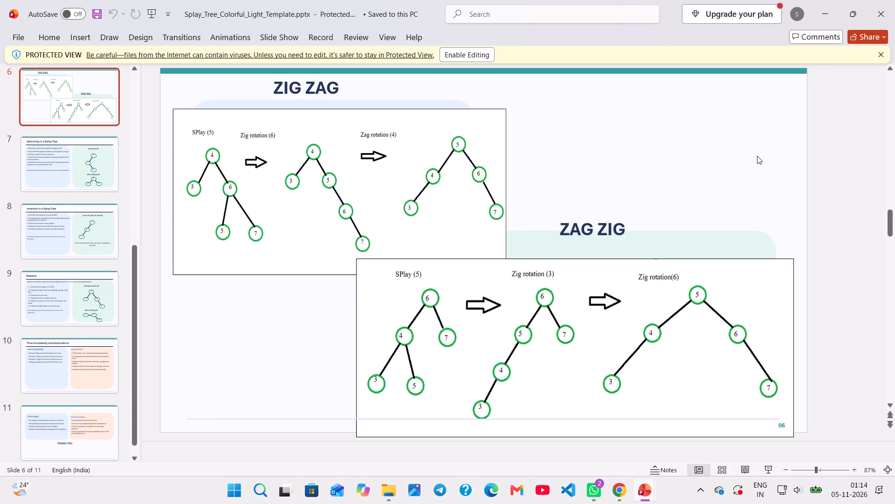
scroll(757, 156, "up", 2)
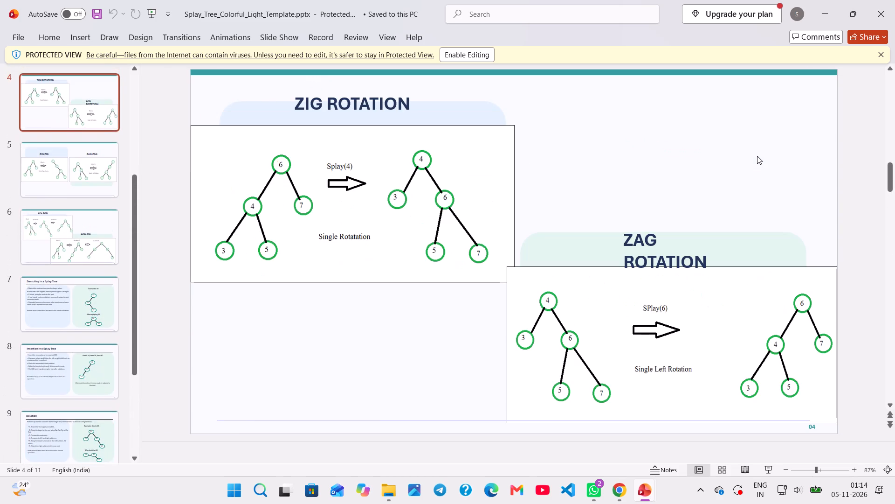
scroll(757, 156, "up", 1)
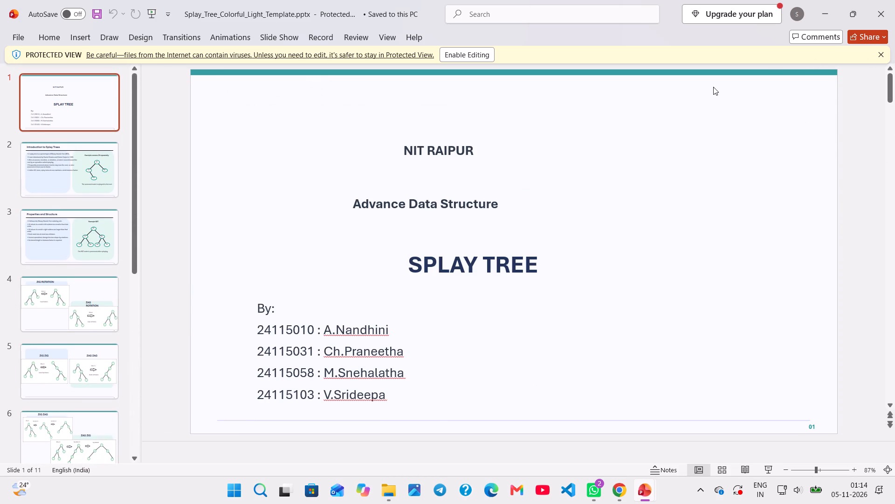
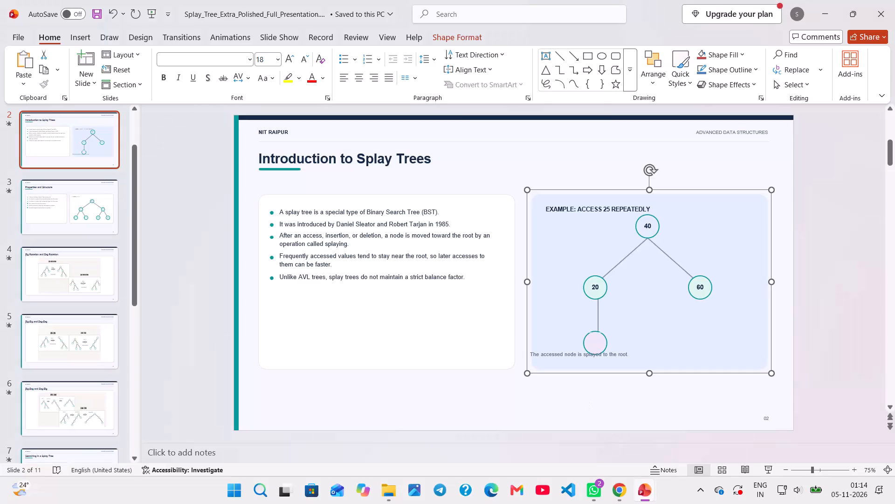
Close the Splay_Tree_Extra_Polished_Full_Presentation file.
scroll(69, 194, "up", 5)
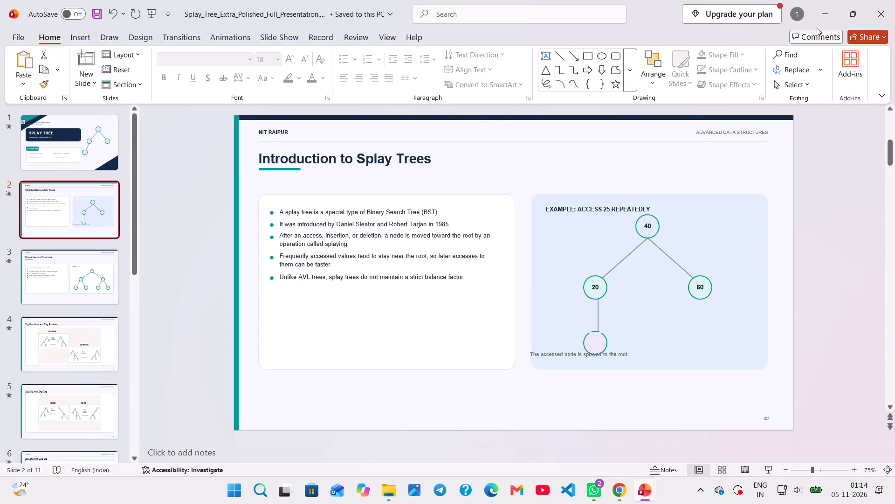
left_click(894, 0)
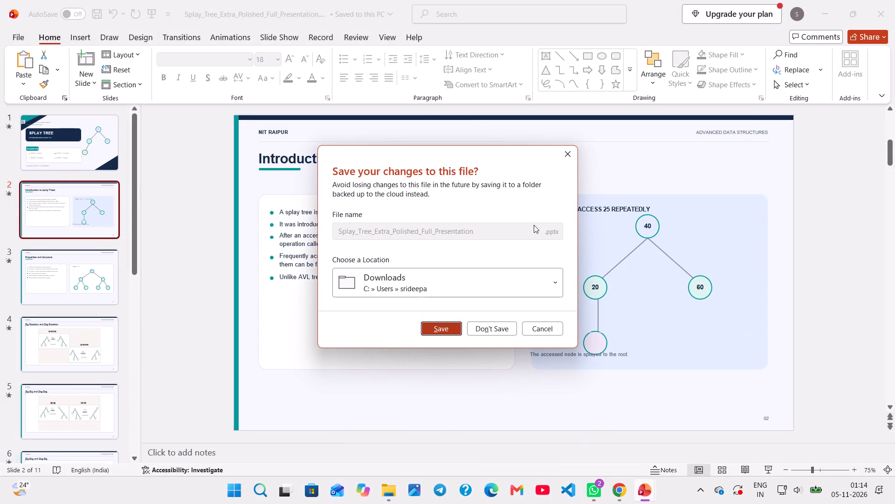
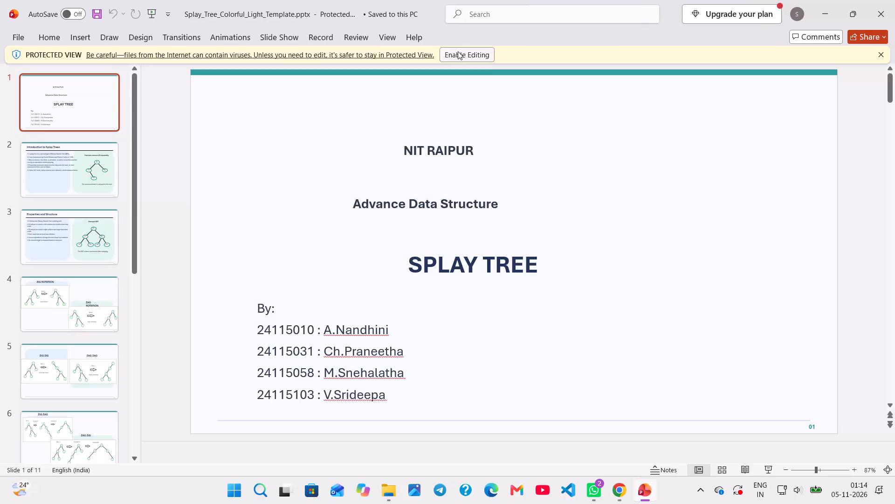
Enable editing for the Splay_Tree_Colorful_Light_Template presentation in PowerPoint.
left_click(458, 51)
Narrow the bullet text box on the Introduction to Splay Trees slide so its text fits inside the light blue panel.
scroll(439, 189, "down", 1)
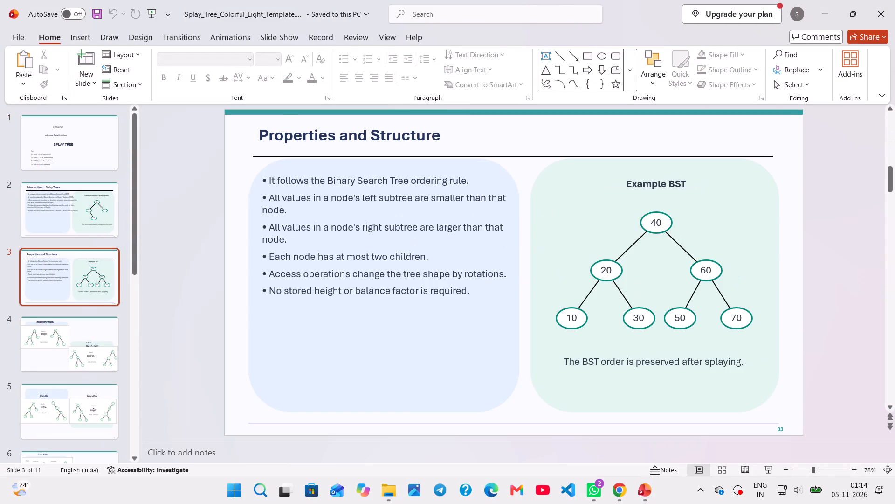
scroll(439, 189, "up", 1)
scroll(439, 189, "down", 1)
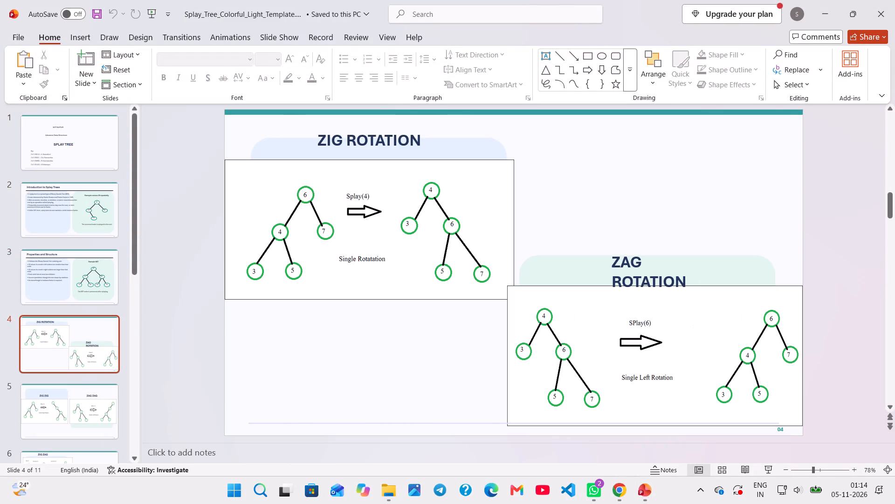
left_click(68, 207)
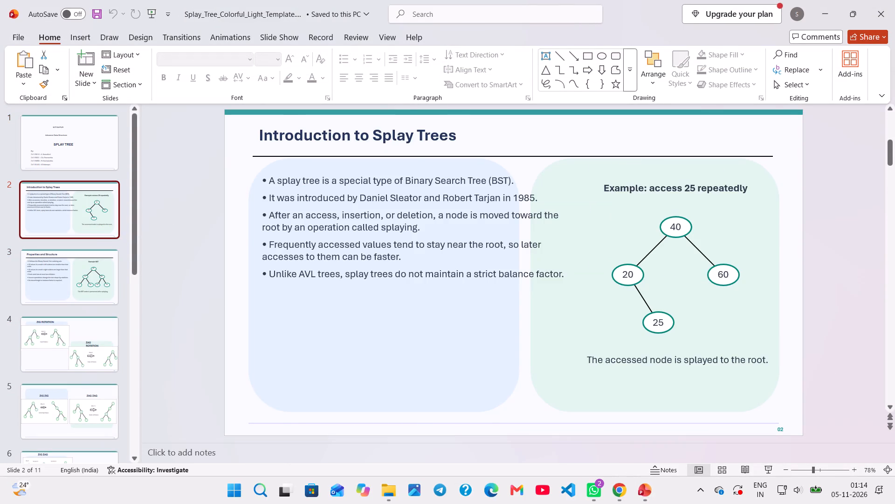
left_click(442, 230)
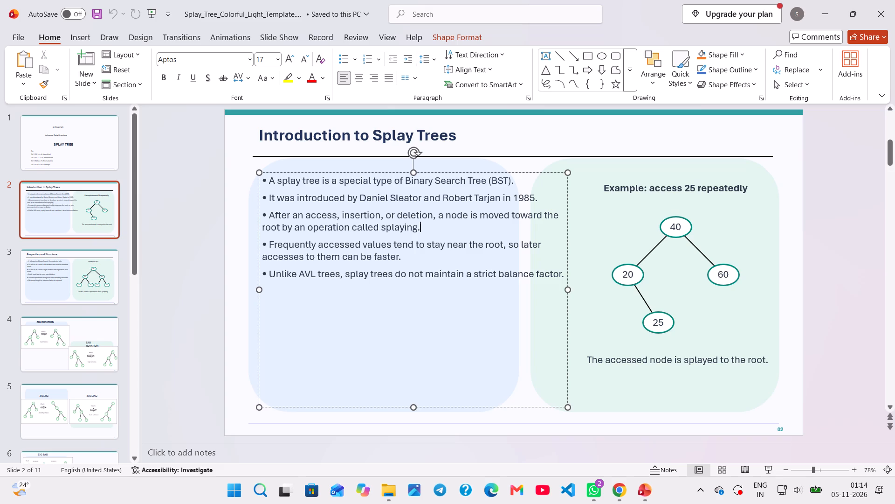
left_click_drag(568, 172, 544, 175)
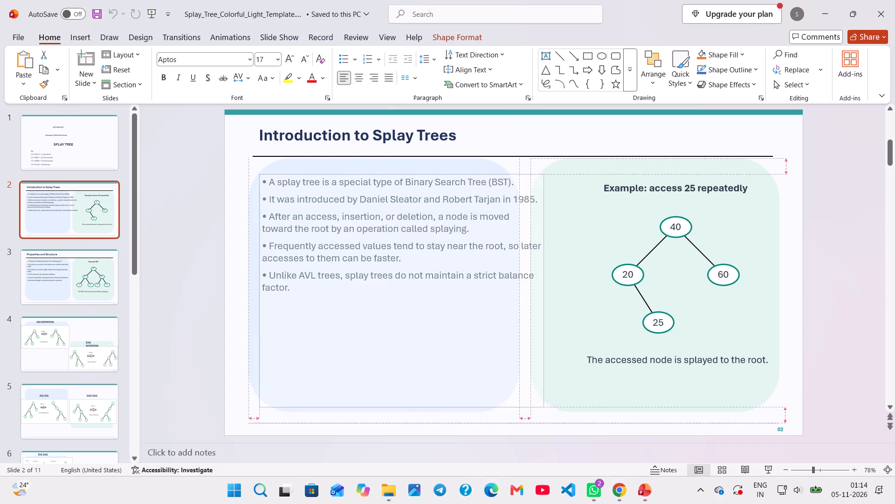
left_click_drag(544, 175, 509, 174)
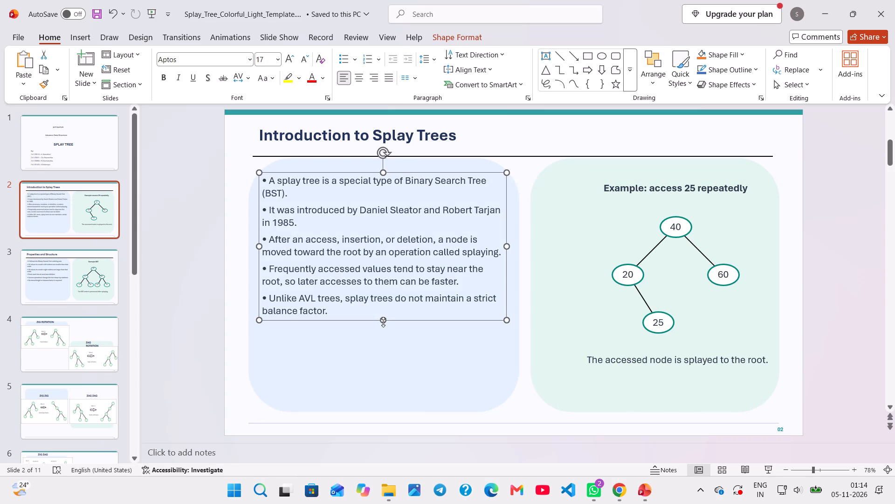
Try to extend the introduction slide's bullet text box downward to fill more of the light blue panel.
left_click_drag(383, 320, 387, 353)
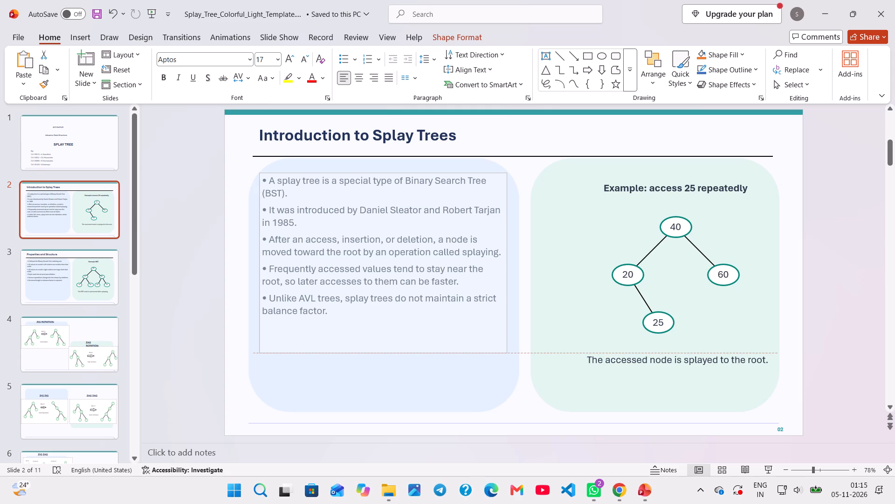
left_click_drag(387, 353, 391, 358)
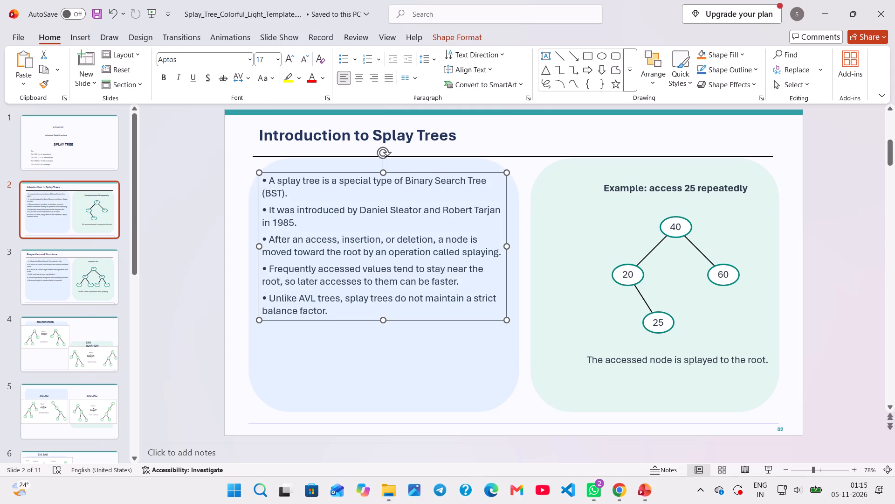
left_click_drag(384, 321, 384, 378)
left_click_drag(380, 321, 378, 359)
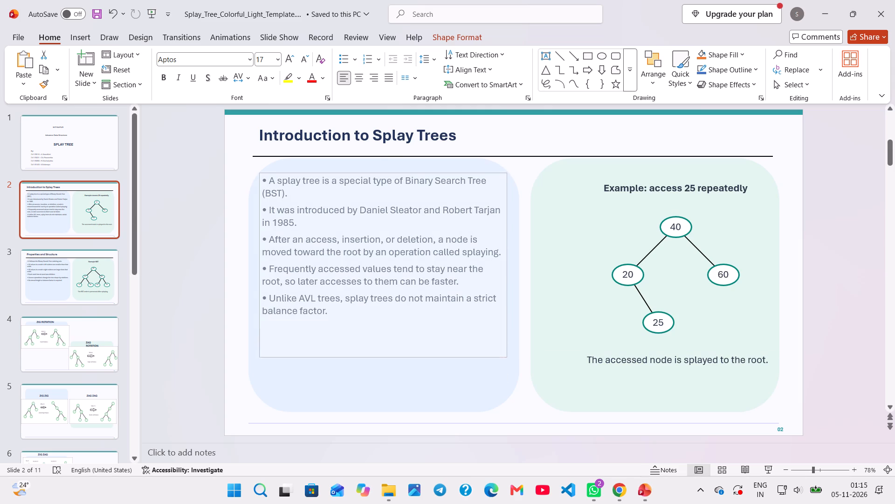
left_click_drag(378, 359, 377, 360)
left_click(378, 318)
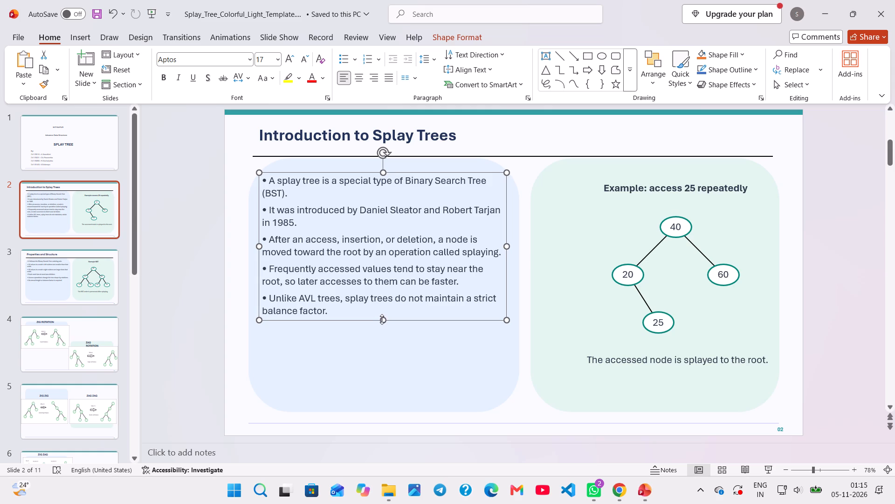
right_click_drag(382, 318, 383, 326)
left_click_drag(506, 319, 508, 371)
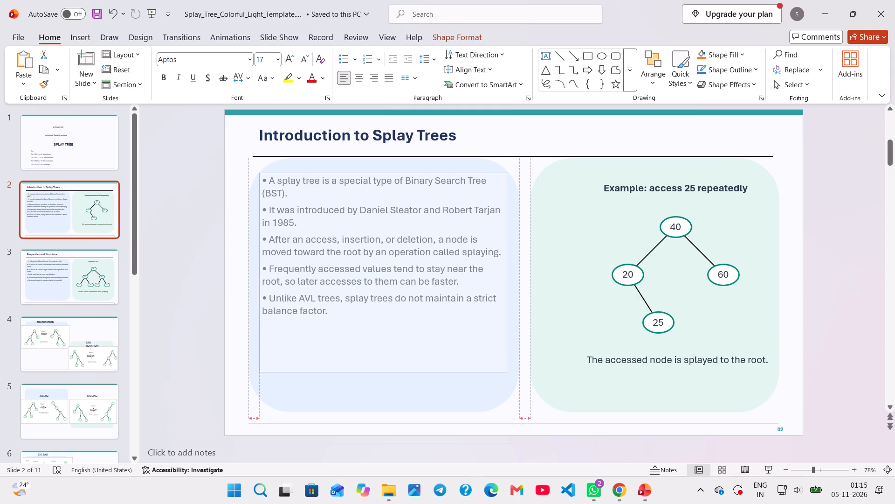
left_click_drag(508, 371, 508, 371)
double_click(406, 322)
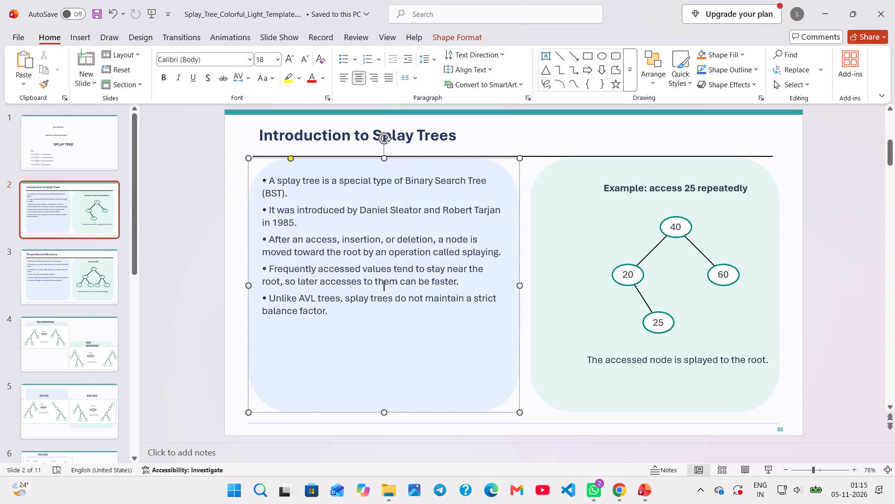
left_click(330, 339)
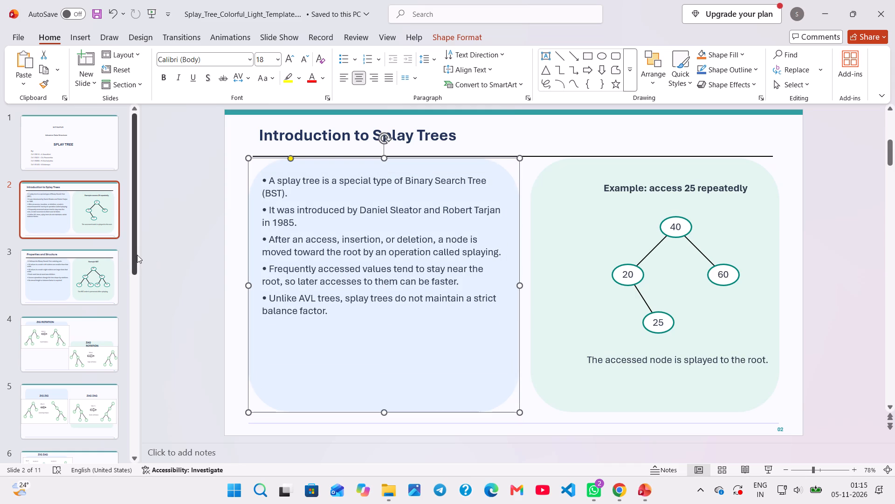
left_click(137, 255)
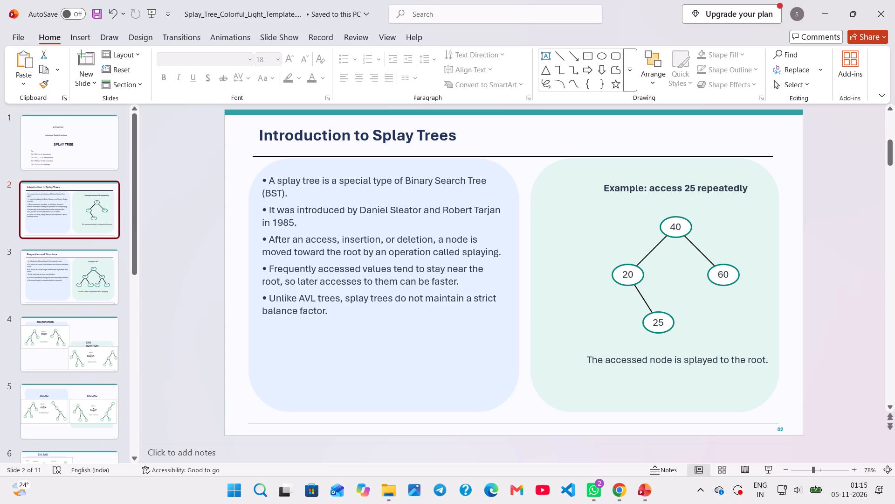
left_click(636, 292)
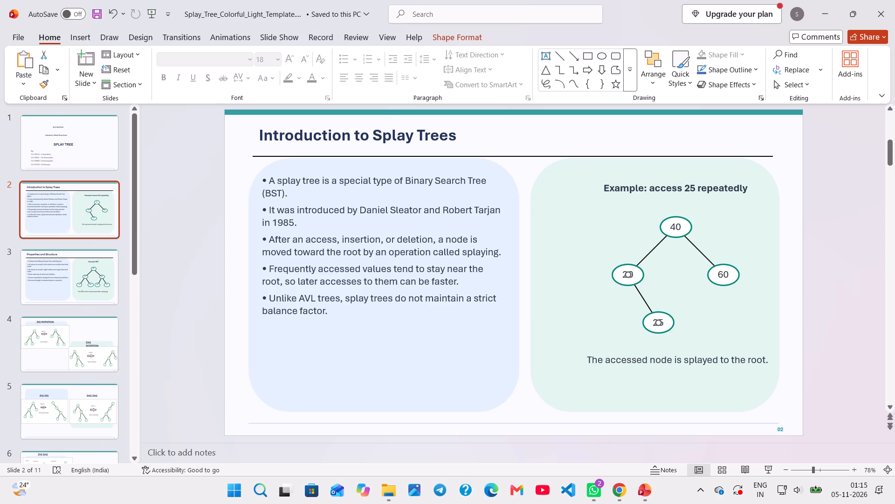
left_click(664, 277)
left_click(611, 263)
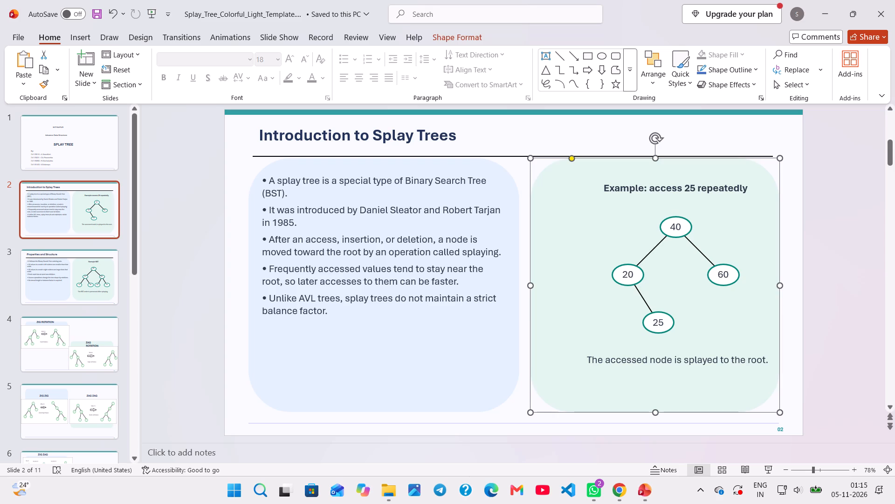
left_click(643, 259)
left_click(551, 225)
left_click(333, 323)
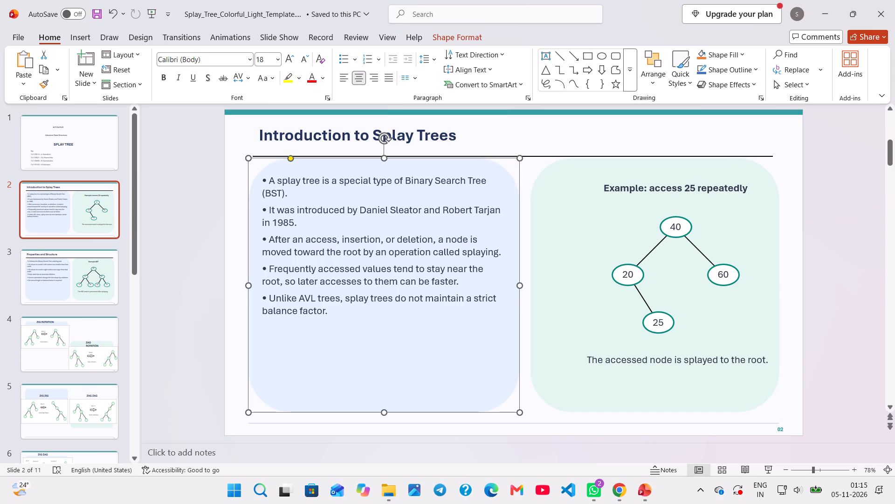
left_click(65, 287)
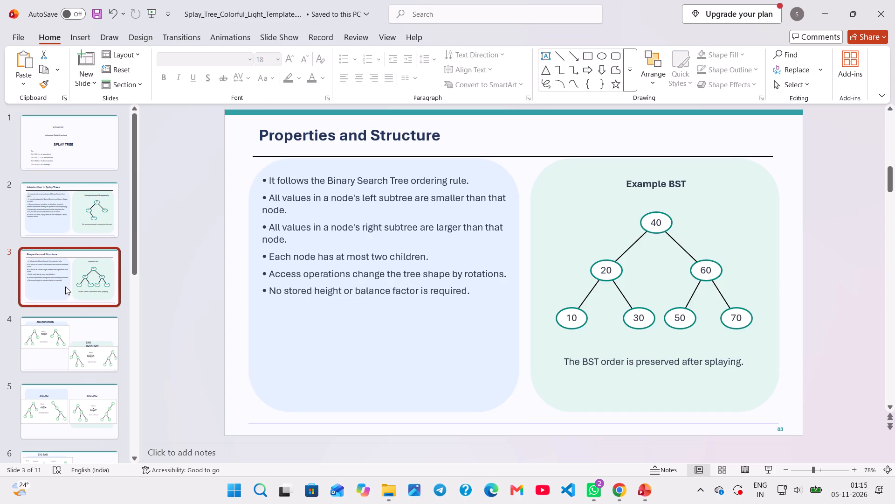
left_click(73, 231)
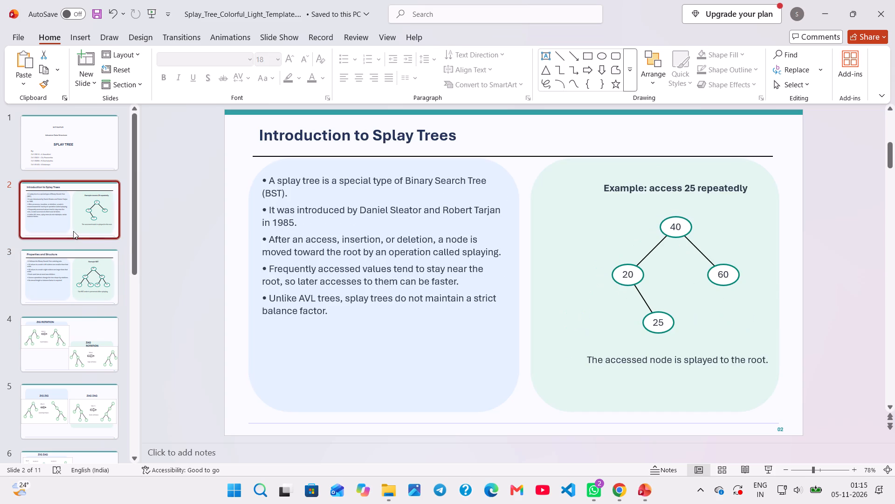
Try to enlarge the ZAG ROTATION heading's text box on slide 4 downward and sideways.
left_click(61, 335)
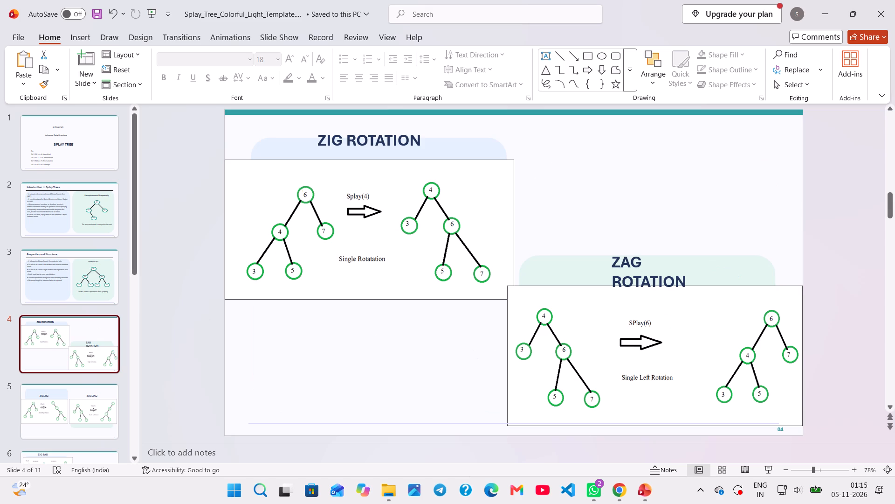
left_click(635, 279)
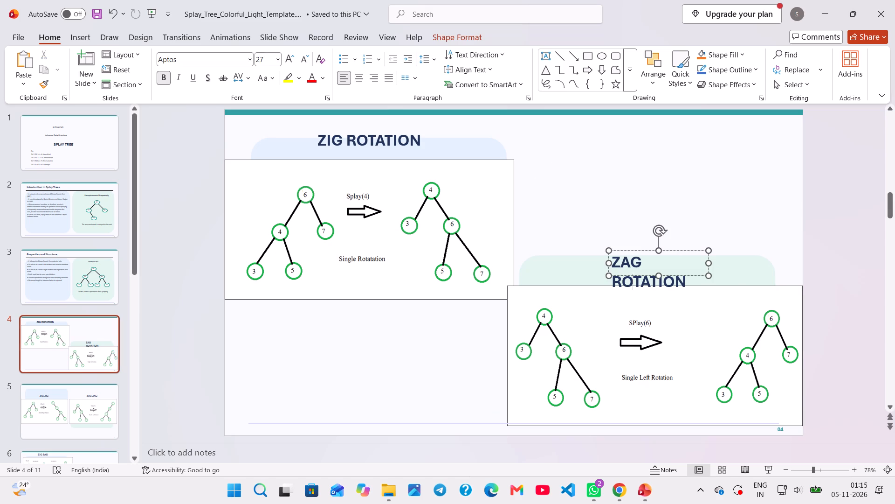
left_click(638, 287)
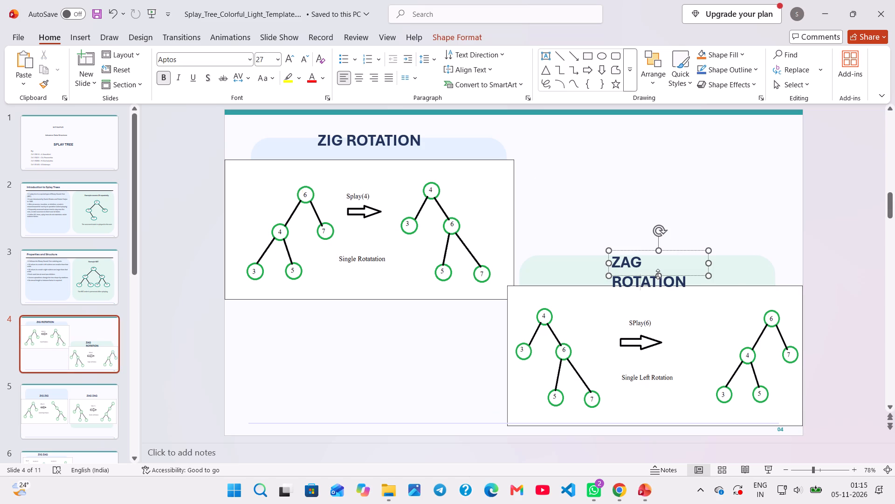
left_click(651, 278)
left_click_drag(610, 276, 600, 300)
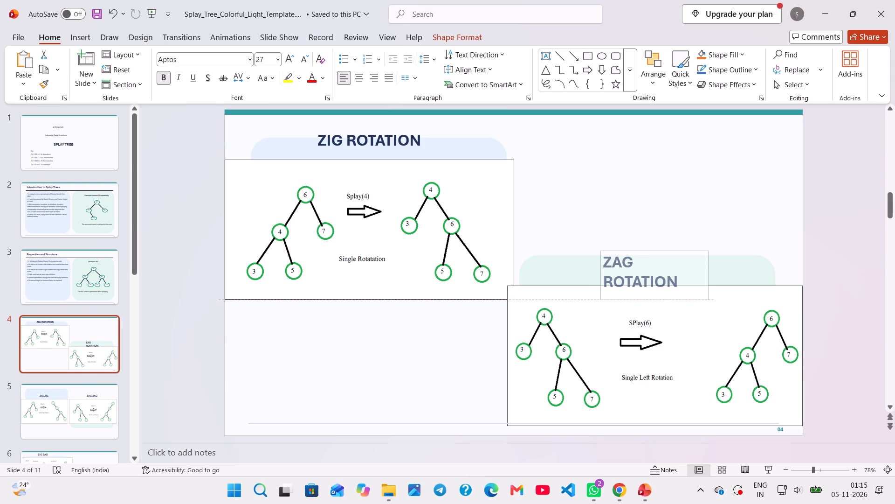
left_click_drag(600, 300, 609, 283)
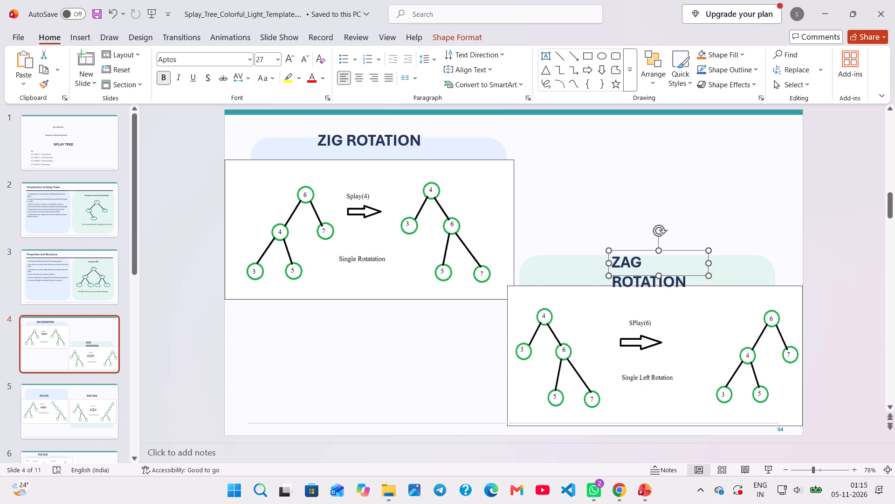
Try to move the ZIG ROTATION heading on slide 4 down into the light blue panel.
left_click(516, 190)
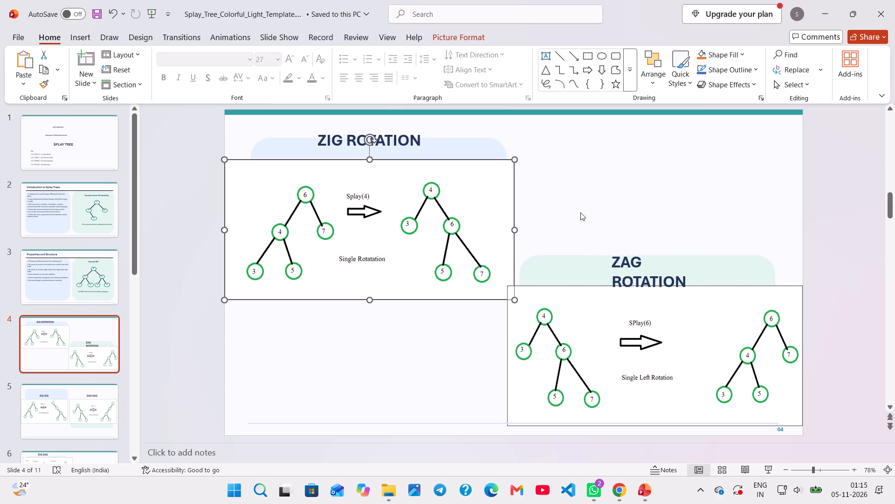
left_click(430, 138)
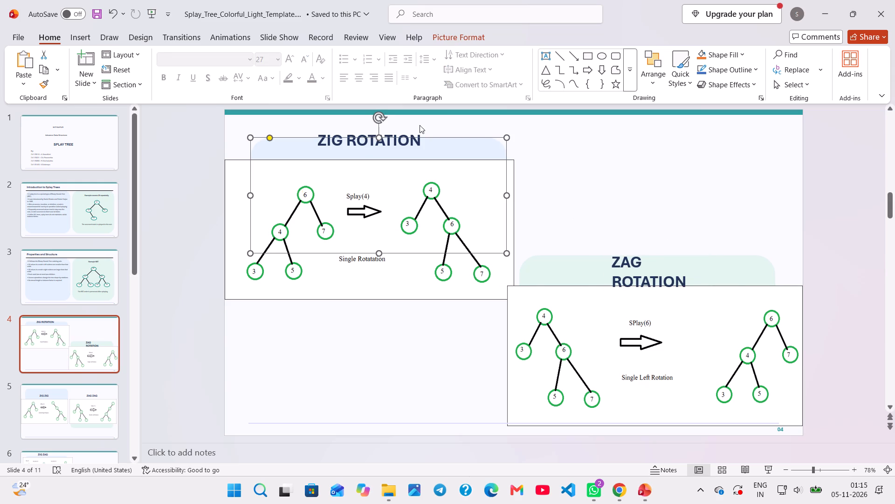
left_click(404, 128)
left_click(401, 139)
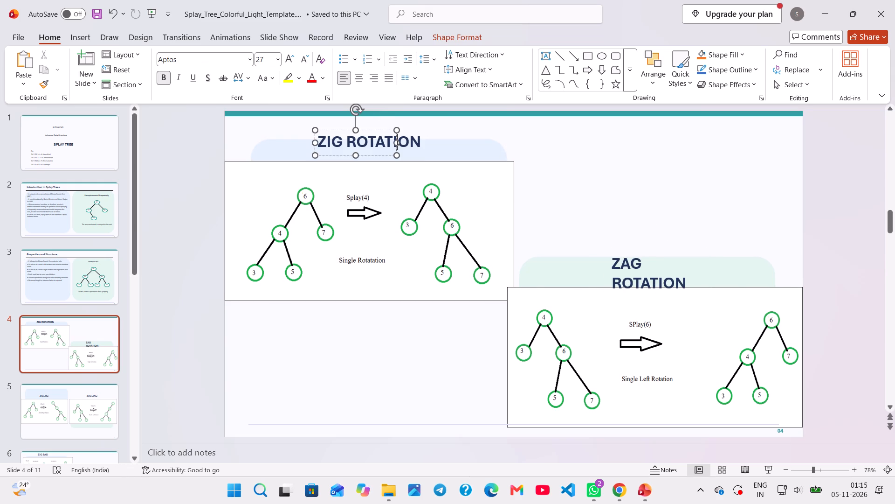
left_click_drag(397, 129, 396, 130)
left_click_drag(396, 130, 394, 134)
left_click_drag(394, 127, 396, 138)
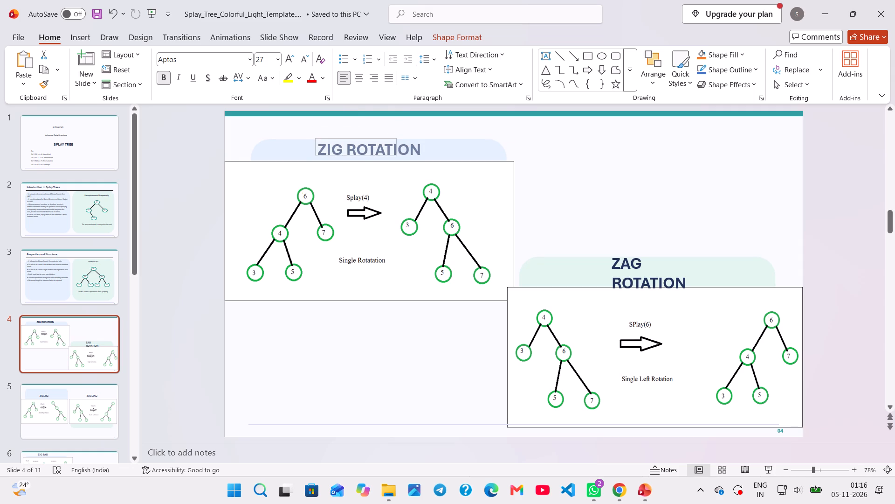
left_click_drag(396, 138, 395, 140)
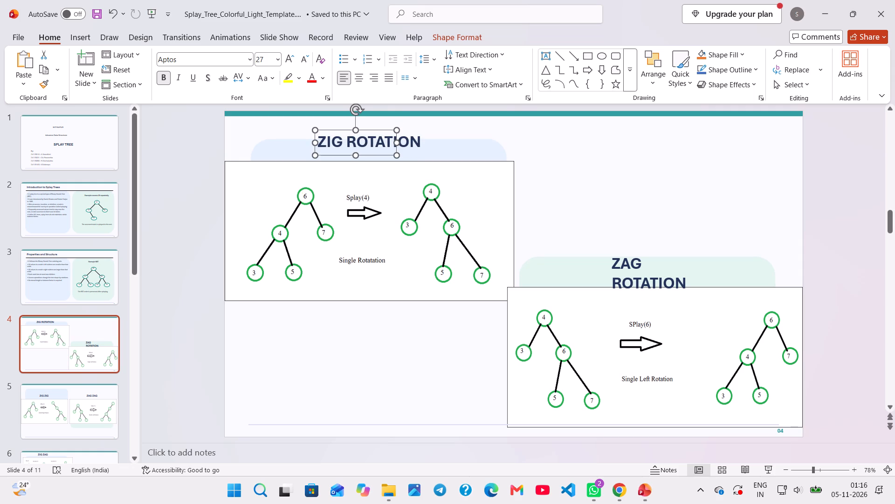
Move the light blue panel on slide 4 up so it sits behind the whole ZIG ROTATION heading.
left_click_drag(358, 157, 361, 140)
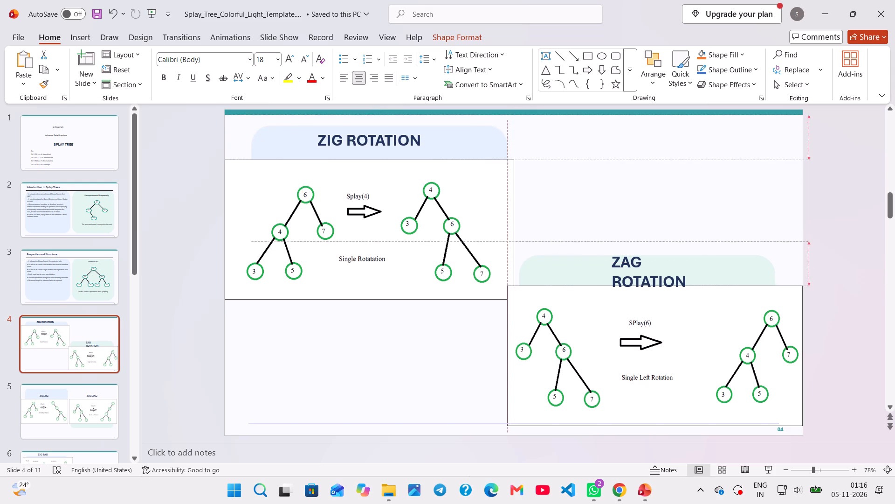
left_click_drag(361, 140, 359, 142)
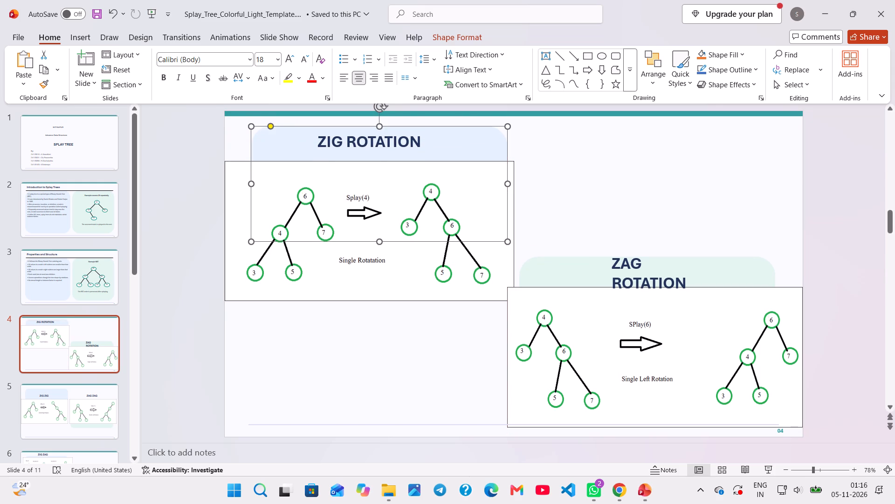
Move the light green panel on slide 4 slightly up behind the ZAG ROTATION heading.
left_click(595, 276)
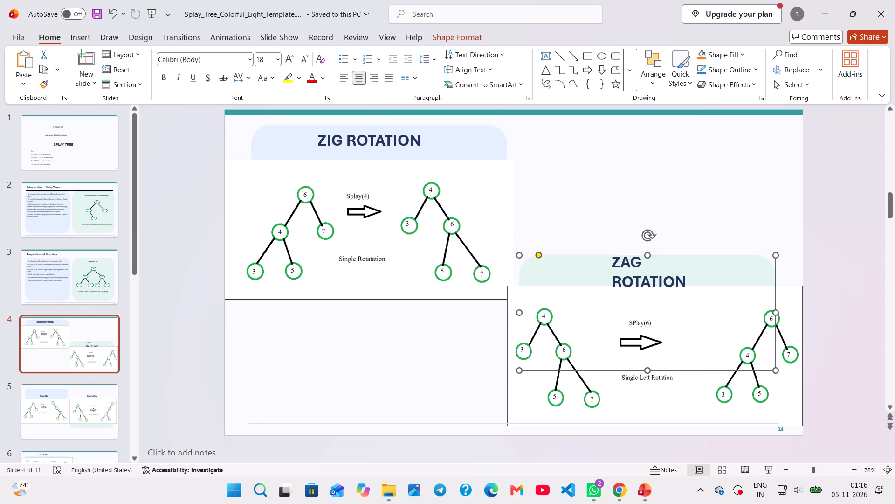
left_click_drag(588, 271, 594, 260)
left_click(626, 199)
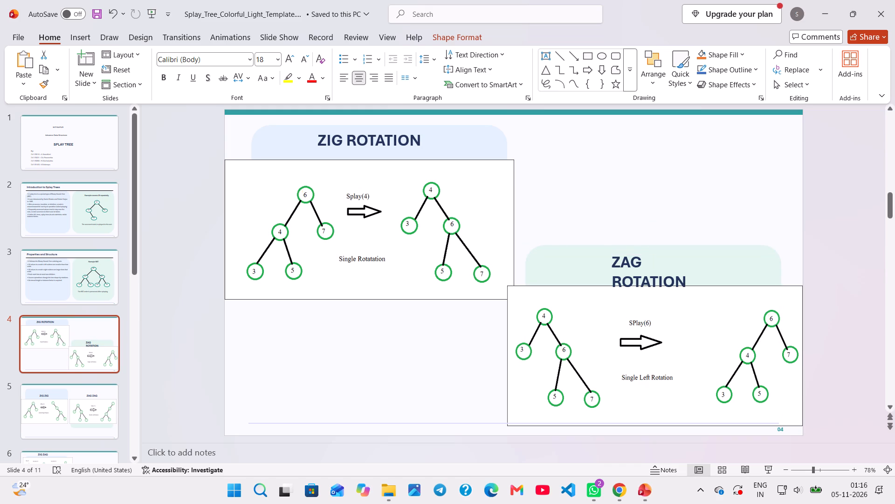
Move the ZAG ROTATION heading slightly up so both its lines fit on the green panel above the diagram.
left_click(618, 263)
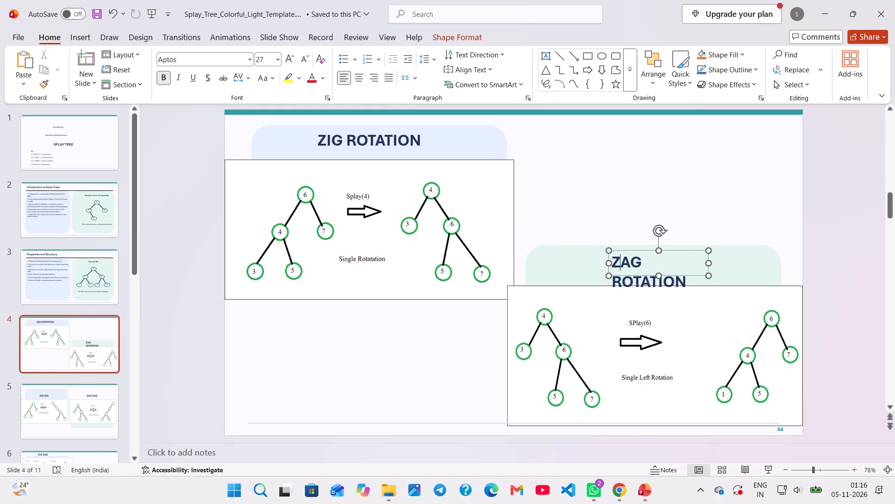
left_click_drag(618, 262, 623, 253)
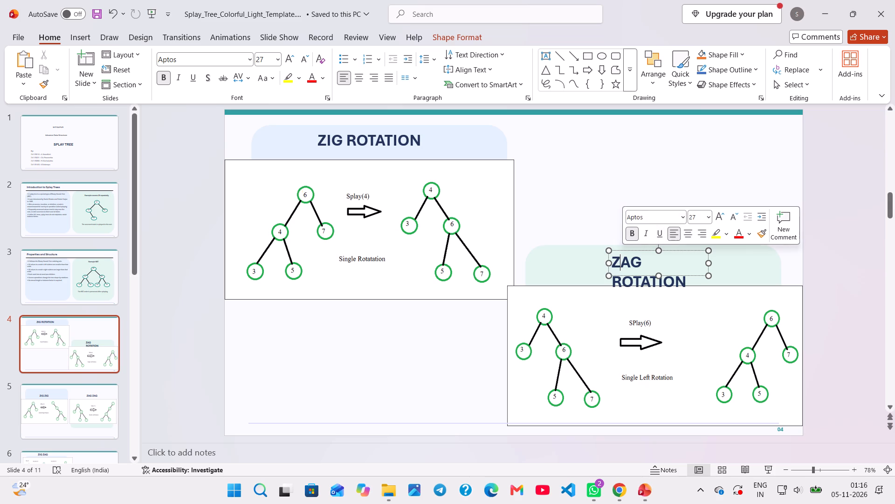
left_click(650, 248)
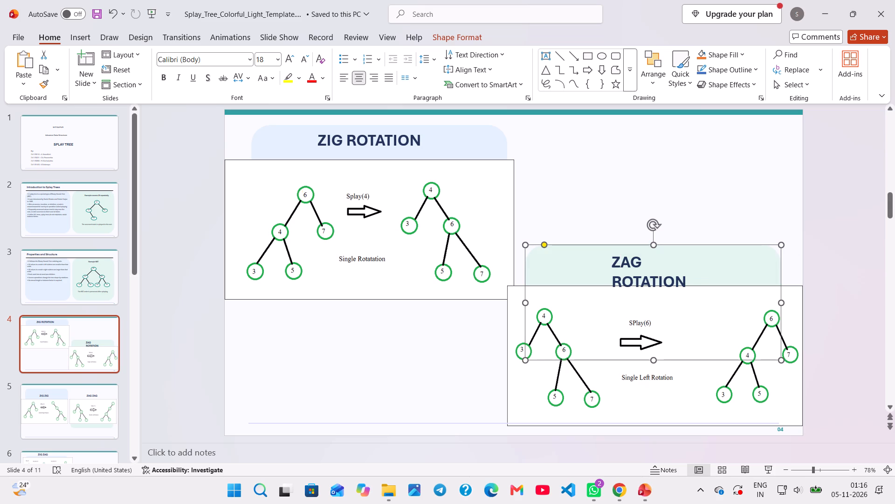
left_click(618, 271)
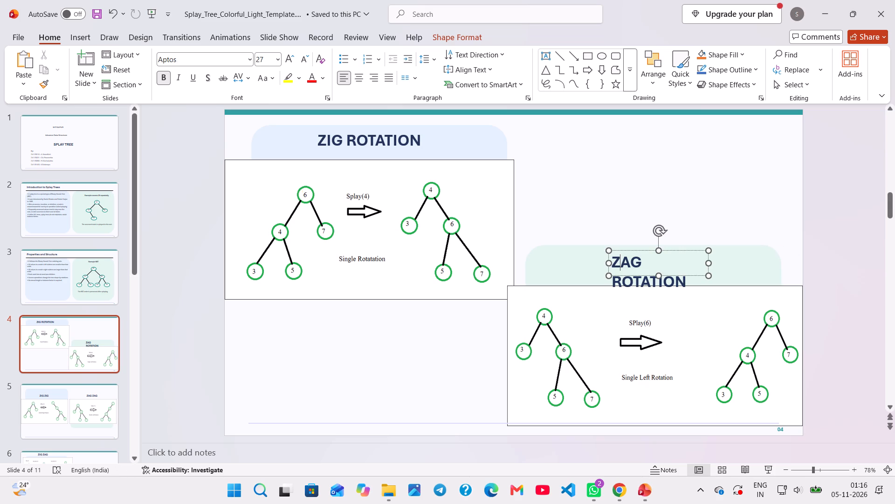
left_click_drag(647, 249, 650, 245)
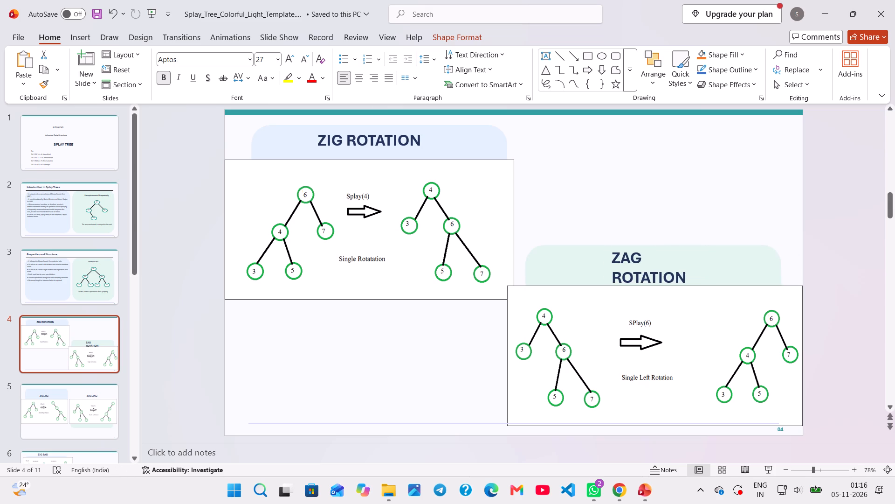
left_click_drag(650, 245, 650, 245)
left_click(571, 168)
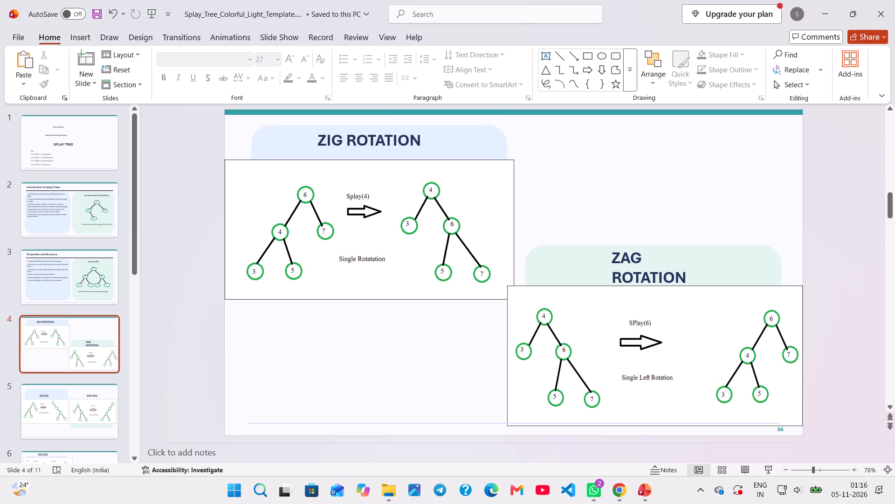
On slide 5, move the light green panel up from below the diagram so it sits behind the ZAG ZAG heading.
scroll(534, 278, "down", 1)
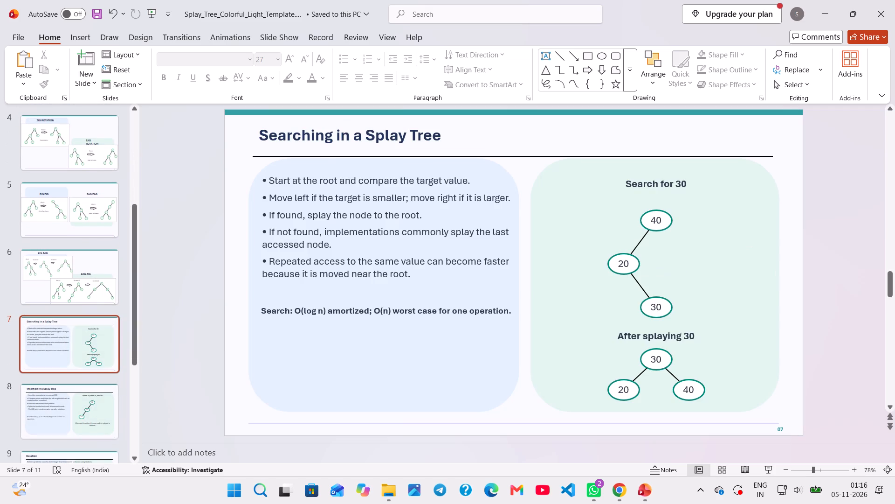
scroll(34, 207, "up", 7)
left_click(32, 216)
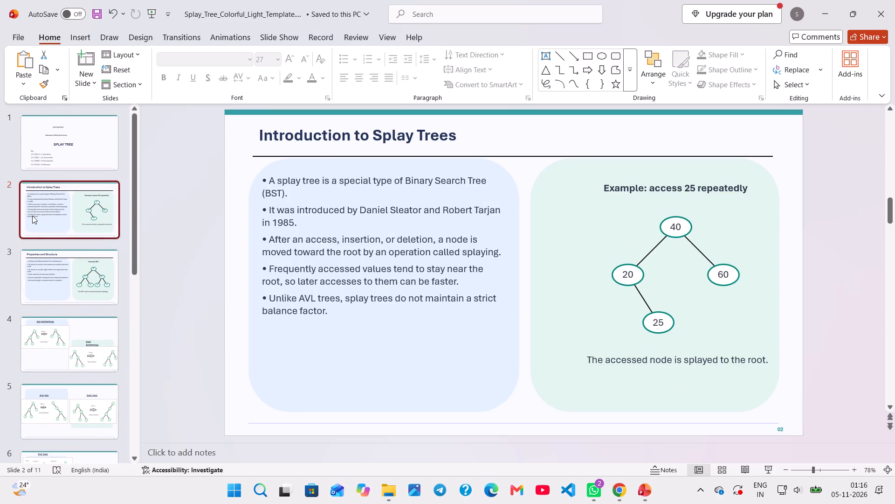
left_click(40, 267)
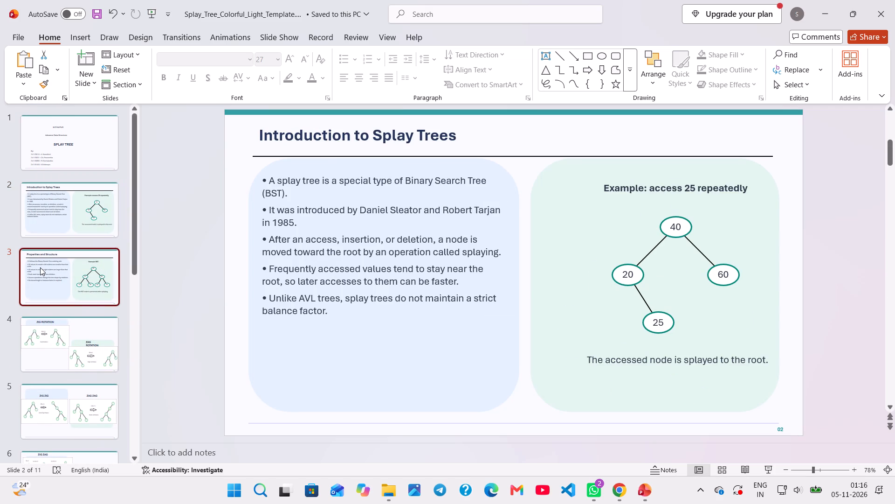
left_click(38, 336)
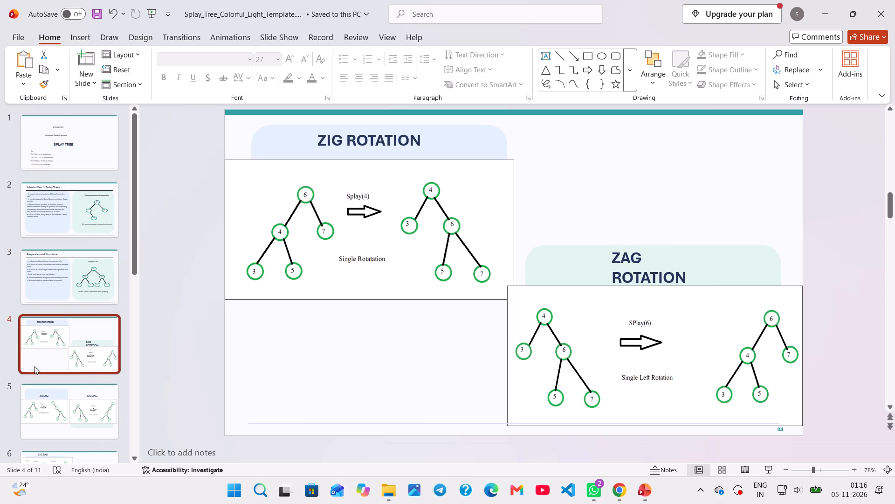
left_click(40, 398)
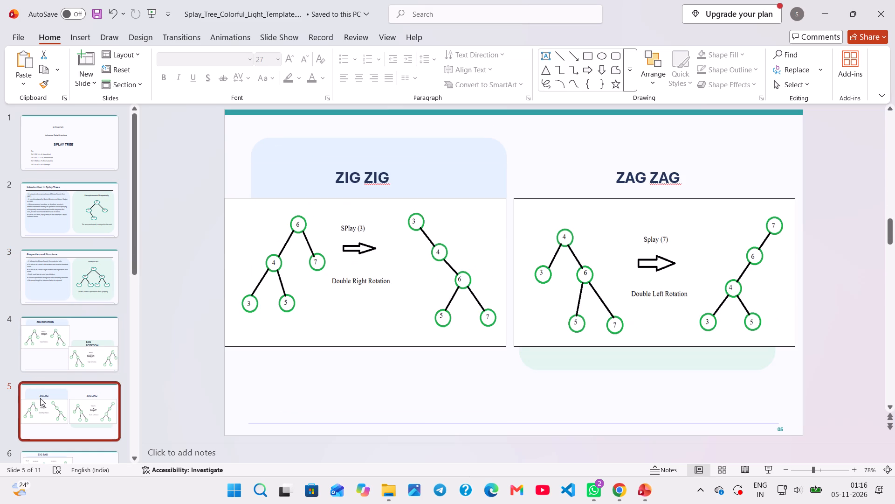
left_click(583, 357)
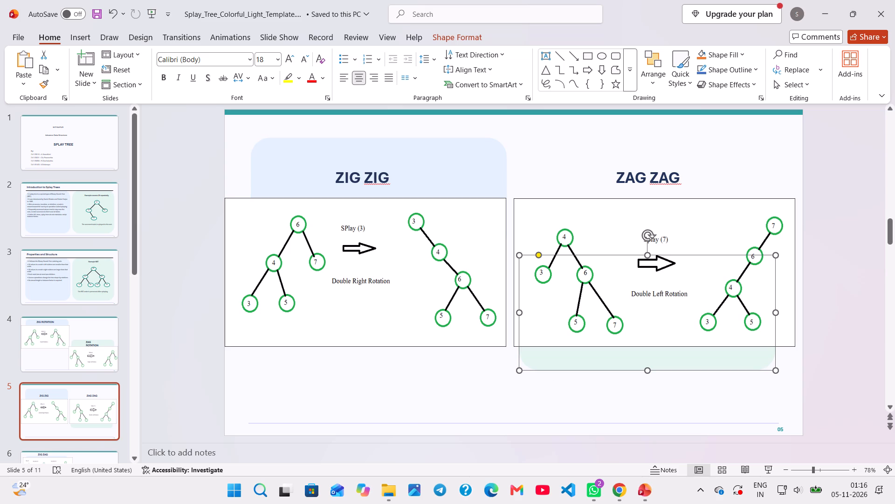
left_click_drag(636, 254, 644, 191)
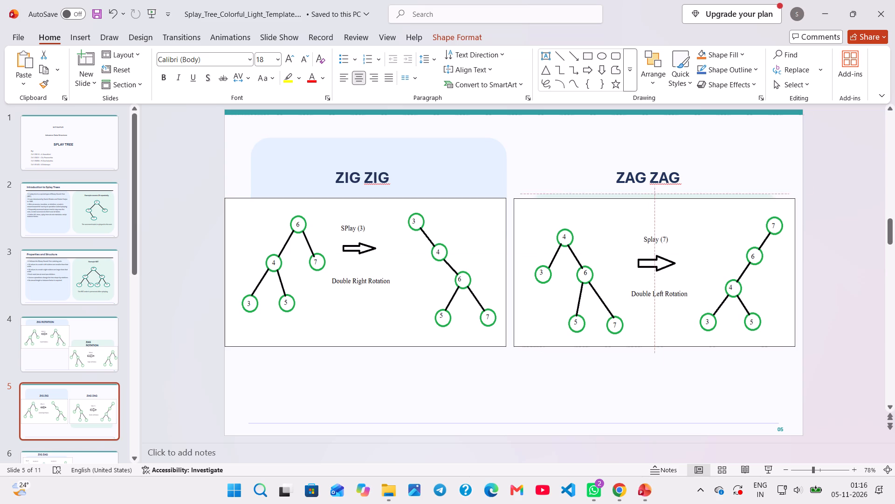
left_click_drag(644, 191, 643, 186)
left_click_drag(638, 188, 641, 158)
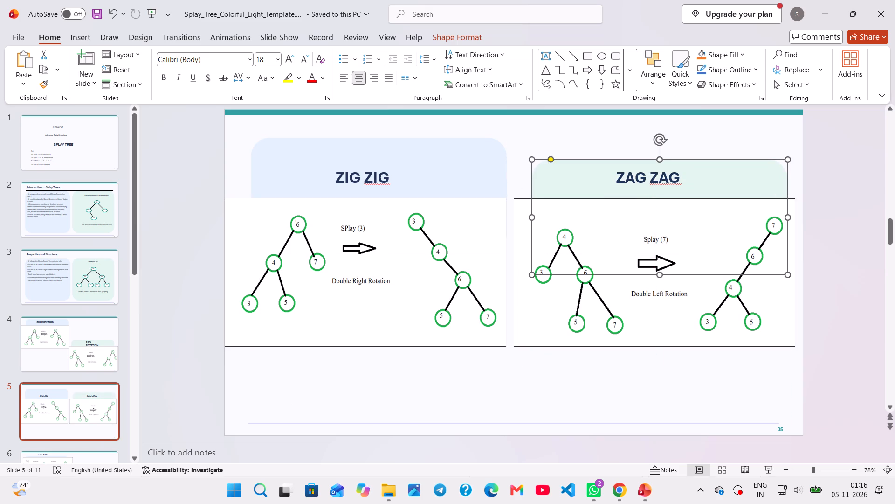
Move the light blue panel behind the ZIG ZIG heading down so its top lines up with the green panel.
left_click_drag(414, 136, 413, 156)
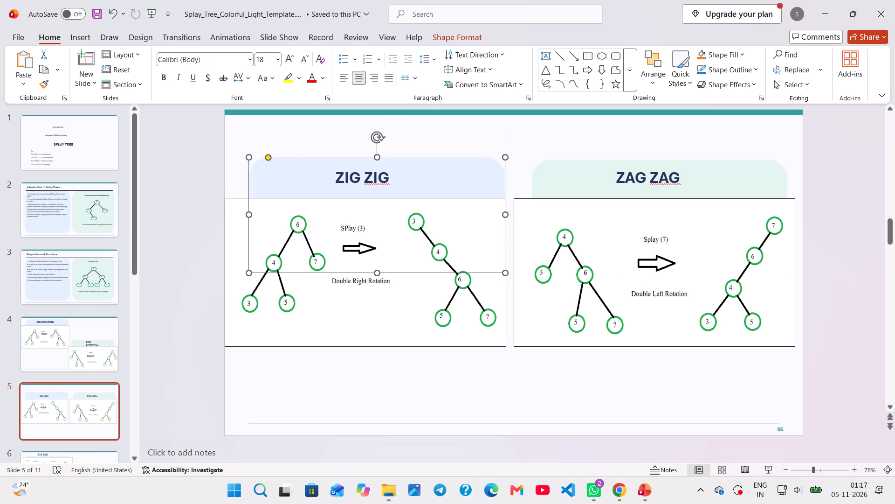
left_click(407, 156)
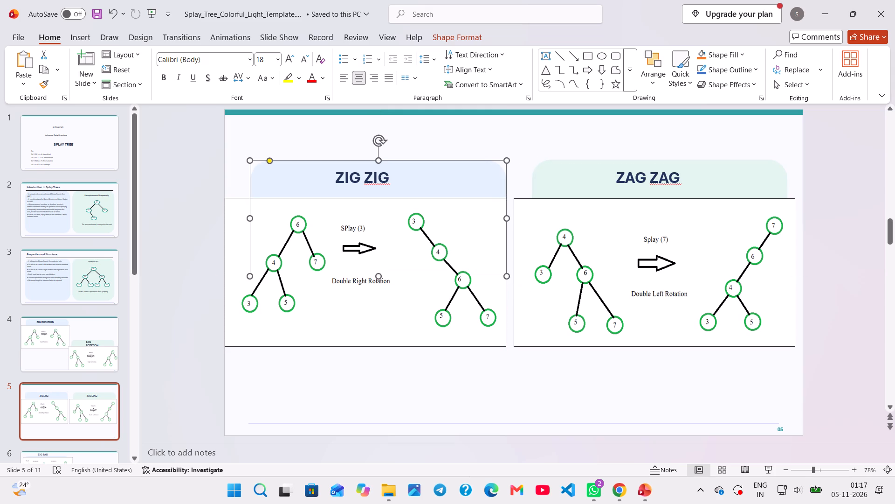
left_click(323, 386)
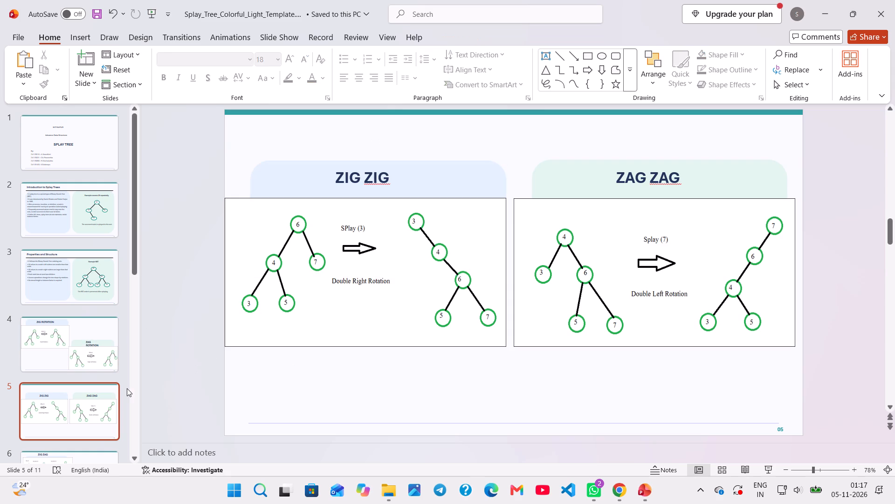
On slide 6, move the ZAG ZIG heading down onto the light green panel, just above its diagram.
scroll(80, 406, "down", 1)
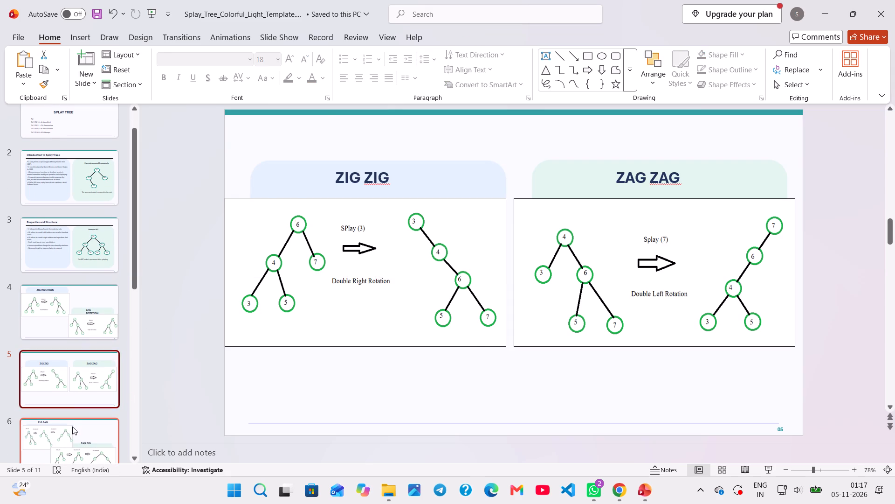
left_click(72, 427)
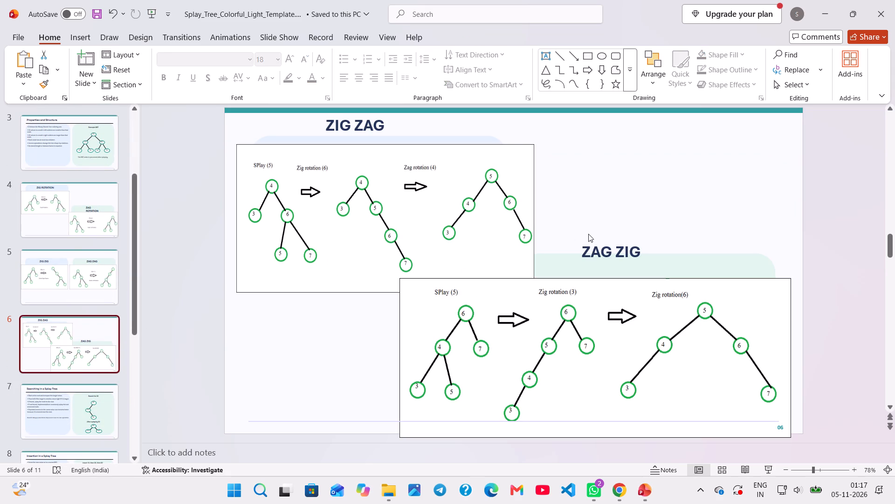
left_click_drag(602, 249, 606, 262)
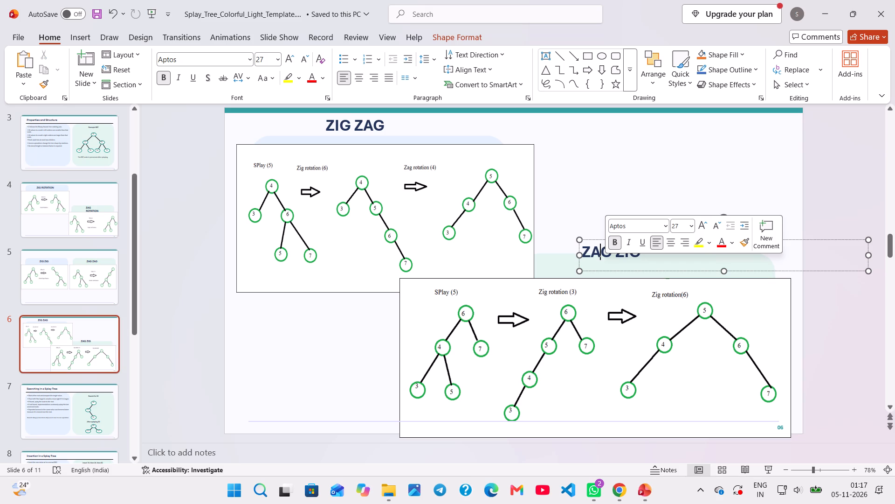
left_click_drag(651, 269, 653, 274)
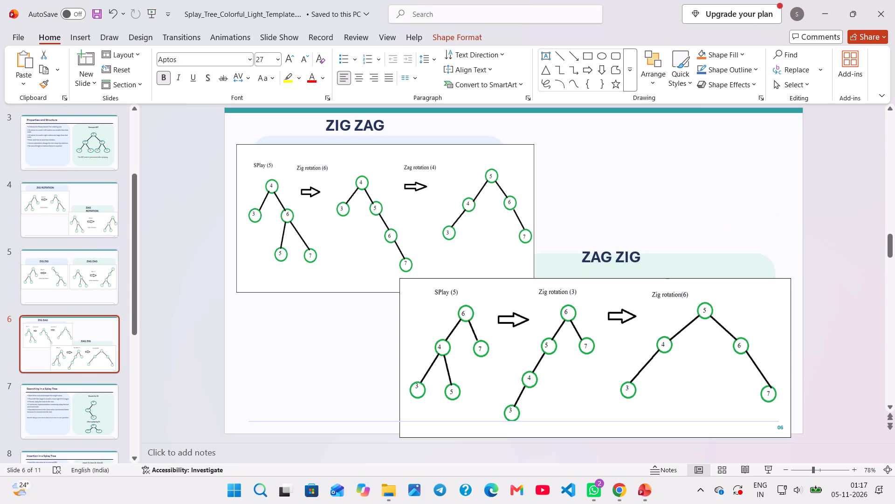
left_click_drag(653, 274, 651, 280)
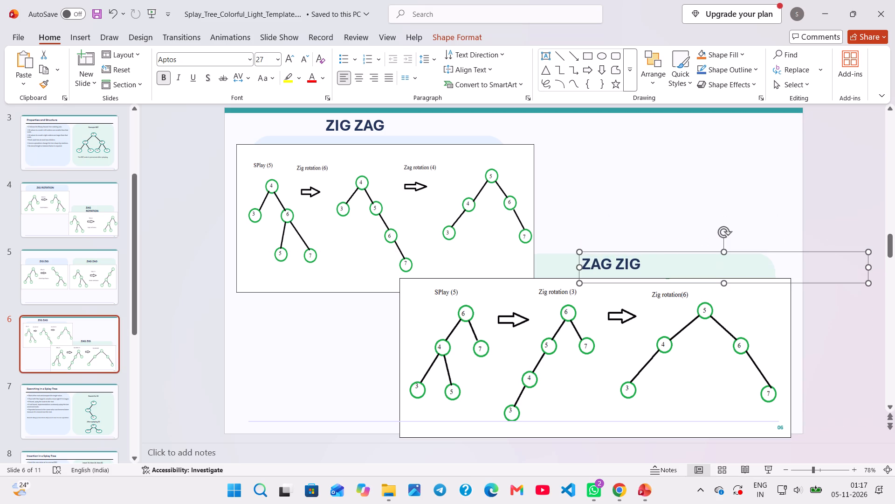
Move the light blue panel up from behind the upper diagram so its top sits behind the ZIG ZAG heading.
left_click(471, 141)
left_click(471, 141)
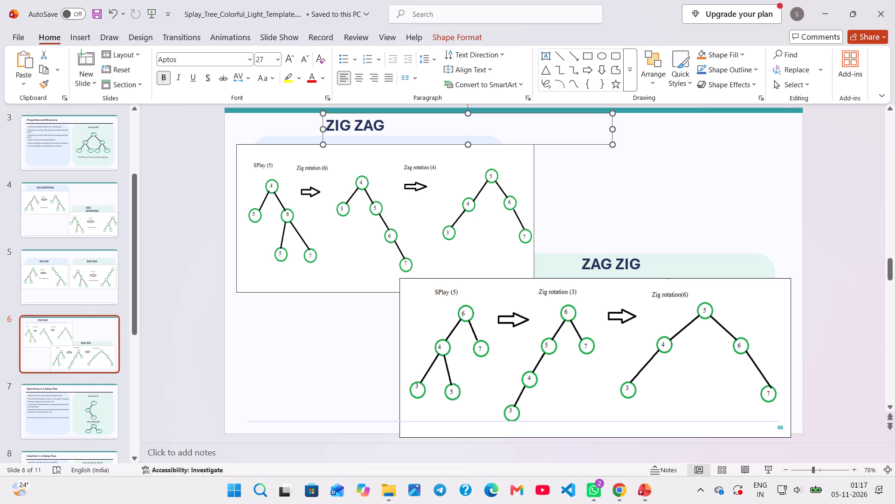
left_click(538, 177)
left_click(463, 138)
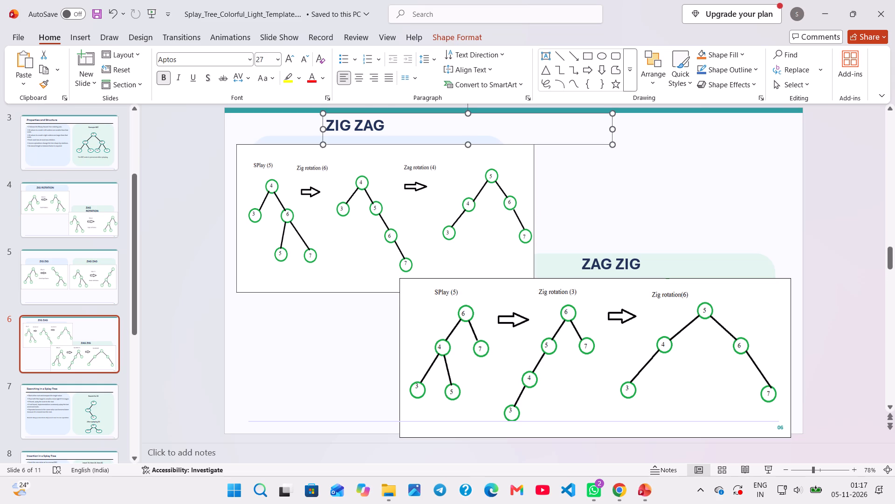
left_click(457, 140)
left_click(264, 142)
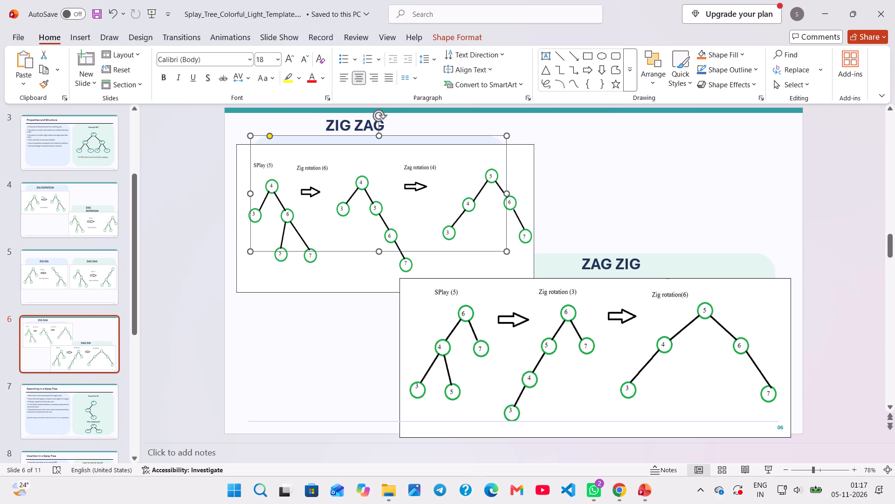
left_click_drag(284, 134, 289, 130)
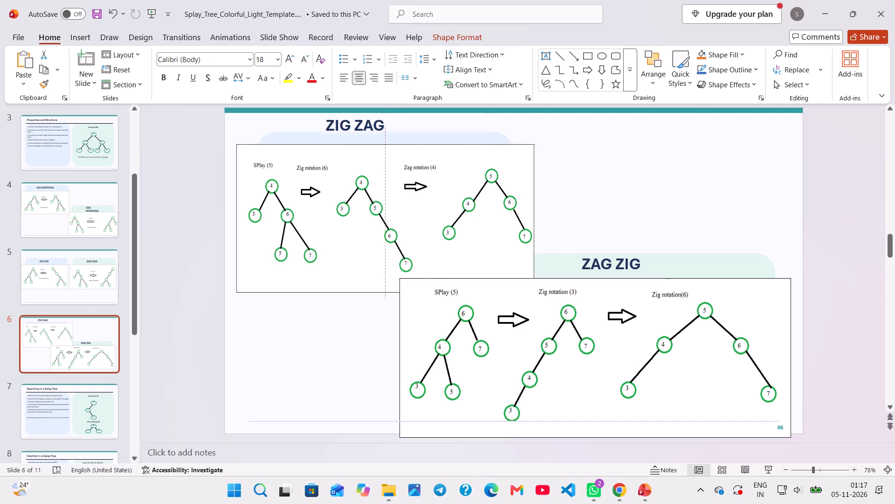
left_click_drag(289, 130, 296, 116)
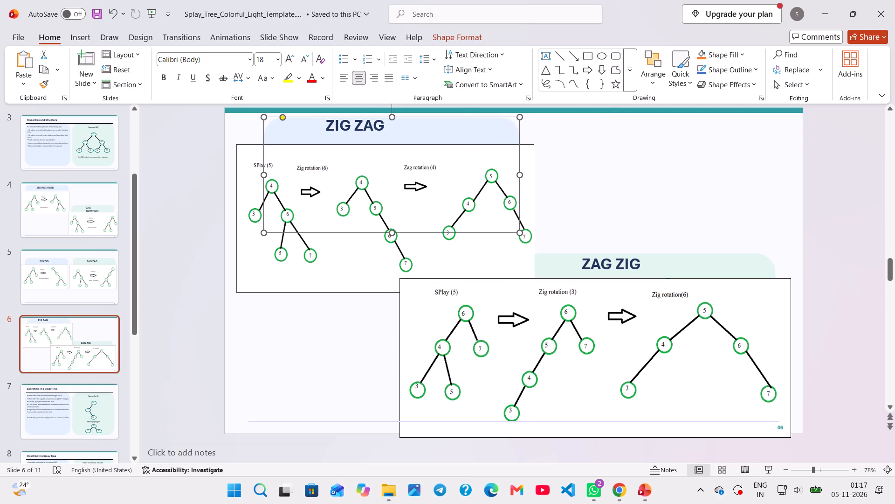
Move the ZIG ZAG heading slightly down and right so it sits on the light blue panel just above its diagram.
left_click(337, 124)
left_click_drag(337, 124, 342, 137)
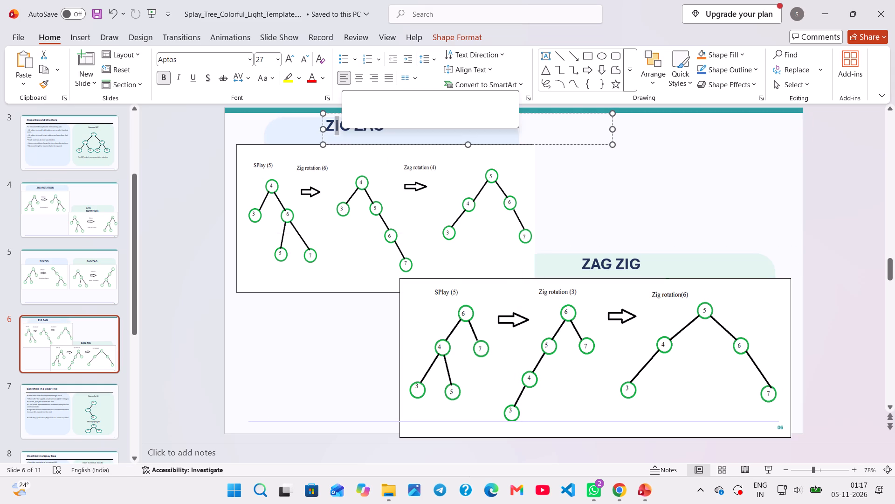
left_click(405, 130)
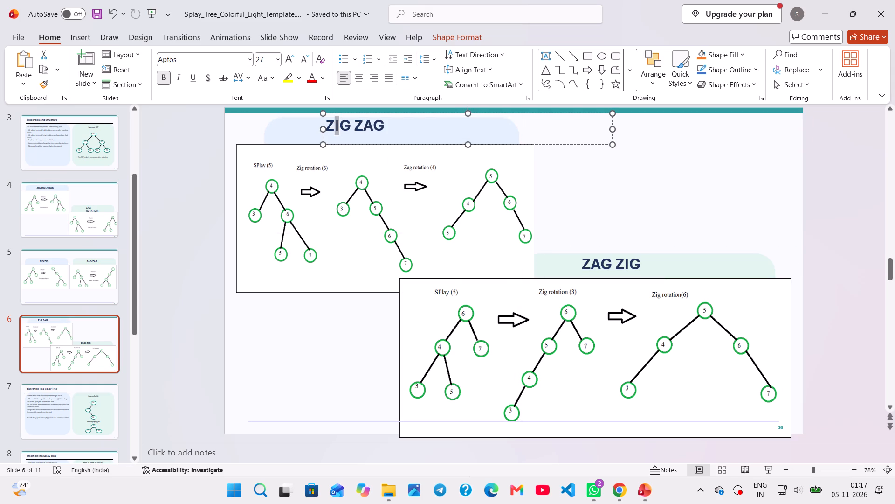
left_click_drag(424, 144, 430, 151)
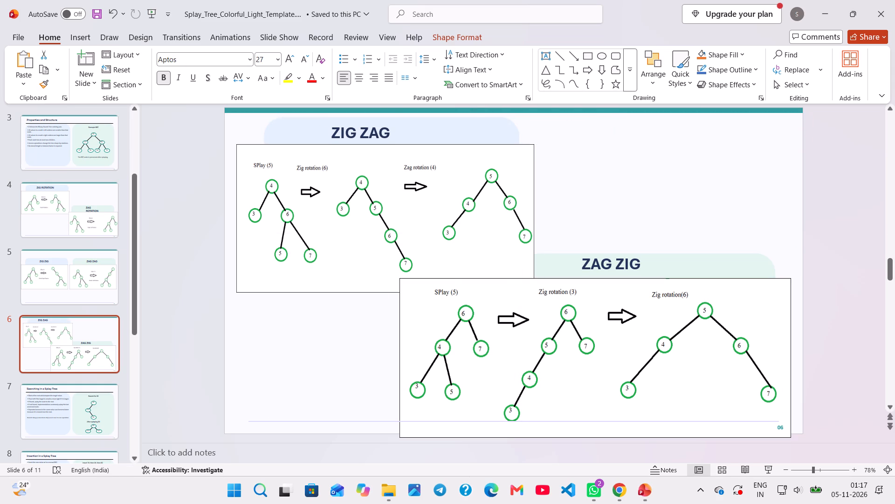
left_click_drag(430, 151, 431, 151)
left_click(640, 188)
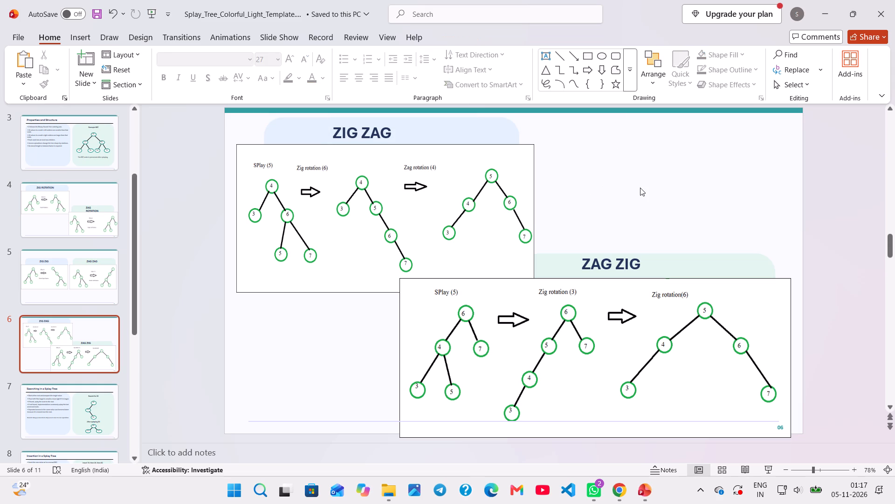
On slide 9, narrow the Bottom-up deletion intro text box so its sentence wraps within the light blue panel.
left_click(45, 410)
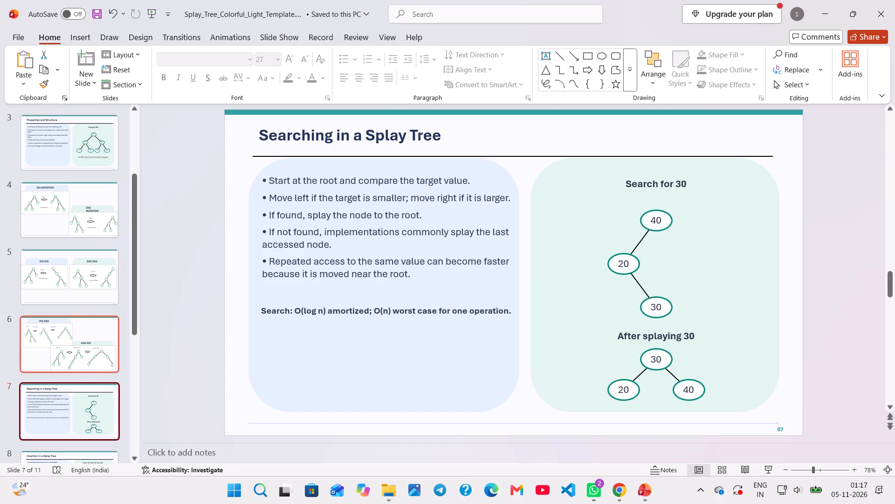
scroll(116, 363, "down", 1)
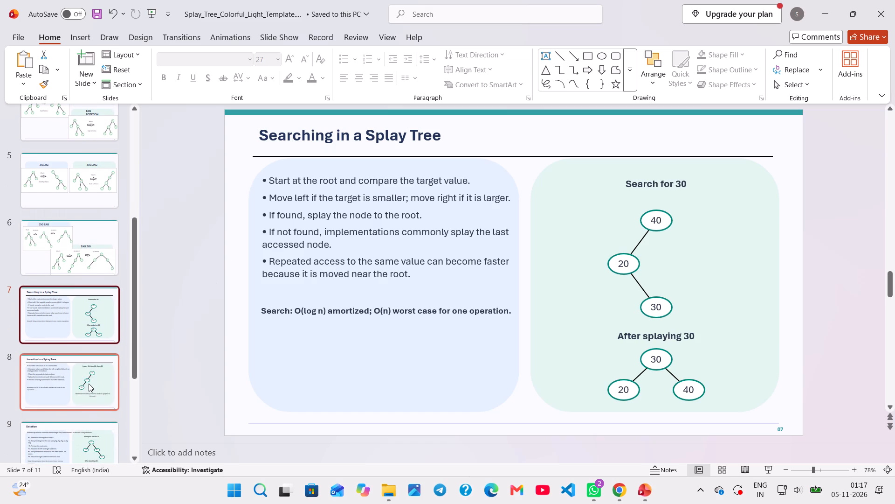
left_click(89, 384)
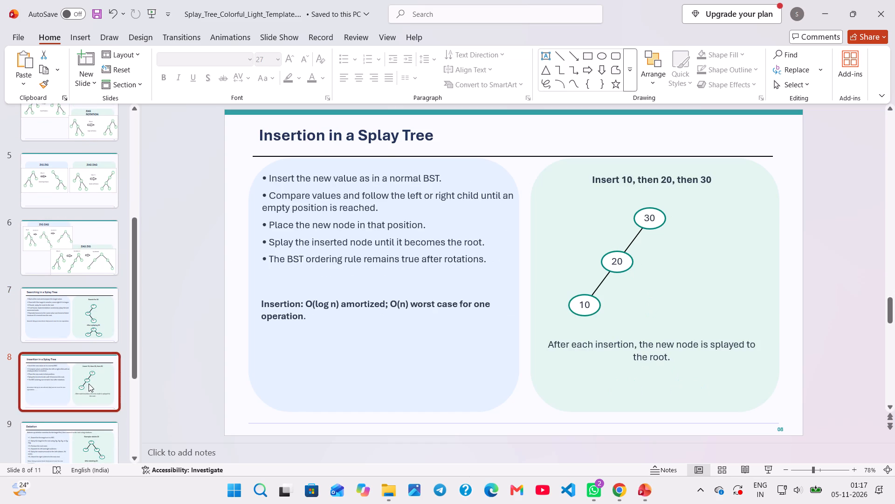
left_click(71, 441)
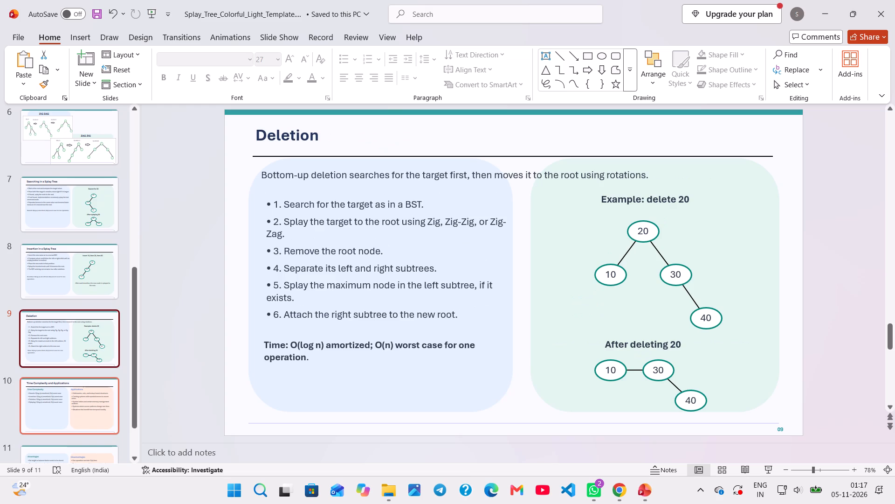
left_click(600, 171)
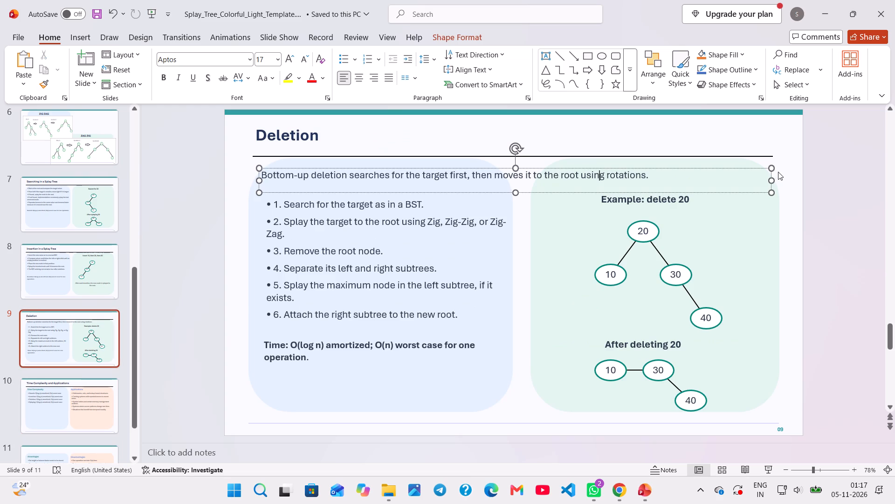
left_click_drag(772, 167, 682, 177)
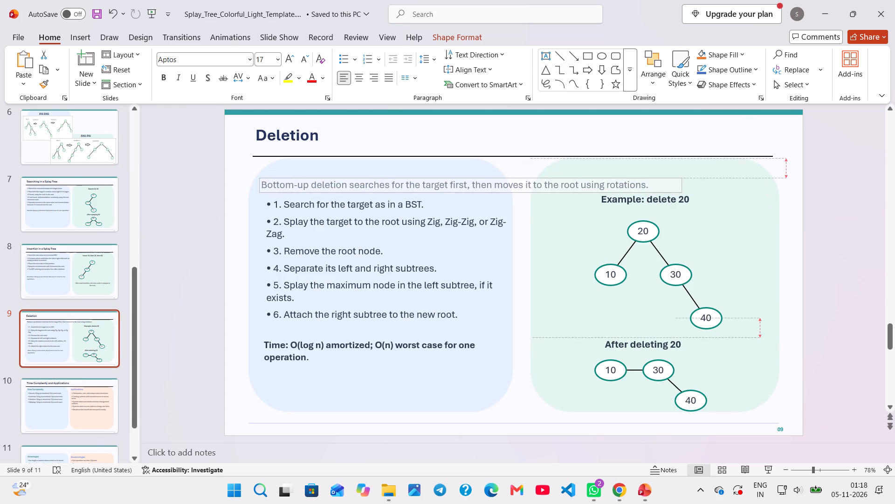
left_click_drag(682, 177, 540, 175)
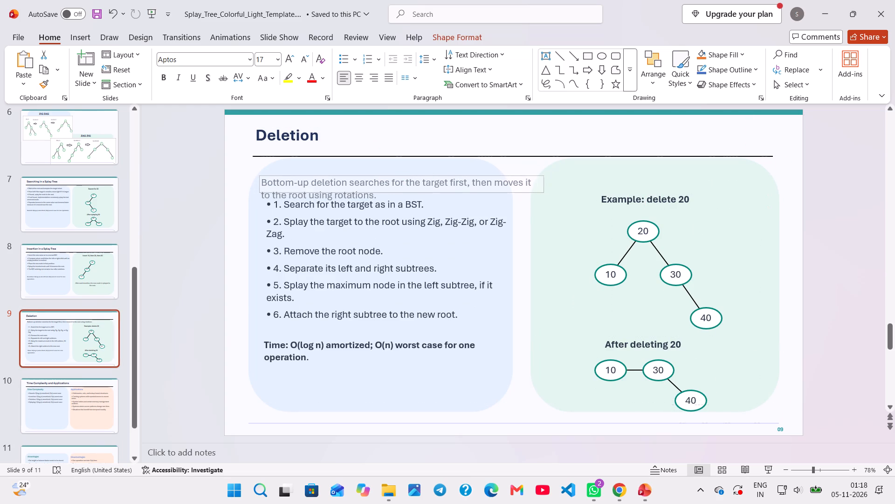
left_click_drag(540, 175, 512, 173)
Move the numbered deletion steps down slightly so they clear the wrapped intro sentence and stay above the Time line.
left_click(507, 236)
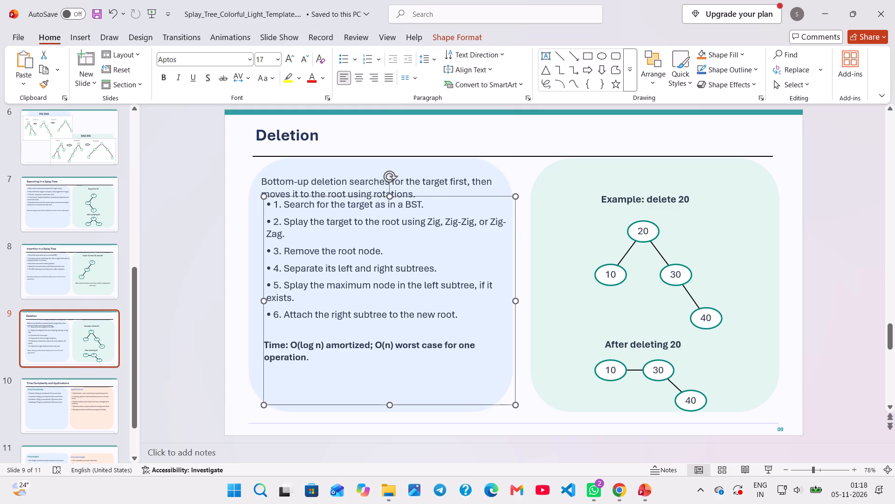
left_click_drag(373, 404, 375, 408)
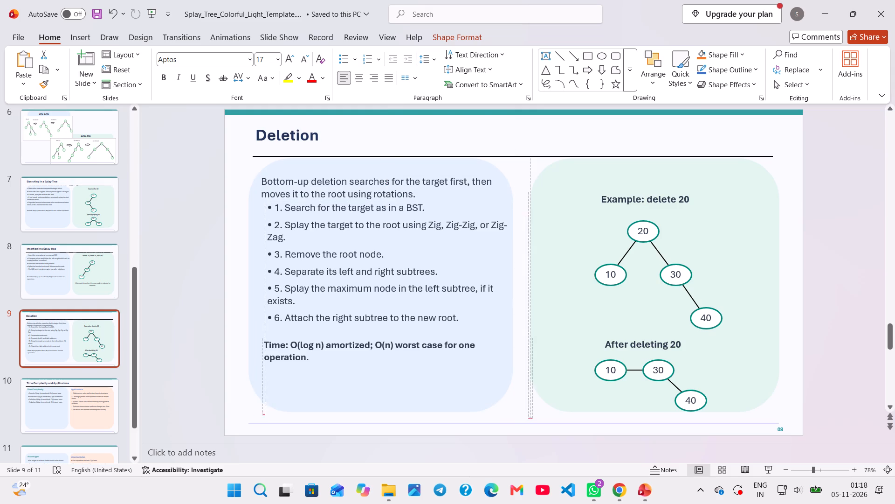
left_click_drag(375, 408, 372, 413)
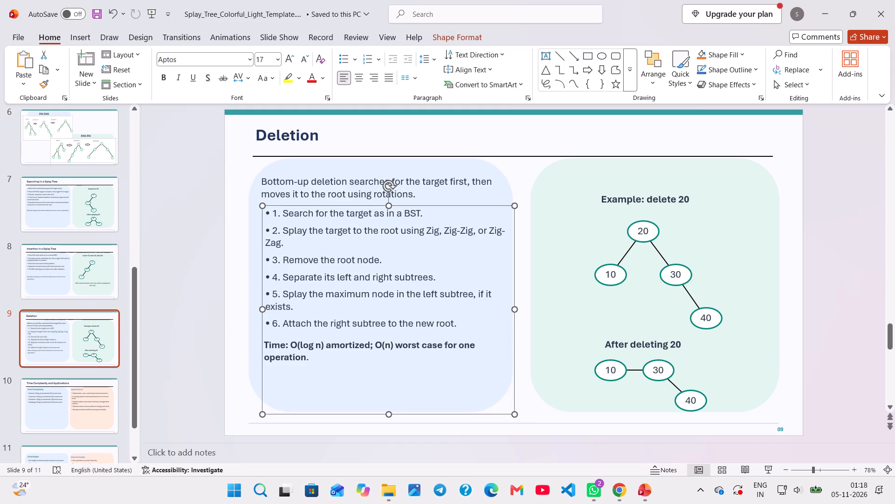
left_click(406, 377)
left_click(474, 357)
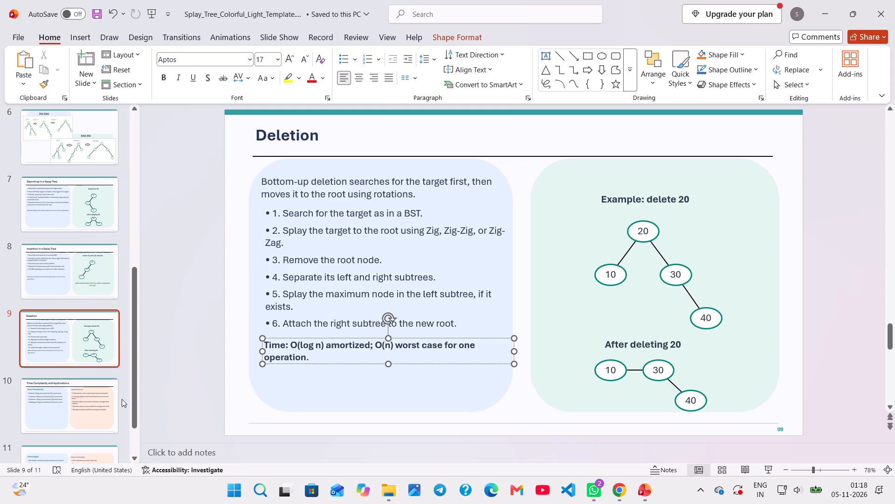
On slide 10, move the Applications heading slightly right and down so it sits inside the orange panel.
left_click(107, 404)
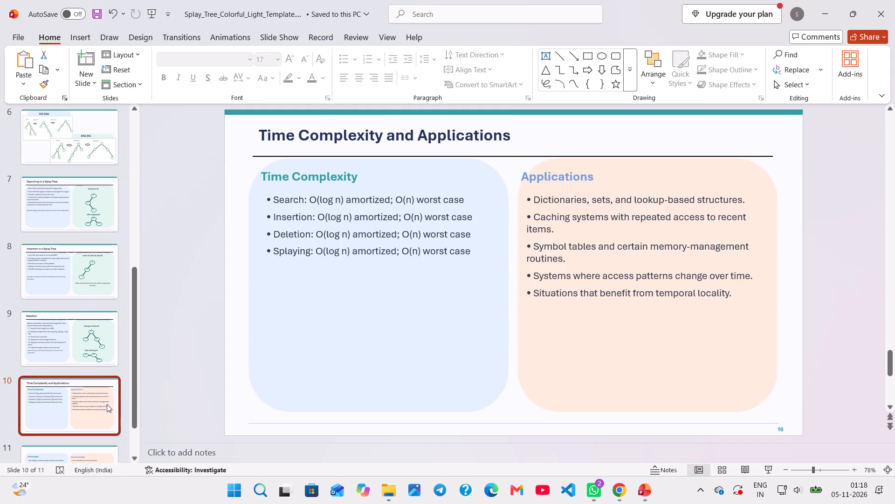
left_click(554, 176)
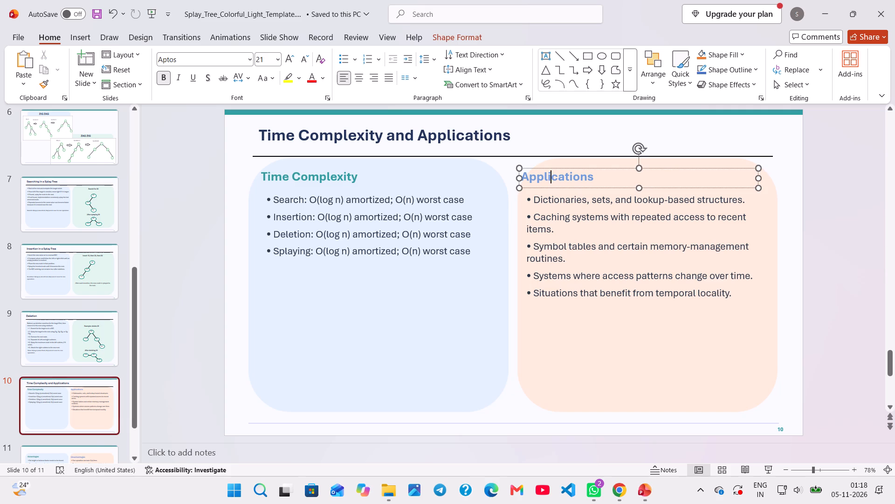
left_click_drag(554, 176, 586, 175)
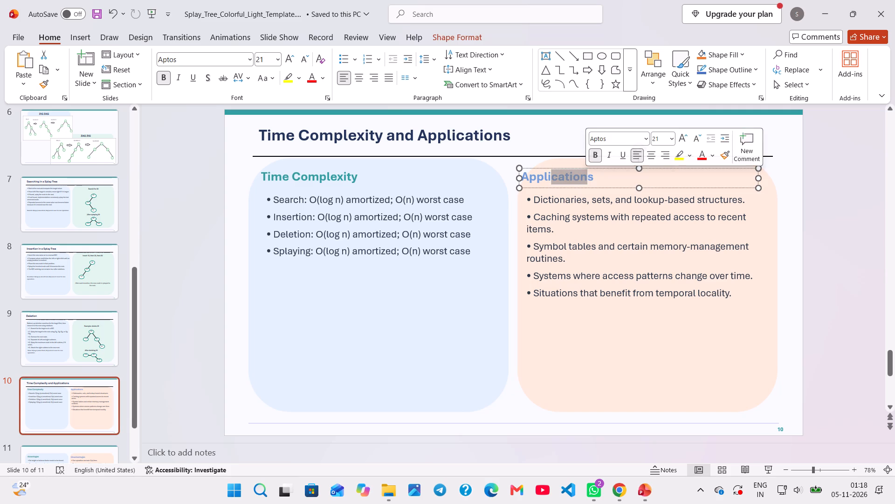
left_click(636, 177)
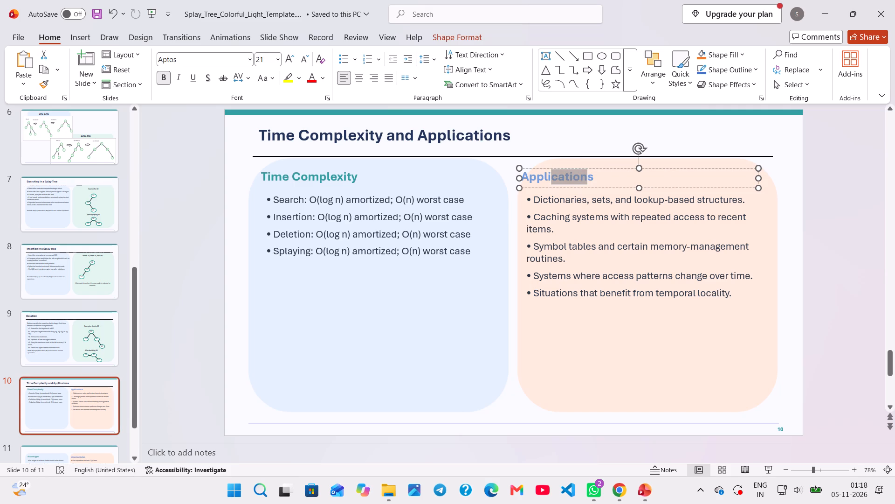
left_click_drag(620, 168, 633, 171)
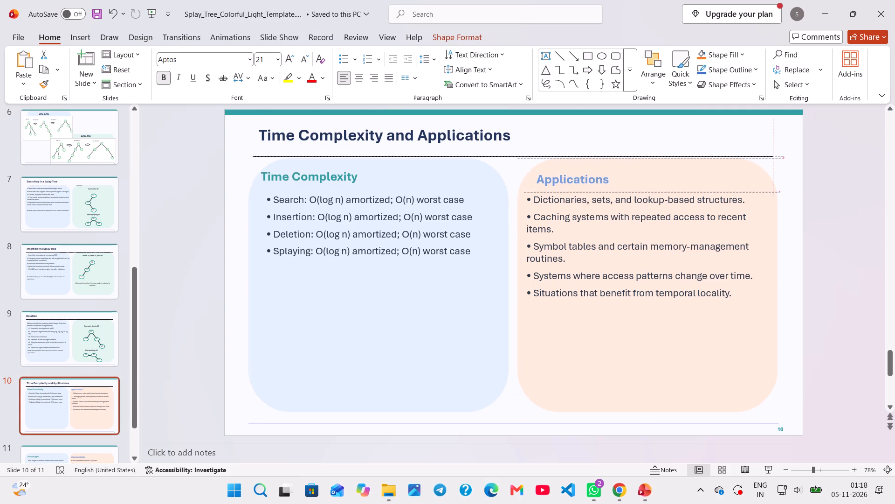
left_click_drag(633, 171, 632, 170)
Shift the light blue panel behind the Time Complexity text slightly to the left, keeping its top level with the orange panel.
left_click(337, 174)
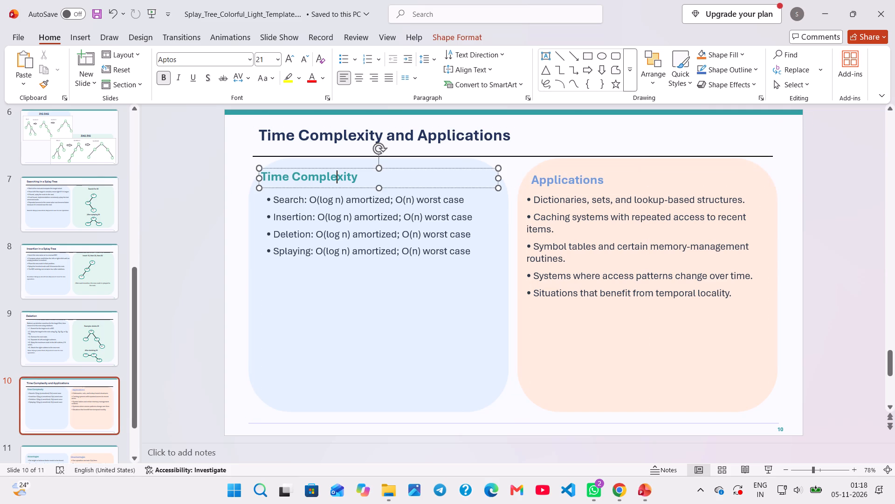
left_click_drag(343, 166, 341, 166)
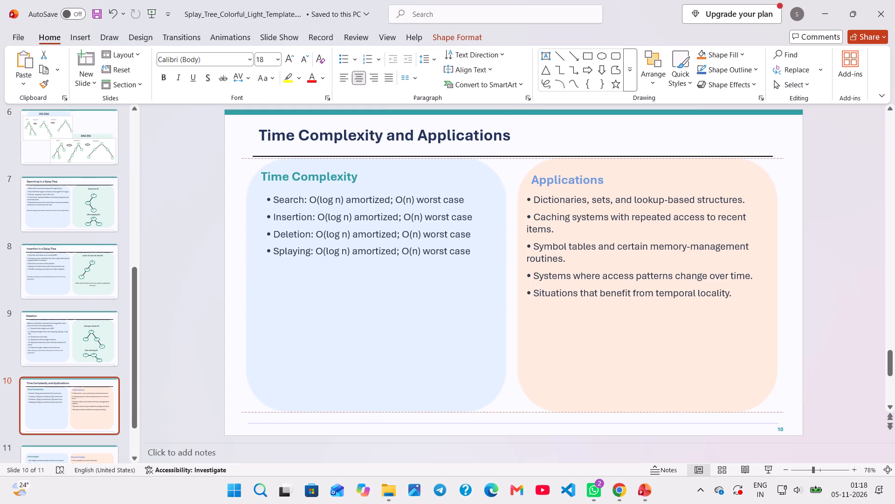
left_click_drag(341, 166, 337, 166)
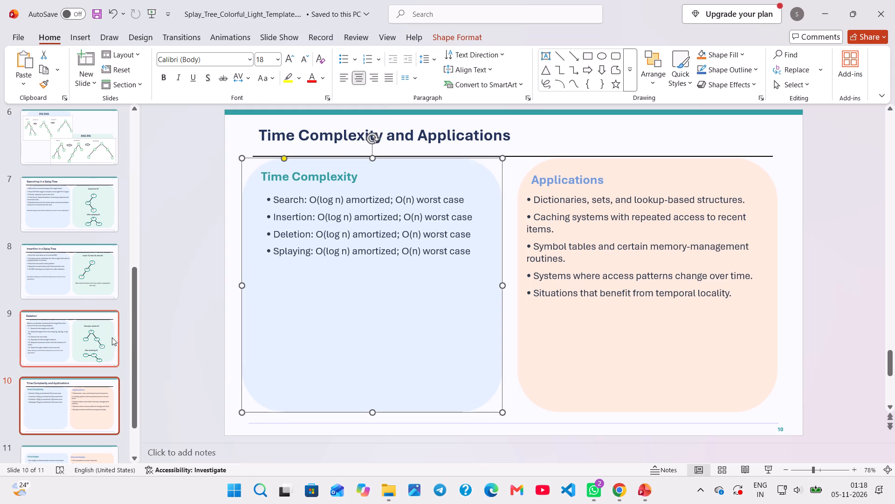
On slide 11, move the THANK YOU text down and slightly right, centring it below the two panels.
scroll(90, 371, "down", 1)
left_click(77, 409)
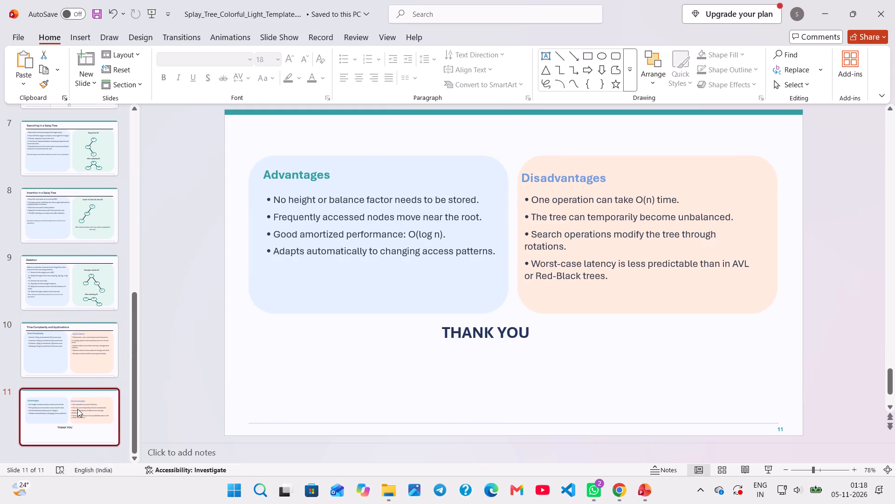
scroll(77, 409, "down", 1)
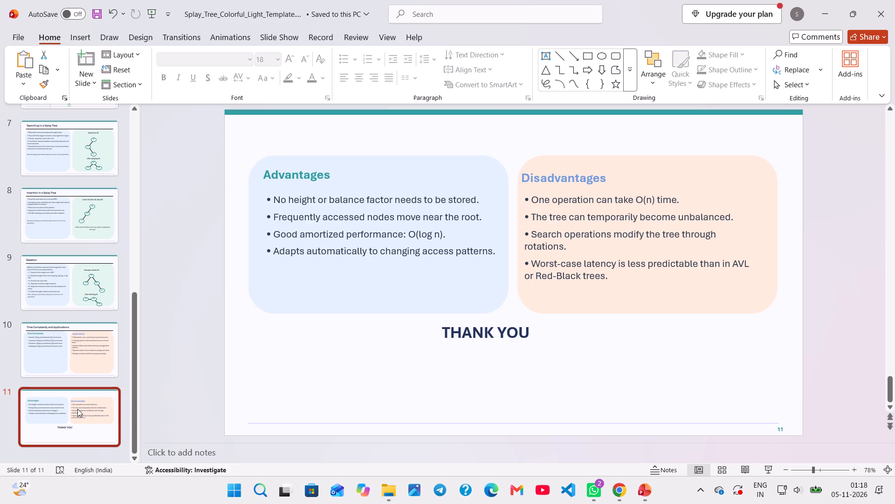
left_click(467, 326)
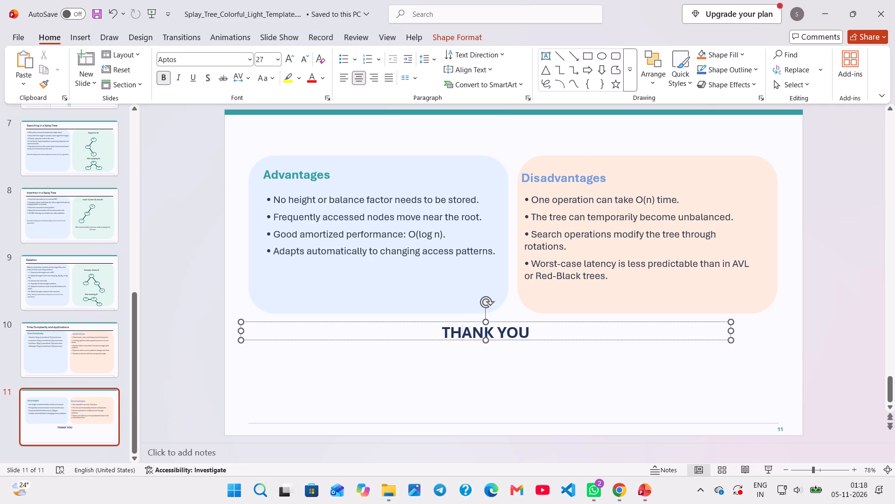
left_click_drag(472, 322, 493, 339)
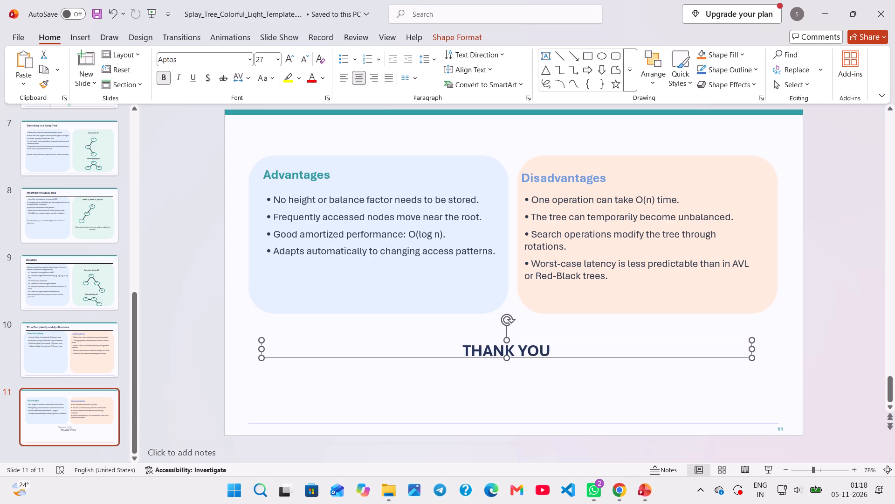
left_click(404, 356)
Save a PDF copy of the presentation in the Downloads folder as Splay_Tree_Colorful_Light_Template_feelingok.pdf.
left_click(18, 28)
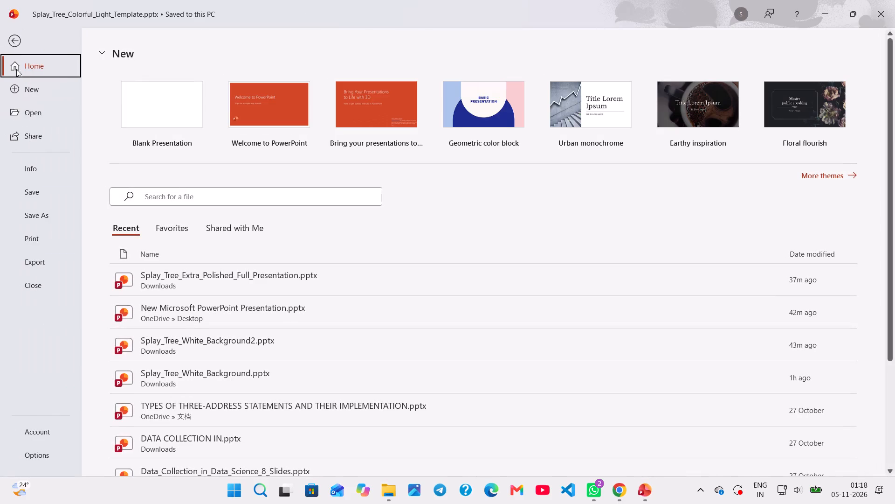
left_click(36, 214)
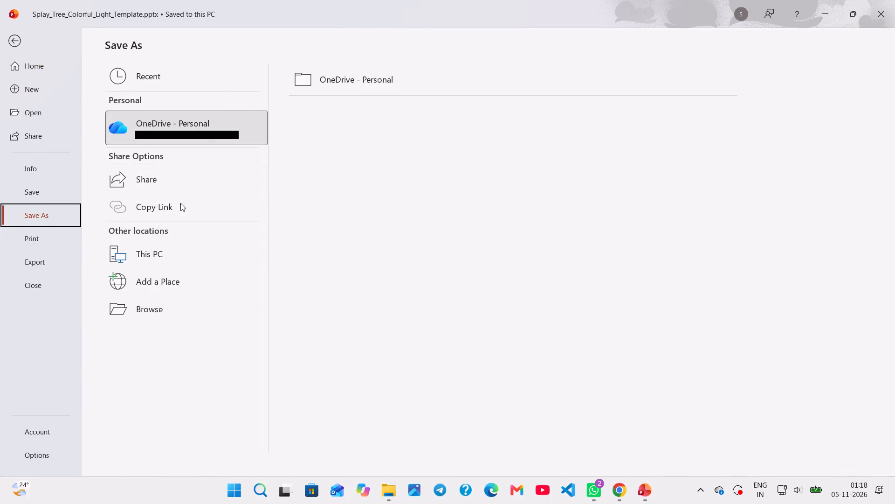
left_click(166, 259)
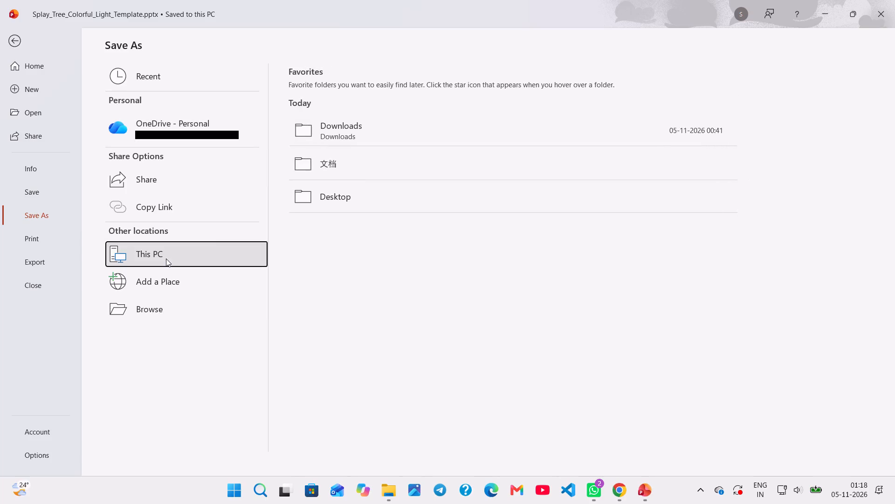
left_click(374, 130)
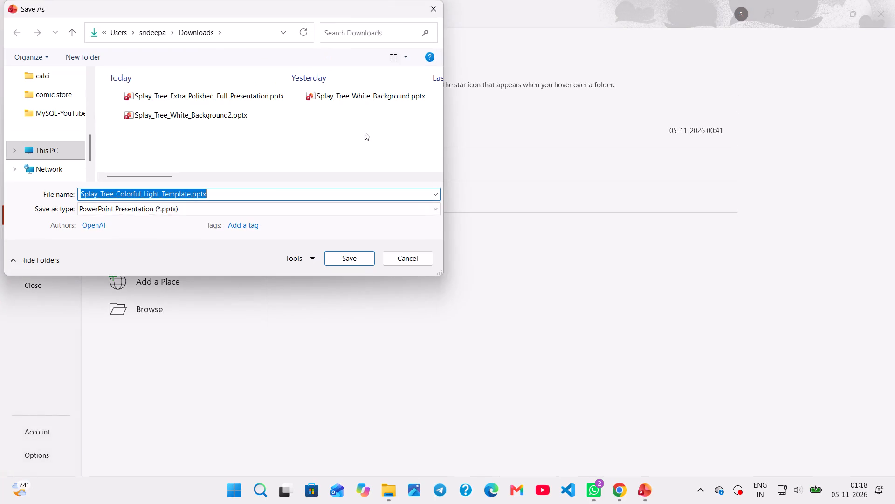
left_click(193, 195)
left_click(192, 195)
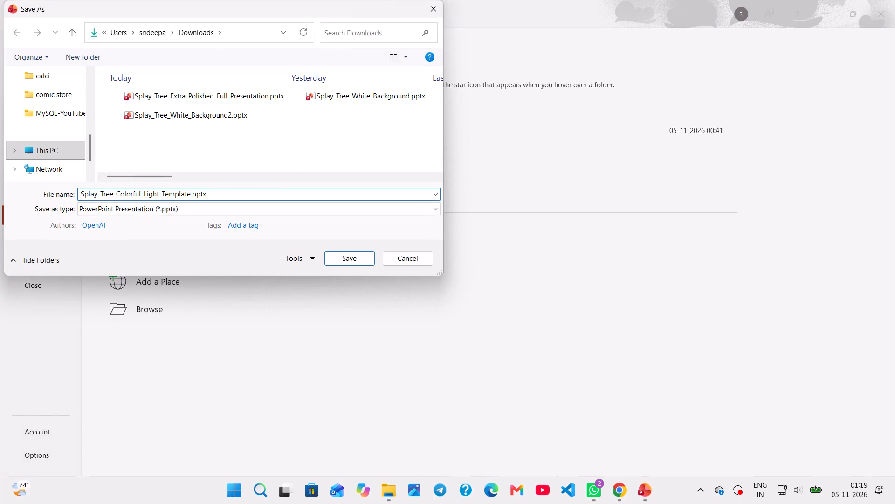
left_click(191, 195)
key("shift+underscore")
type("feelingok")
left_click(93, 206)
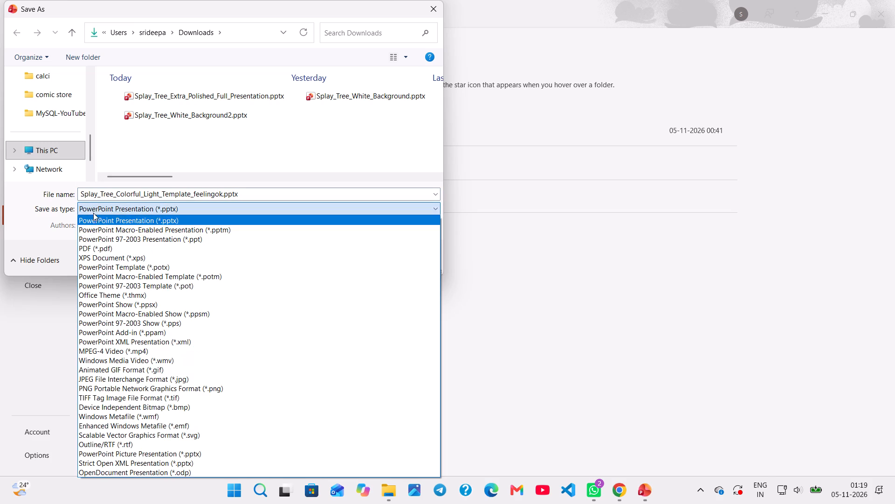
left_click(99, 247)
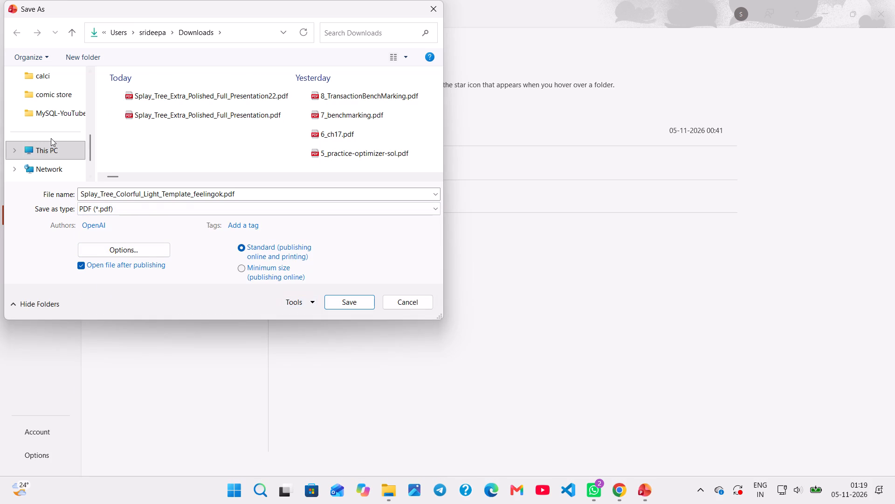
scroll(51, 138, "down", 1)
scroll(51, 138, "up", 3)
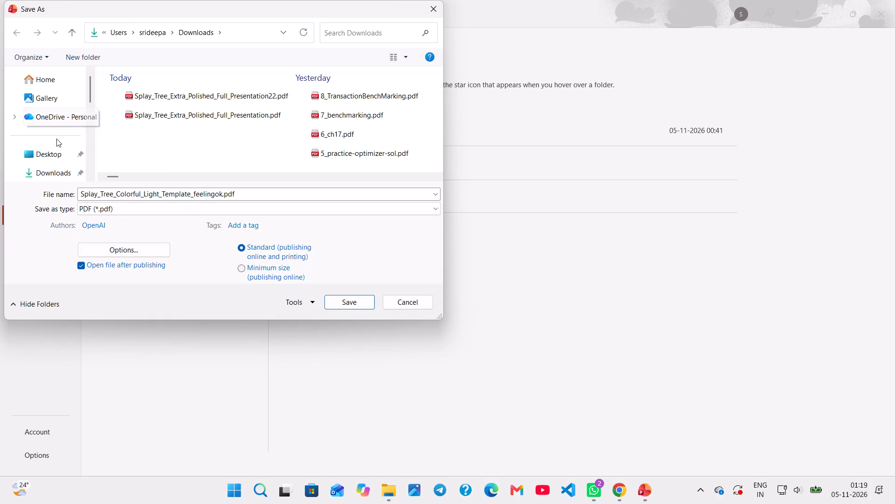
left_click(46, 174)
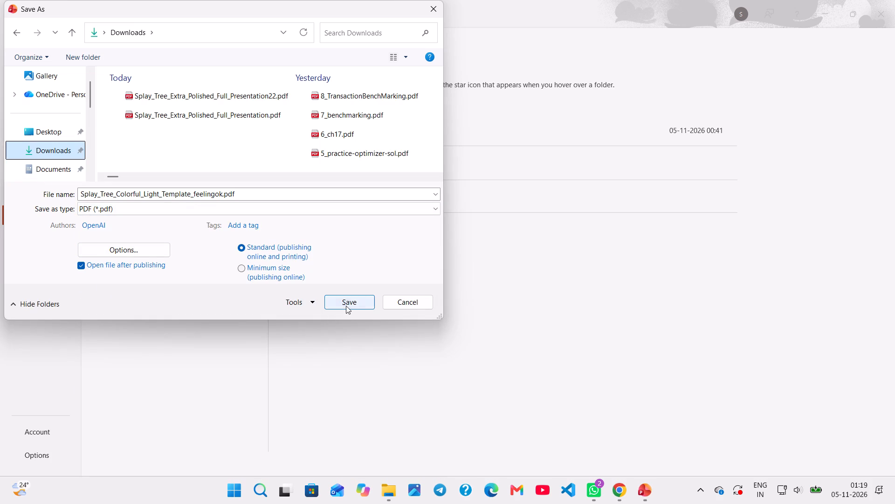
left_click(346, 306)
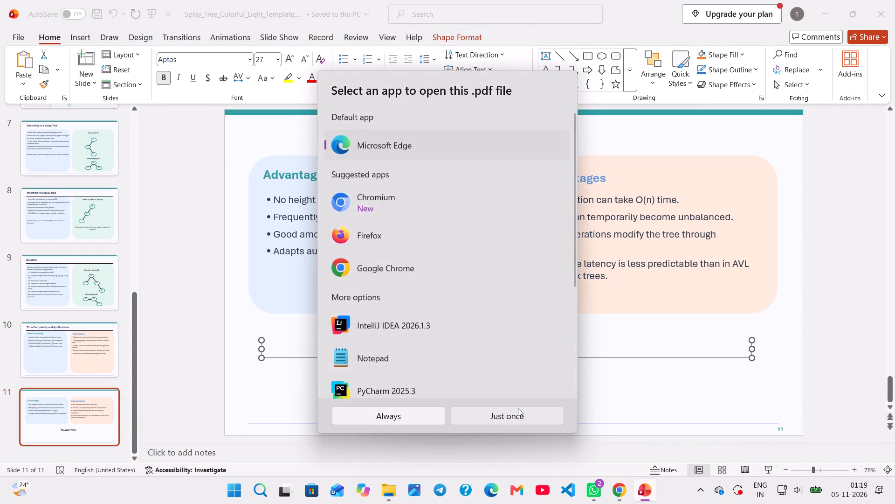
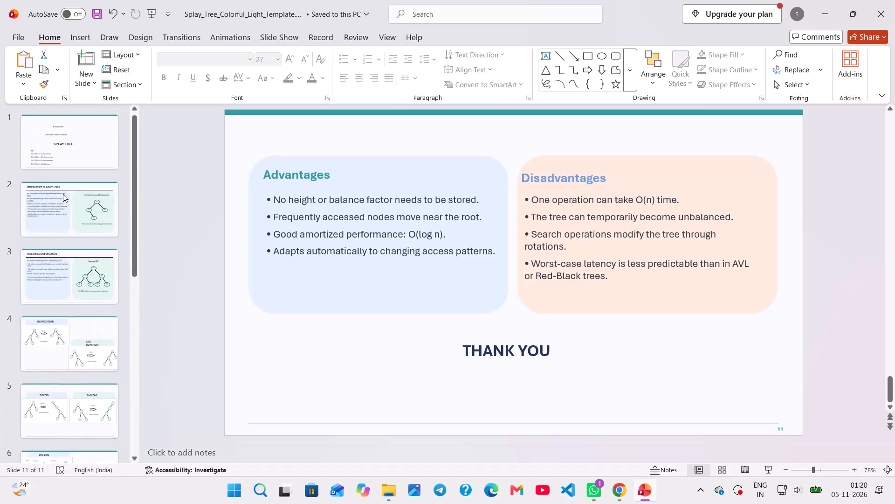
On slide 1, move the Advance Data Structure text right and slightly down towards the SPLAY TREE title, making its box wider and shorter.
left_click(76, 147)
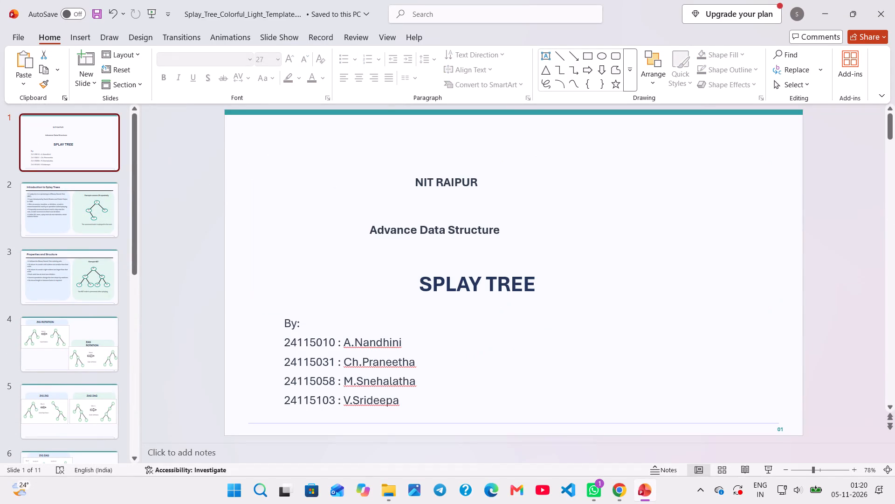
left_click(407, 229)
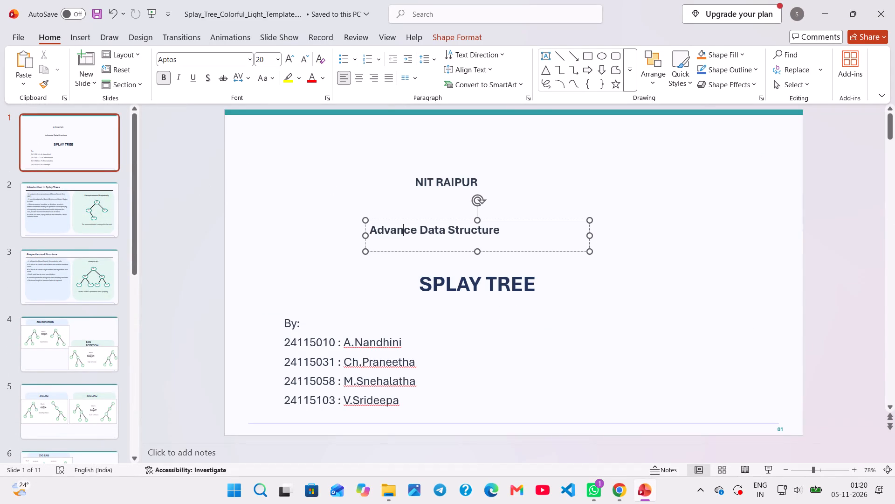
left_click_drag(564, 221, 609, 224)
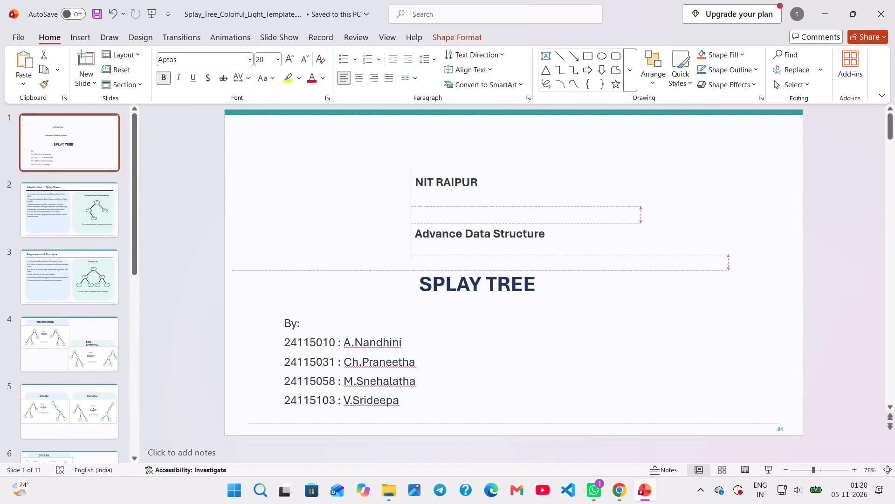
left_click_drag(609, 224, 604, 232)
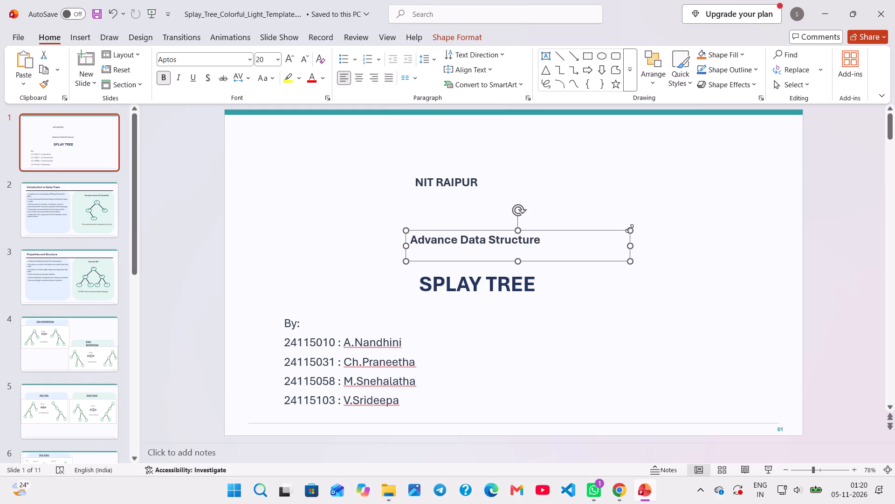
left_click_drag(629, 228, 655, 231)
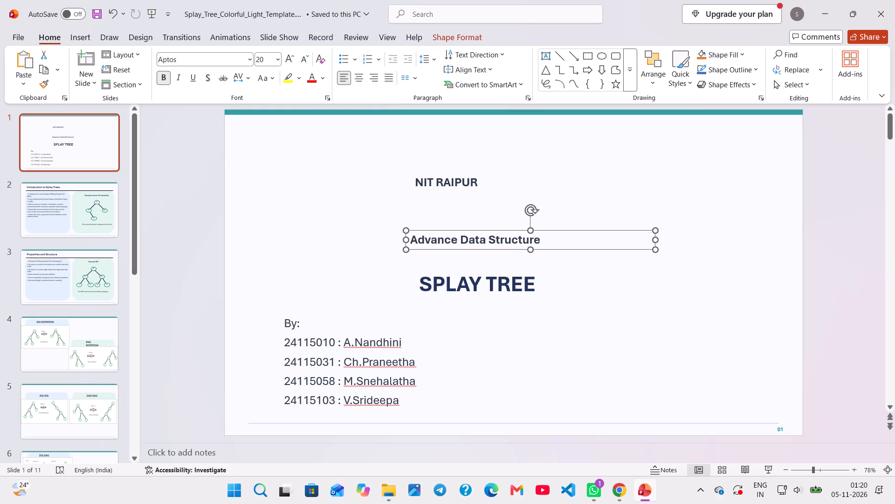
Move the NIT RAIPUR heading right and down so it sits just above the Advance Data Structure line.
left_click(451, 181)
left_click_drag(451, 181, 521, 202)
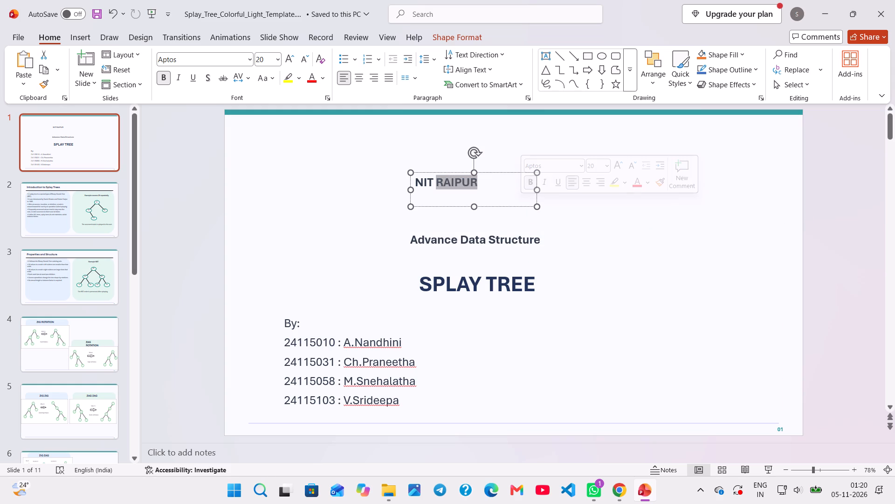
left_click_drag(491, 171, 522, 195)
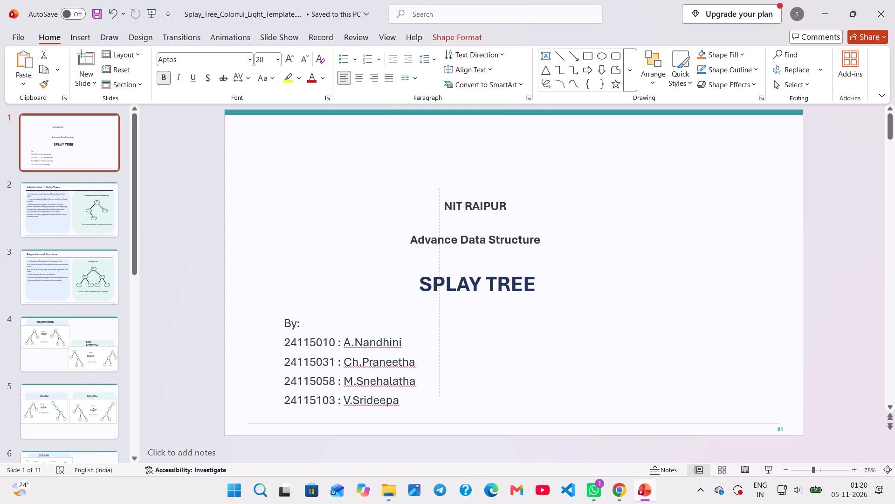
left_click_drag(522, 195, 516, 196)
left_click(599, 177)
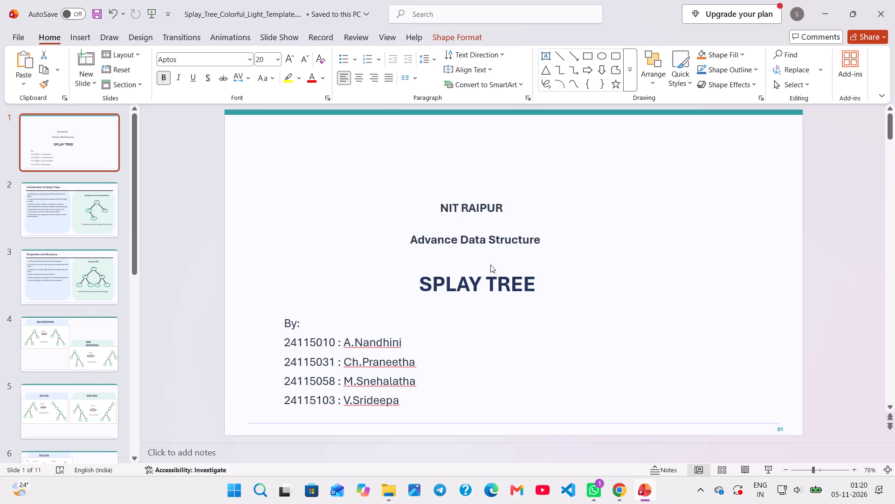
Insert the picture nitrr_logo.jpeg from the Downloads folder onto slide 1.
left_click(78, 39)
left_click(82, 61)
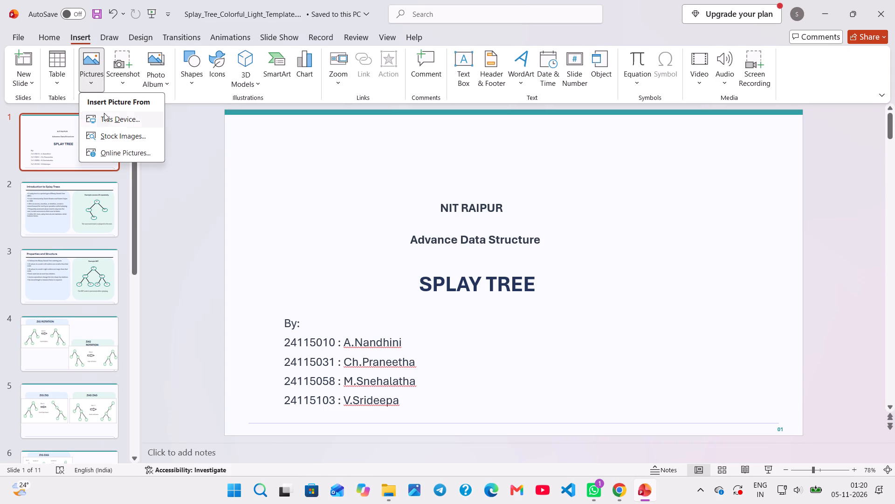
left_click(105, 116)
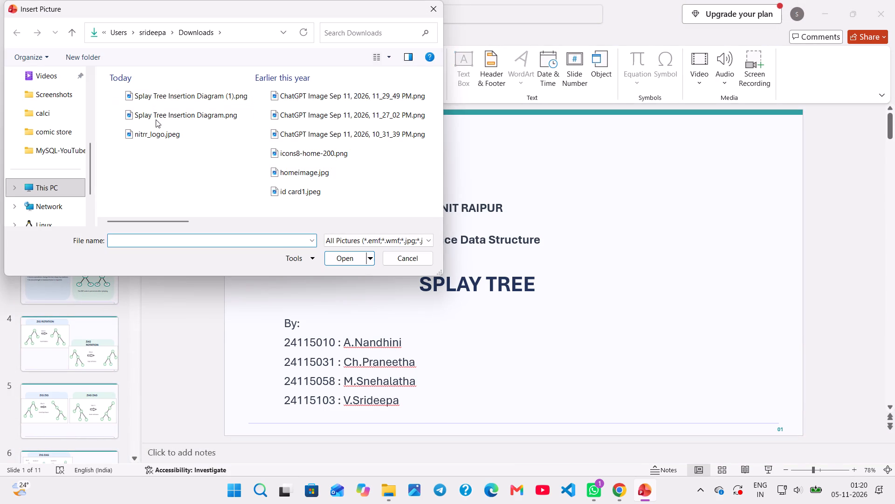
left_click(154, 134)
left_click(338, 258)
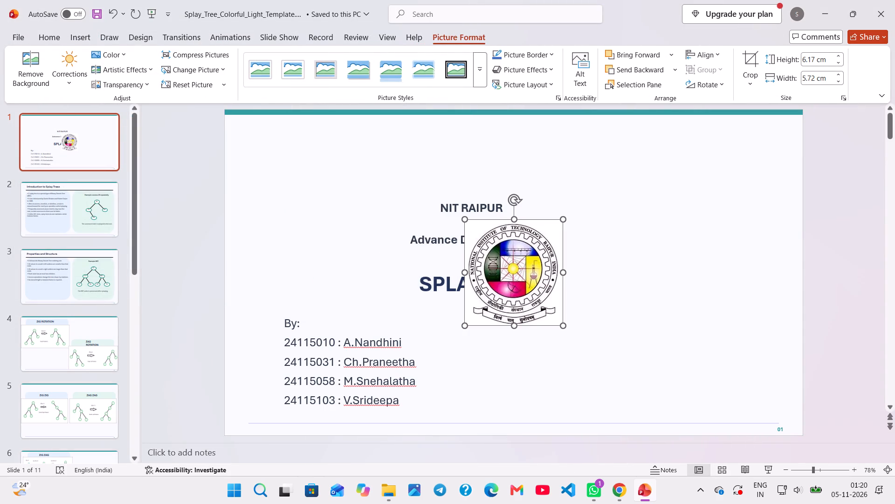
Shrink the inserted logo proportionally to about 1.6 cm high and 1.48 cm wide.
left_click_drag(464, 220, 507, 280)
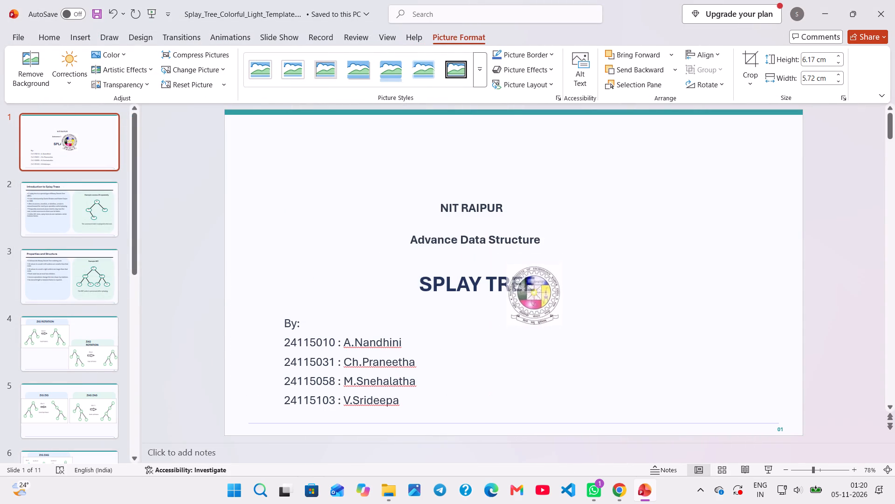
left_click_drag(507, 280, 520, 290)
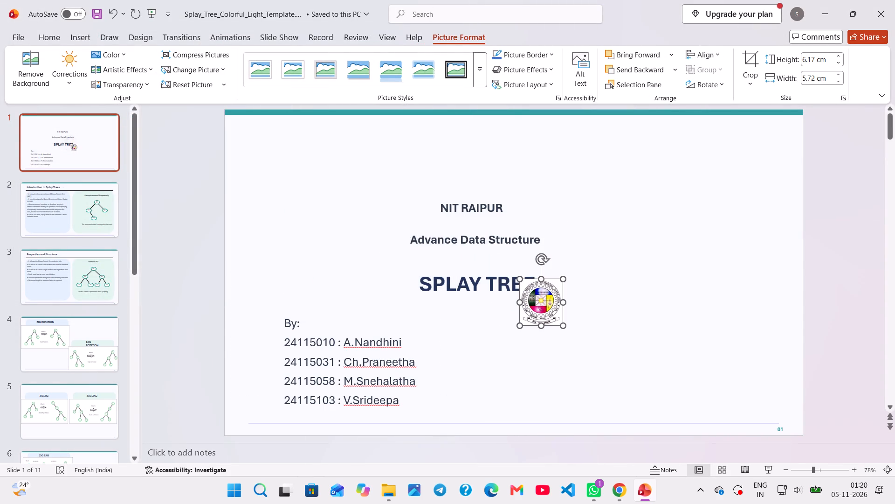
left_click_drag(519, 278, 540, 297)
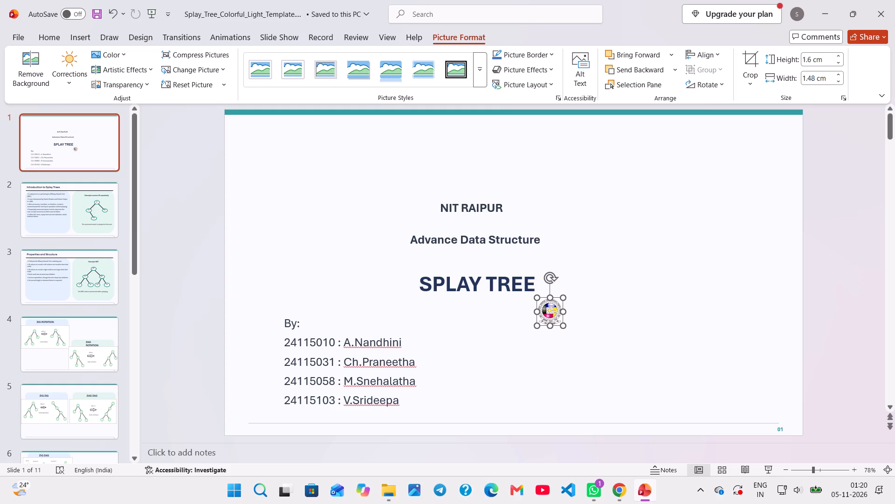
Move the logo to just left of the NIT RAIPUR heading, level with the text.
left_click_drag(550, 313, 441, 240)
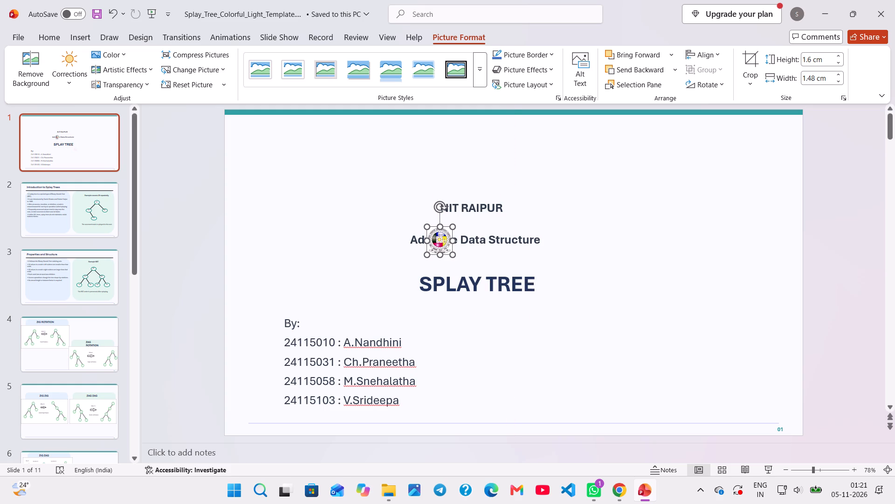
left_click(435, 238)
left_click_drag(434, 244, 430, 239)
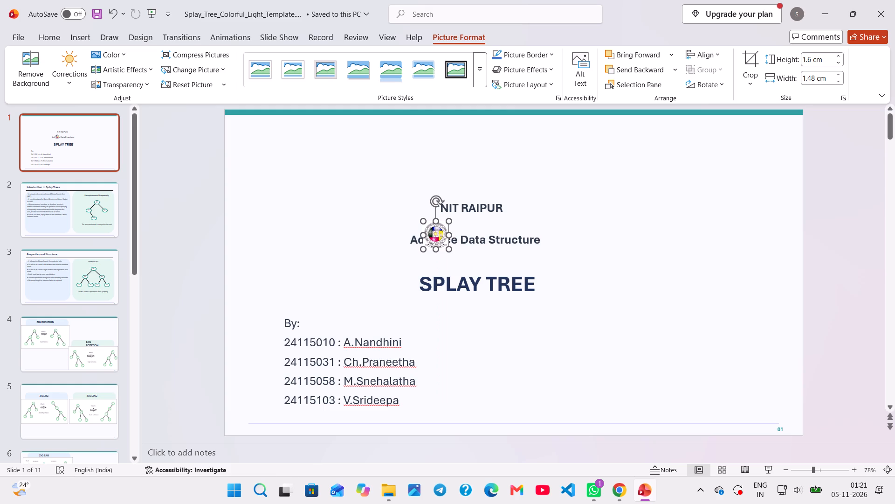
left_click_drag(436, 236, 424, 220)
left_click(424, 220)
left_click_drag(424, 220, 427, 211)
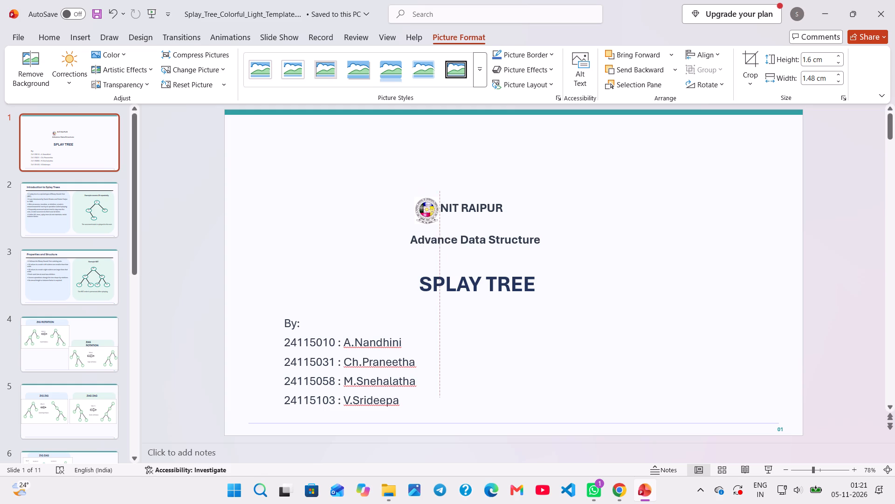
left_click_drag(427, 211, 425, 210)
left_click(541, 174)
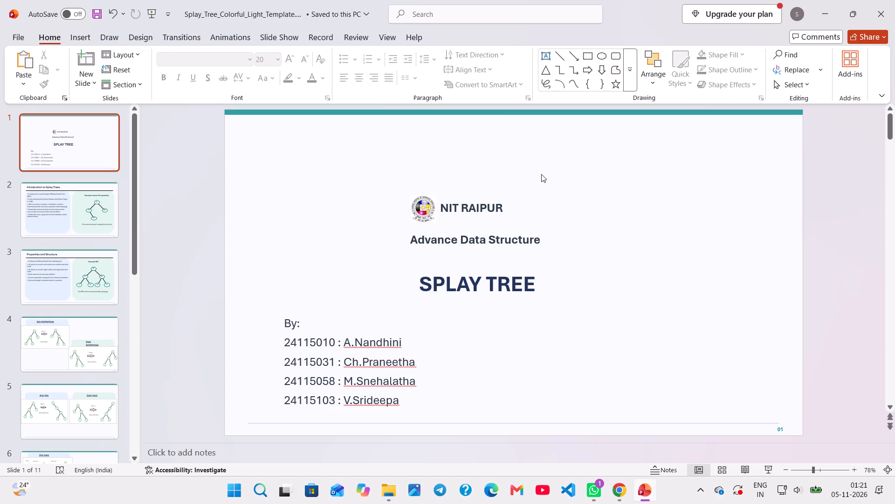
Shift the NIT RAIPUR heading and its logo slightly right, keeping them side by side and centred above Advance Data Structure.
left_click(463, 208)
left_click_drag(463, 208, 539, 217)
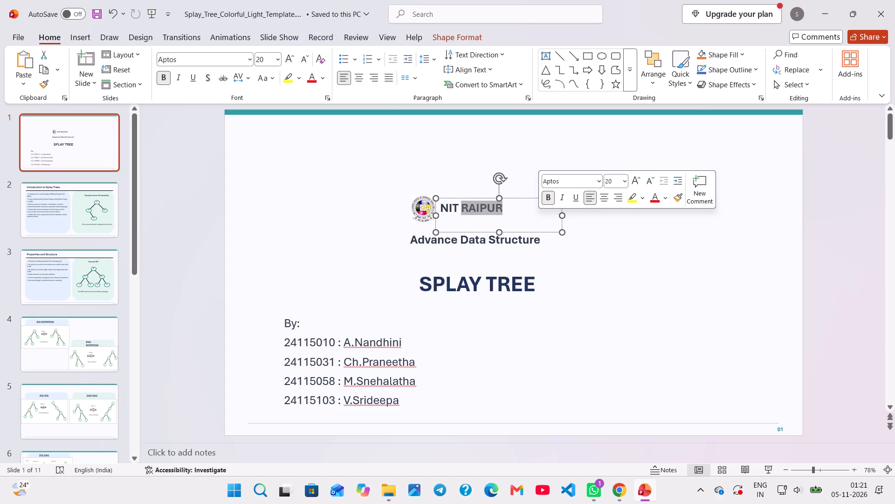
left_click_drag(557, 219, 562, 219)
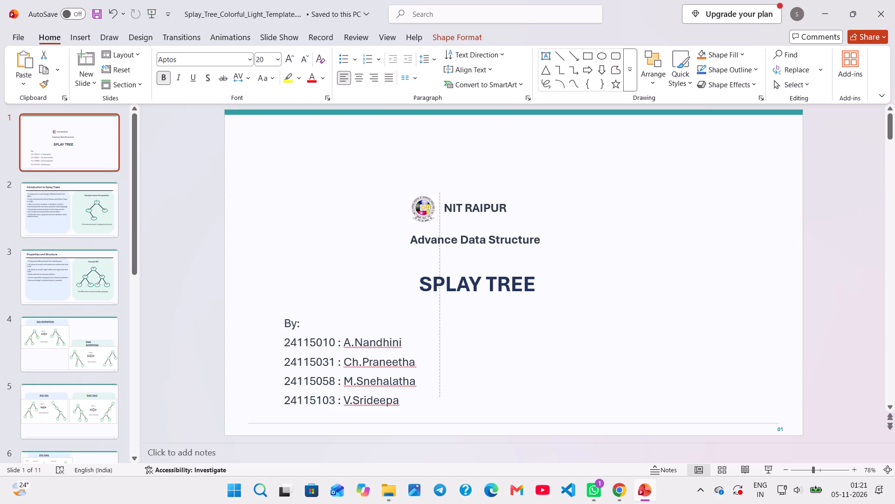
left_click_drag(562, 219, 565, 221)
left_click(433, 204)
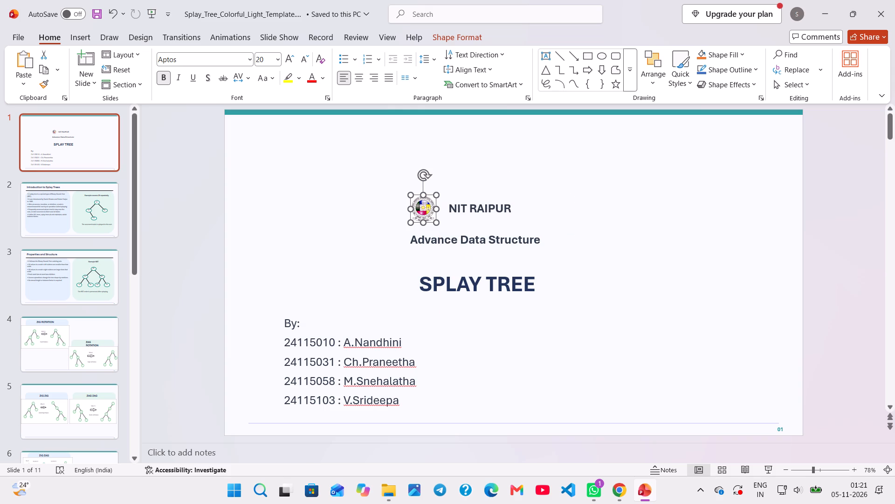
left_click_drag(434, 204, 443, 204)
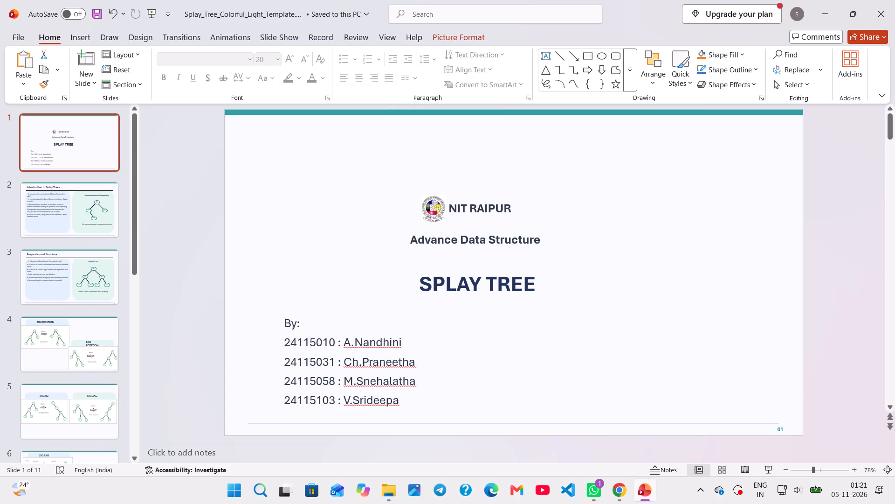
left_click_drag(443, 204, 442, 203)
left_click(736, 231)
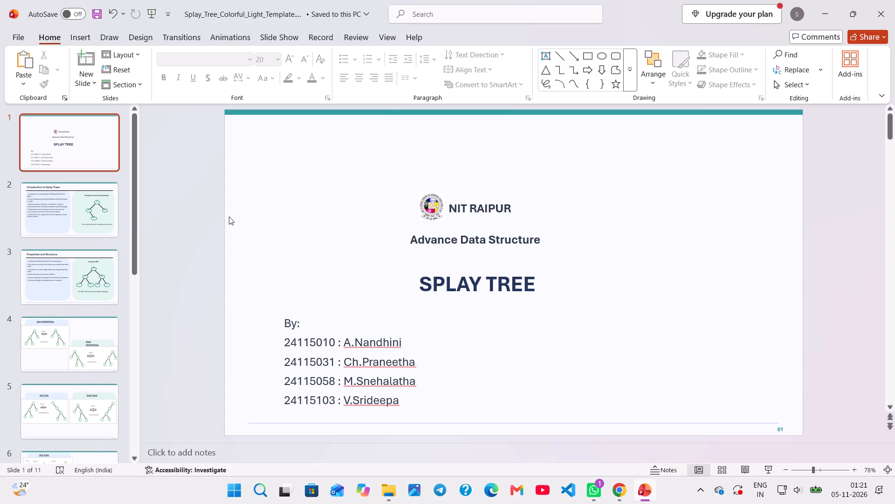
Review the layout of the slides from slide 2 through slide 11.
left_click(76, 209)
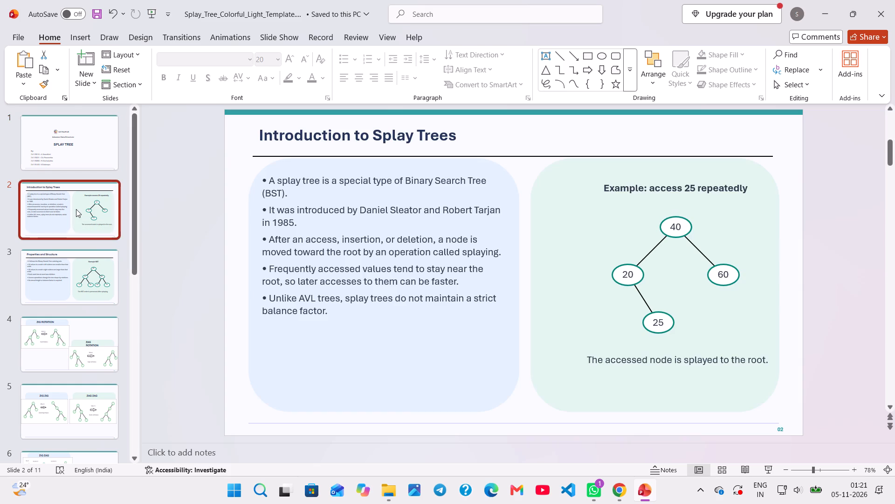
left_click(60, 289)
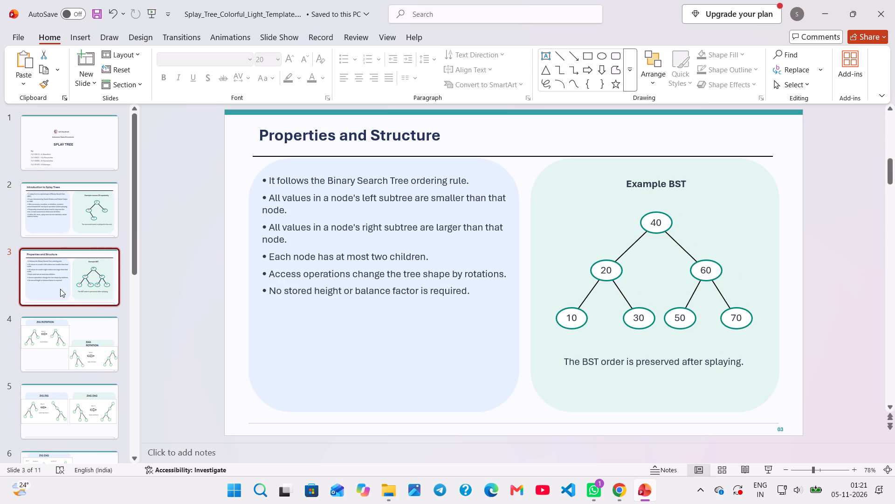
left_click(57, 357)
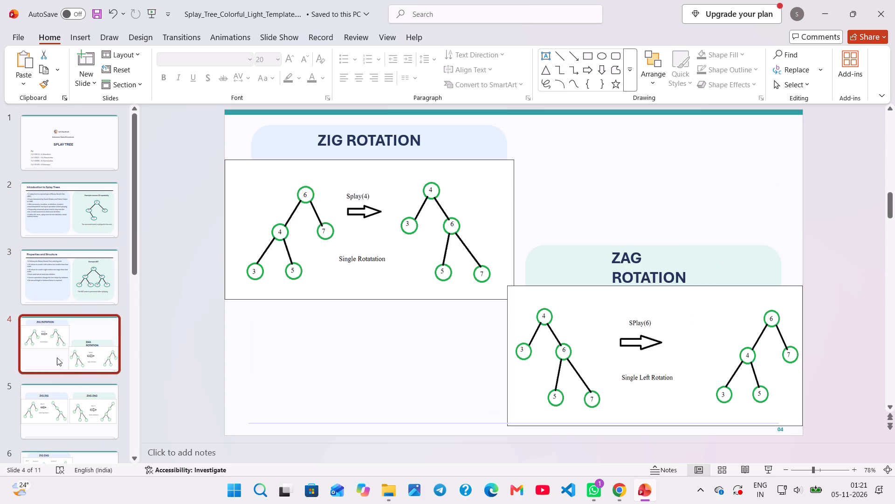
left_click(48, 420)
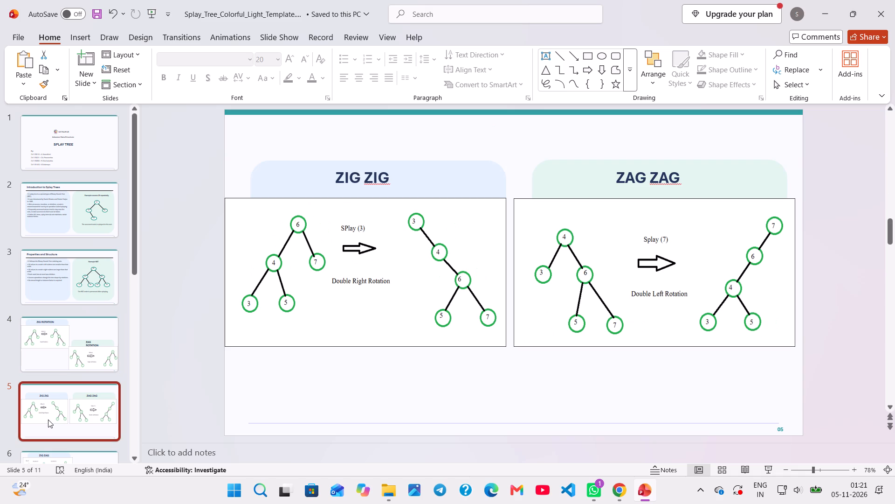
scroll(56, 434, "down", 1)
left_click(54, 453)
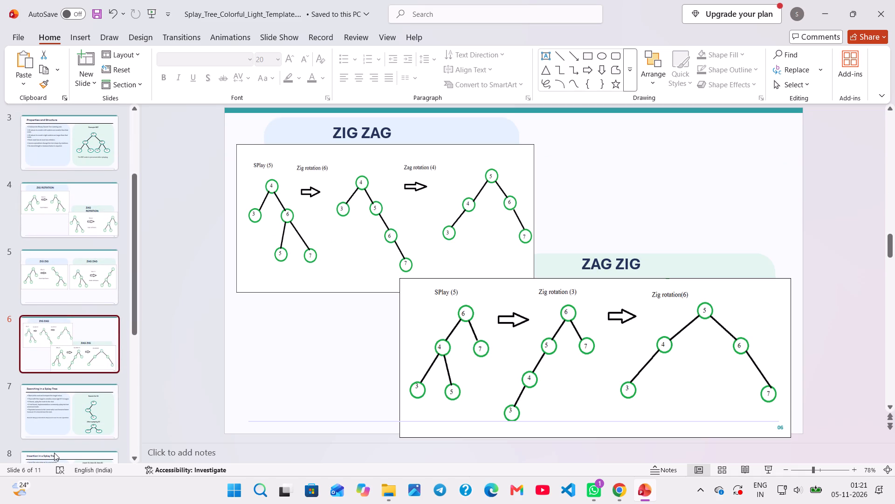
left_click(90, 282)
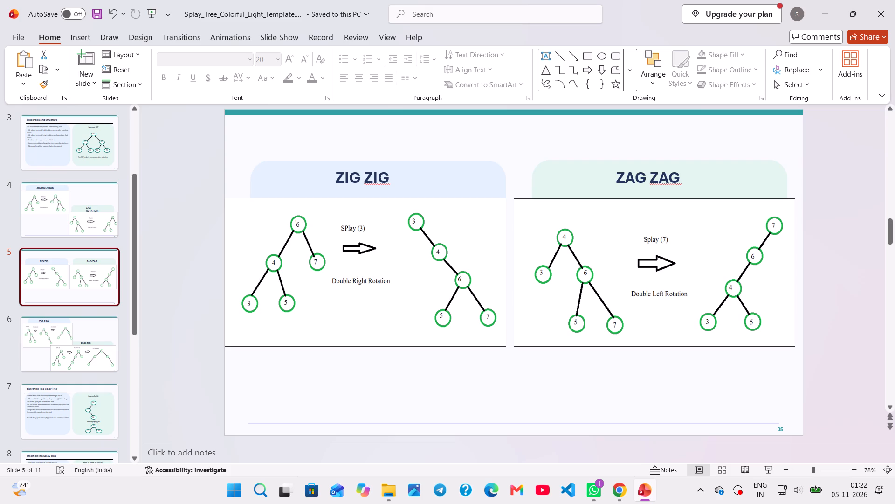
left_click(41, 356)
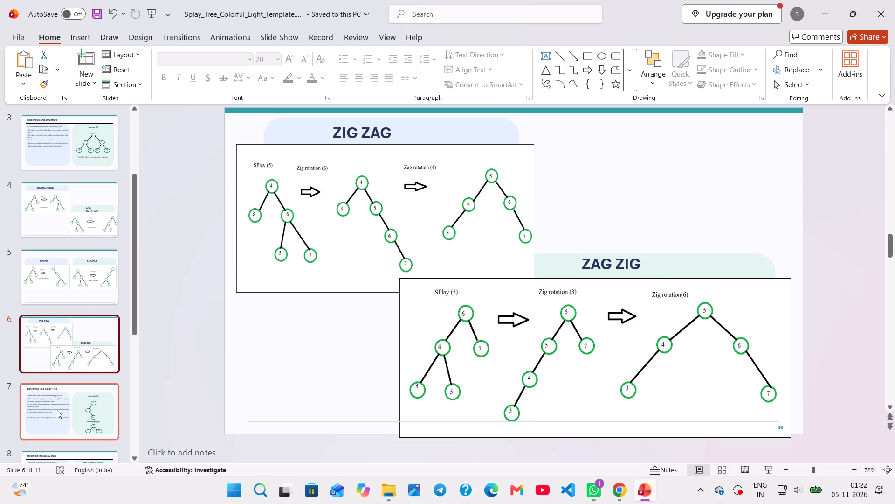
left_click(57, 411)
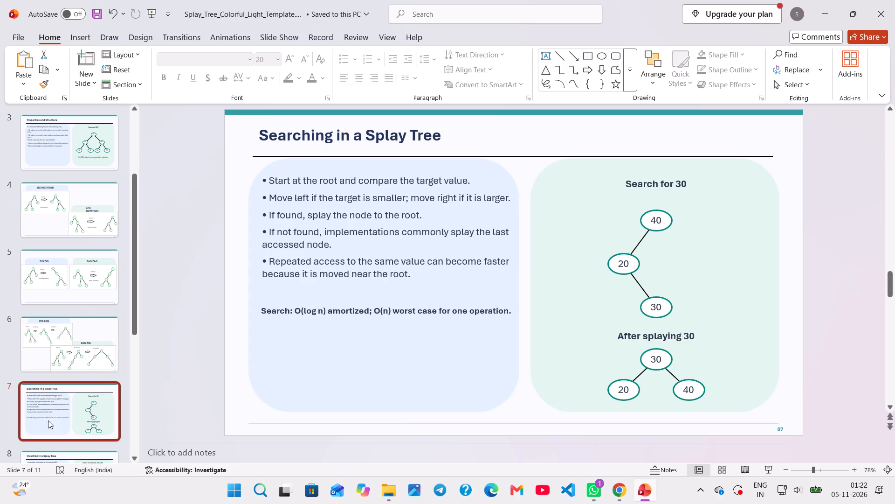
left_click(55, 455)
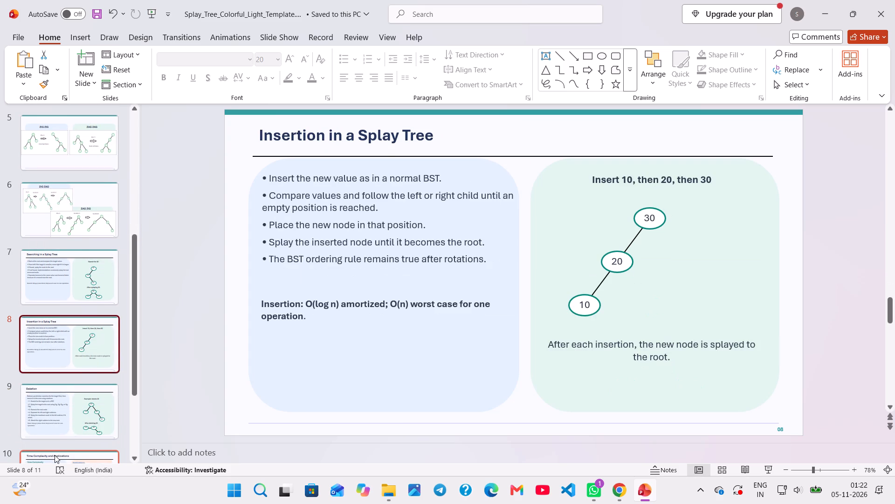
scroll(73, 434, "down", 1)
left_click(73, 434)
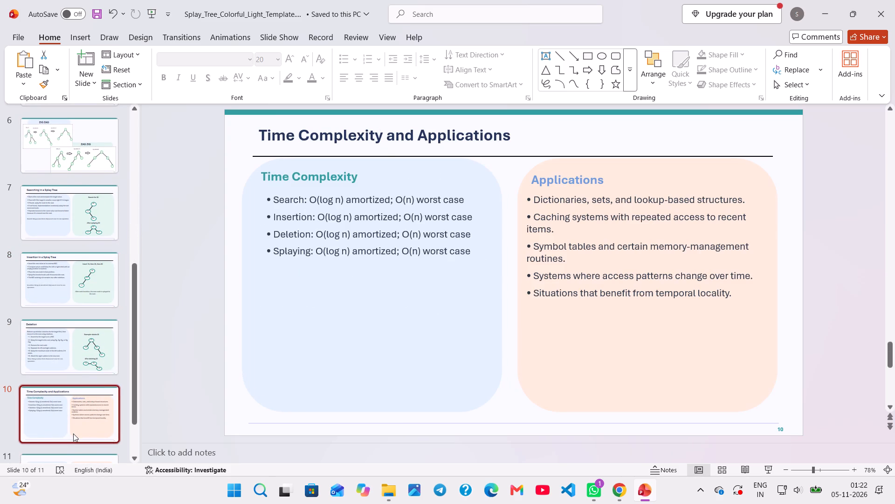
scroll(73, 434, "down", 1)
left_click(73, 434)
scroll(73, 434, "down", 1)
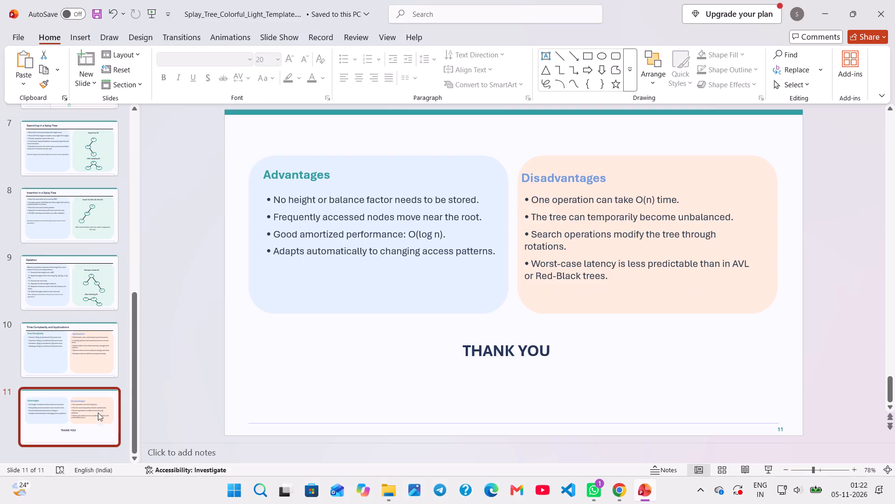
Save the presentation as a PDF named Splay_Tree_Colorful_Light_Template_afterlogo in the Downloads folder.
left_click(17, 32)
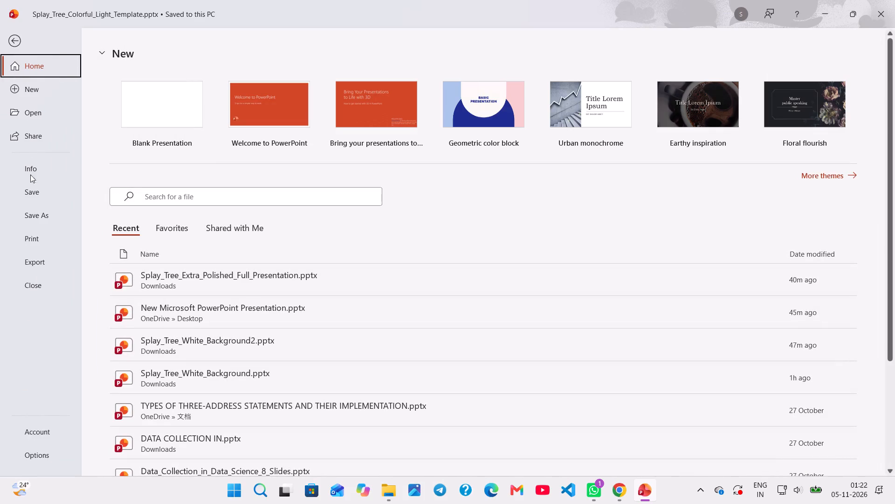
left_click(29, 219)
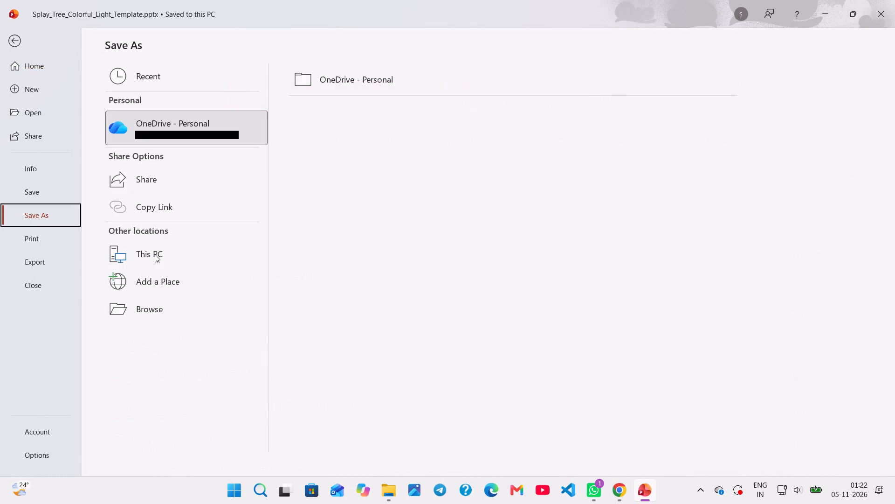
left_click(155, 254)
left_click(357, 131)
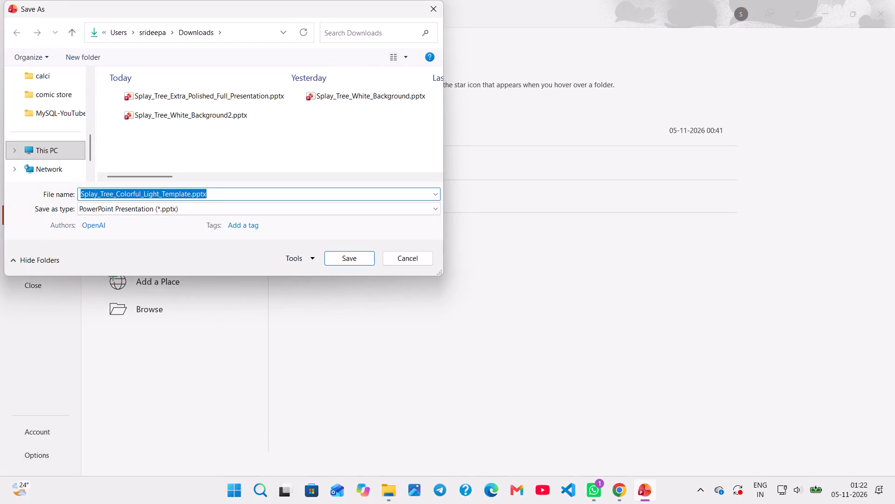
left_click(192, 196)
left_click(191, 196)
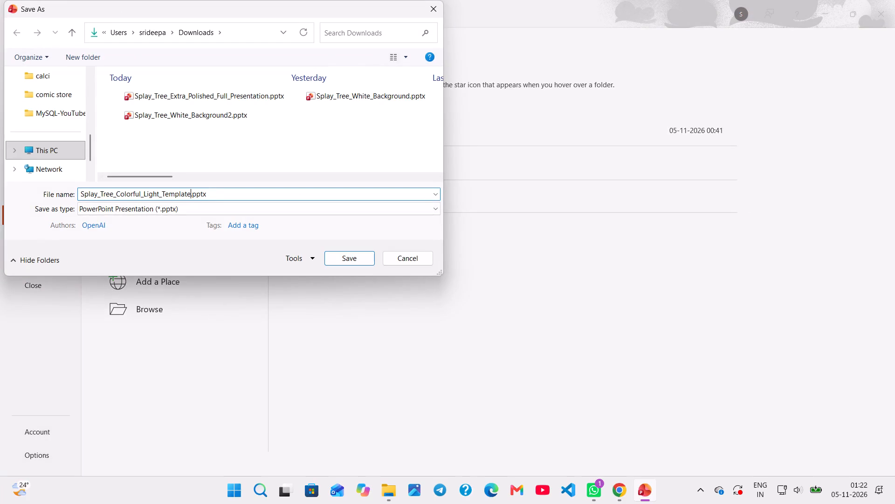
key("shift+underscore")
type("afterlogo")
scroll(62, 151, "down", 1)
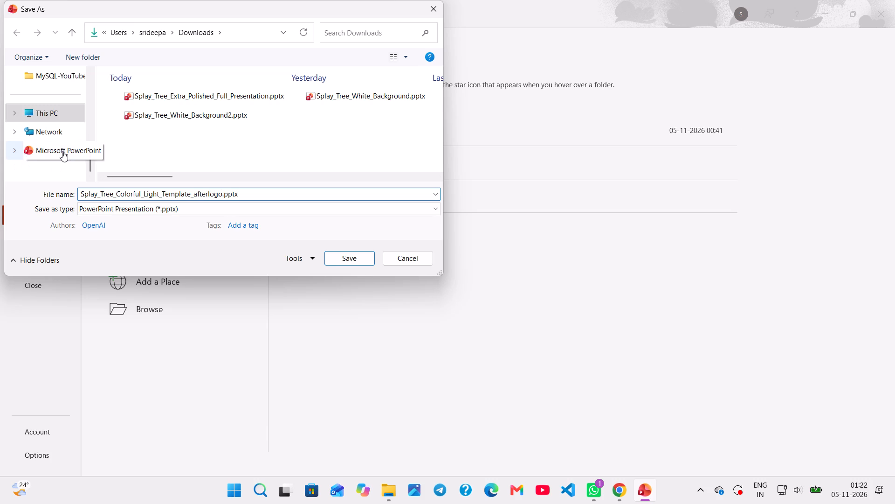
left_click(55, 114)
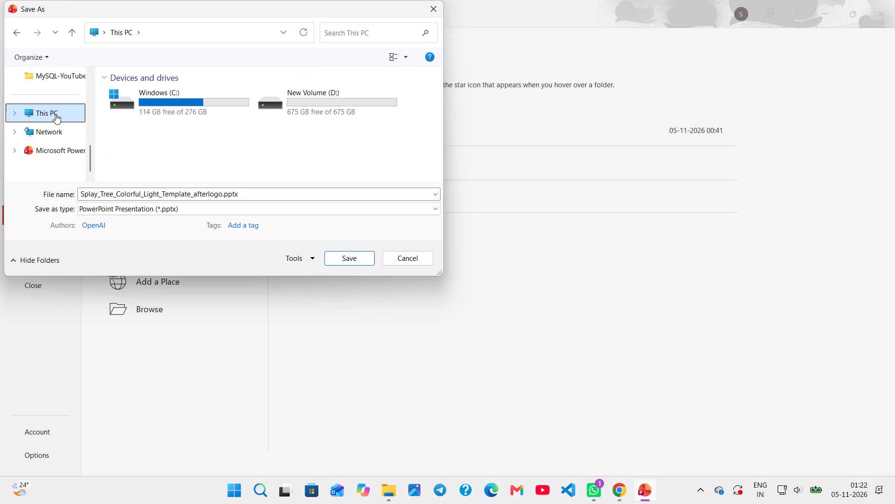
scroll(39, 116, "up", 5)
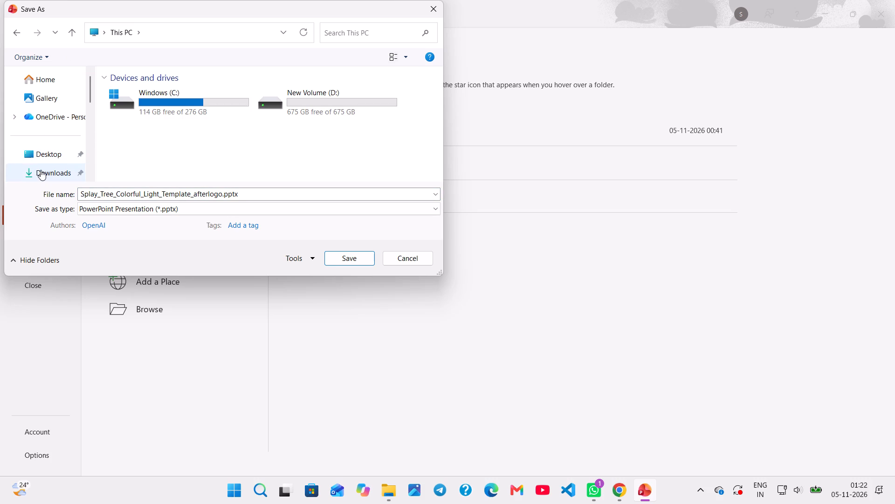
left_click(41, 170)
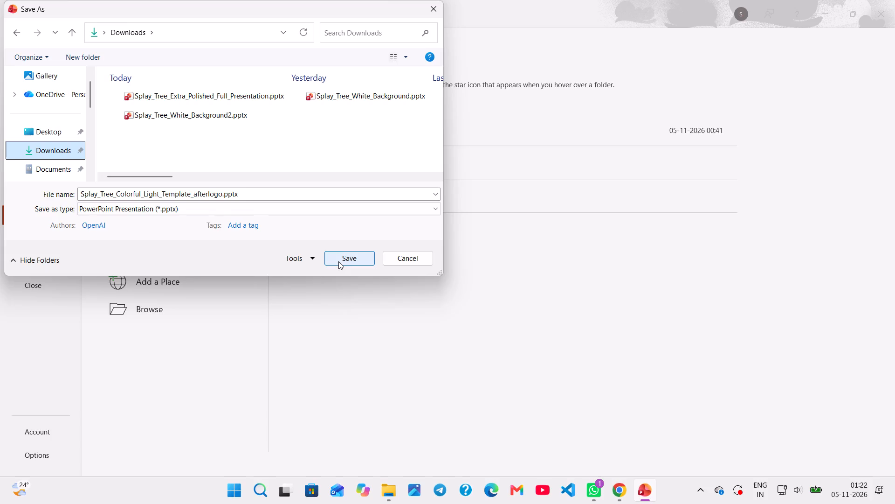
left_click(361, 210)
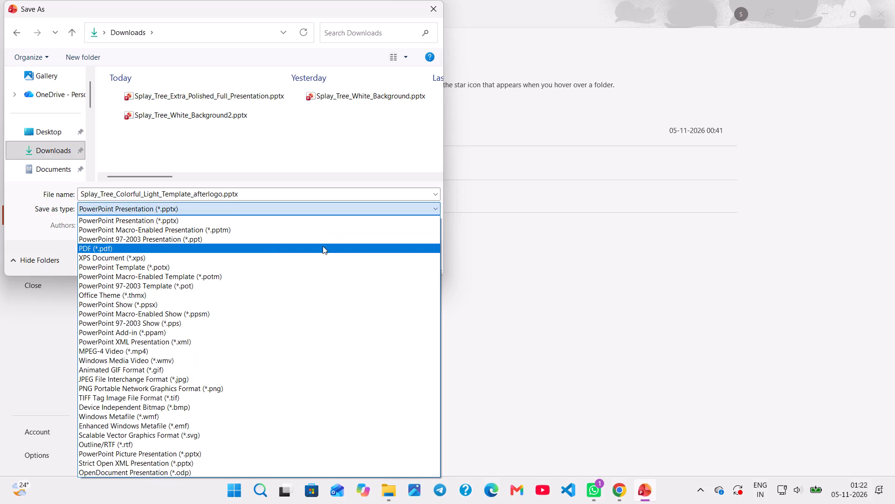
left_click(312, 250)
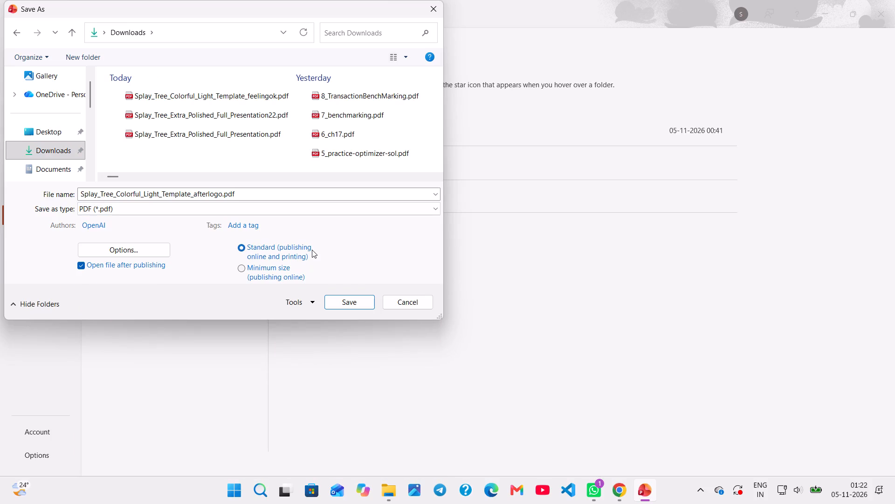
left_click(352, 302)
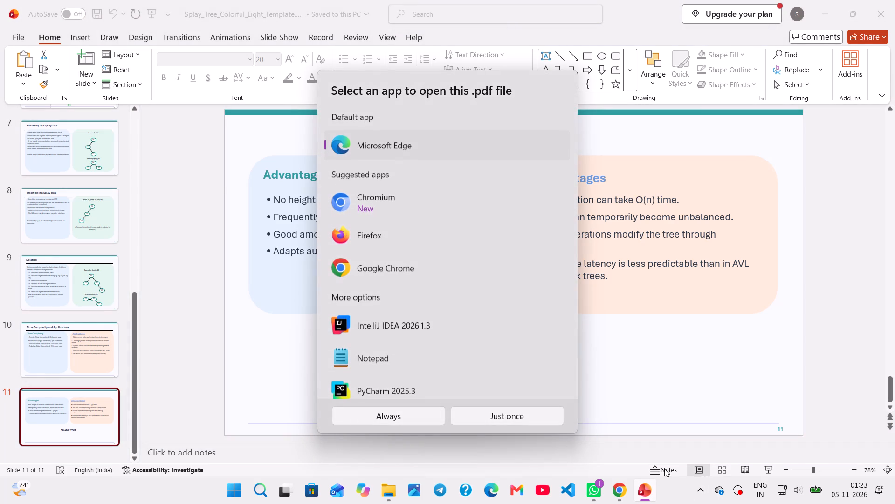
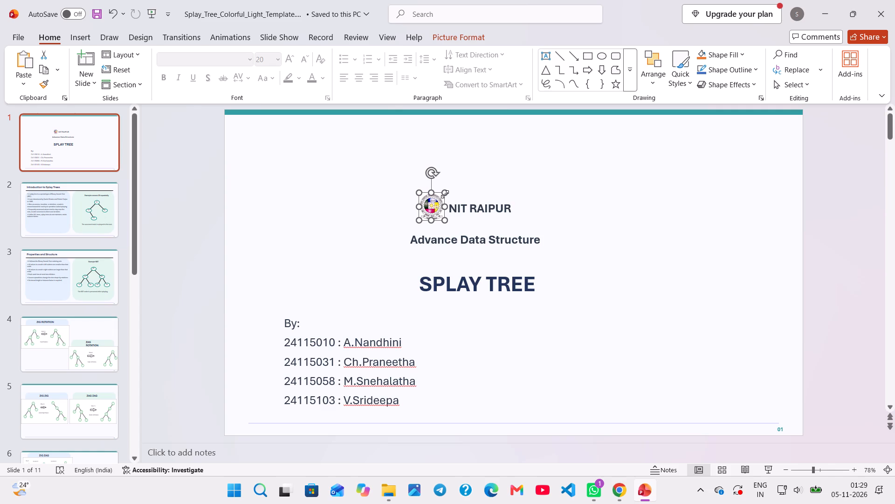
Enlarge the college logo on the title slide and lower it slightly so it sits level with the NIT RAIPUR heading.
left_click_drag(419, 192, 404, 190)
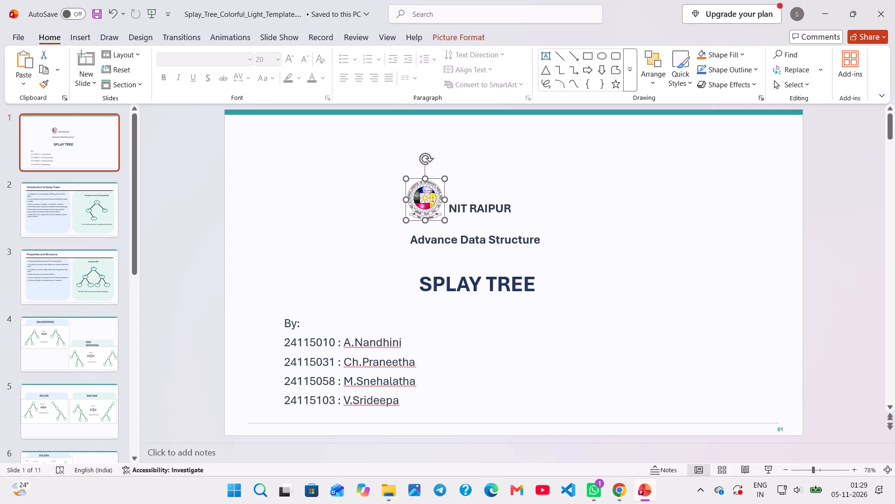
left_click(419, 207)
left_click_drag(427, 202, 427, 208)
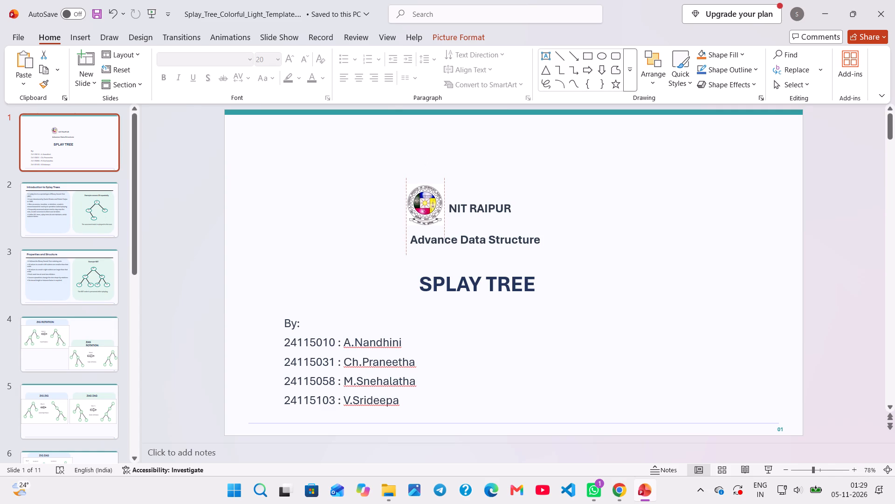
left_click_drag(427, 208, 427, 208)
left_click(518, 177)
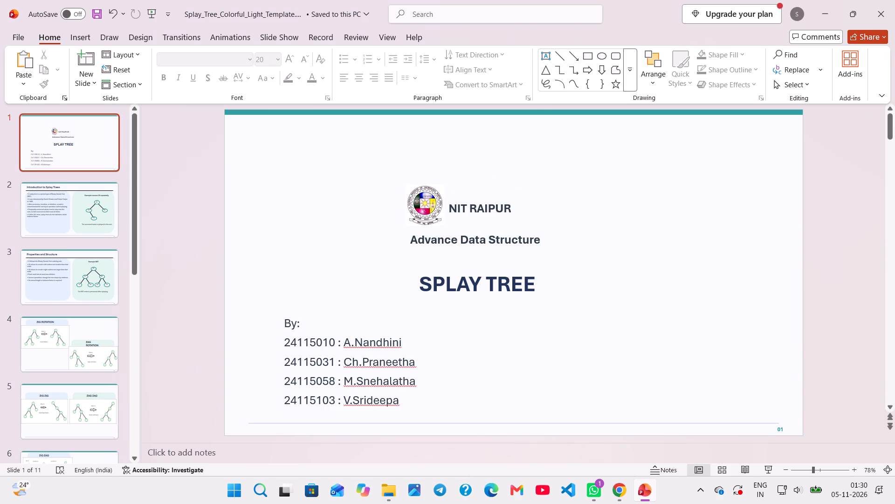
Shrink the college logo slightly so its outer edge lines up with the start of the Advance Data Structure line.
left_click(410, 185)
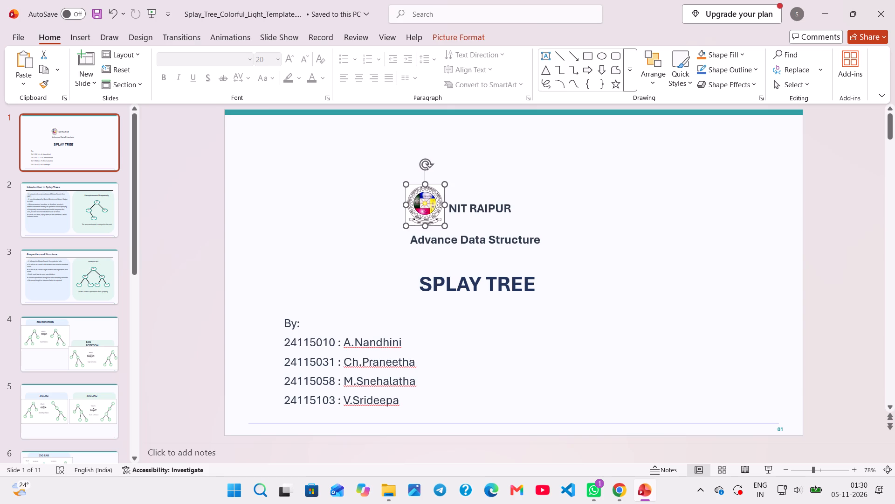
left_click(406, 183)
left_click_drag(406, 182, 413, 192)
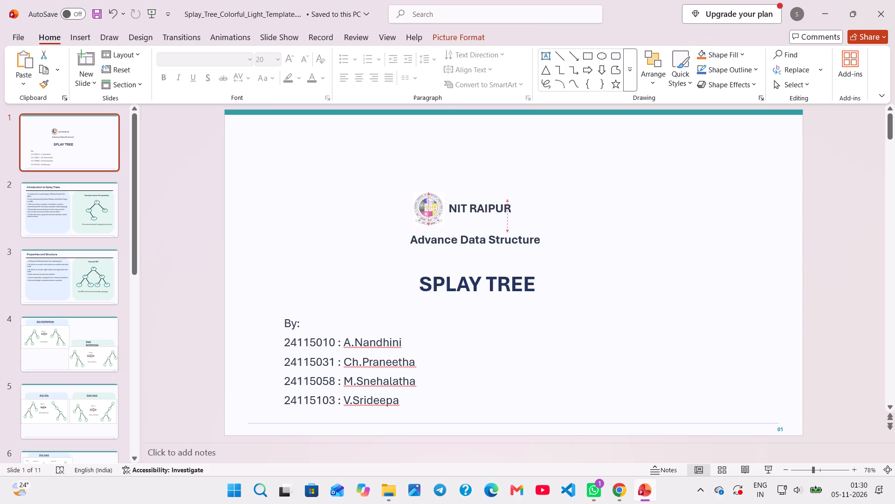
left_click_drag(413, 192, 411, 192)
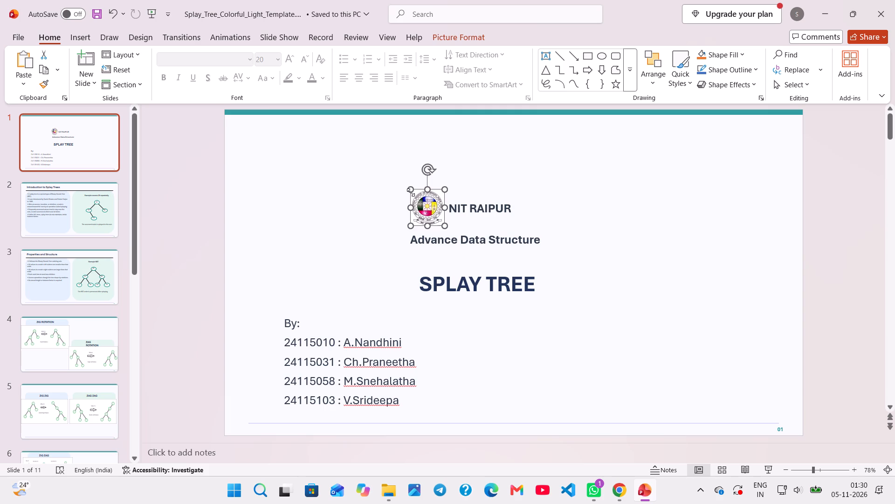
left_click(521, 172)
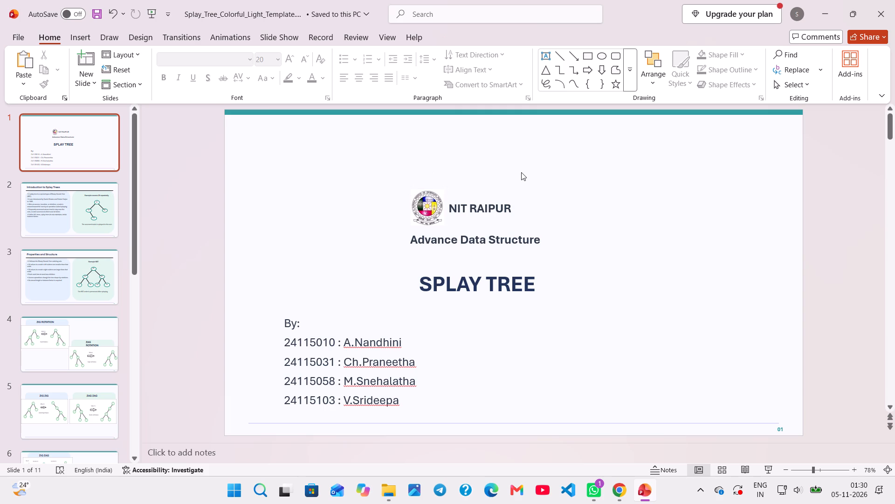
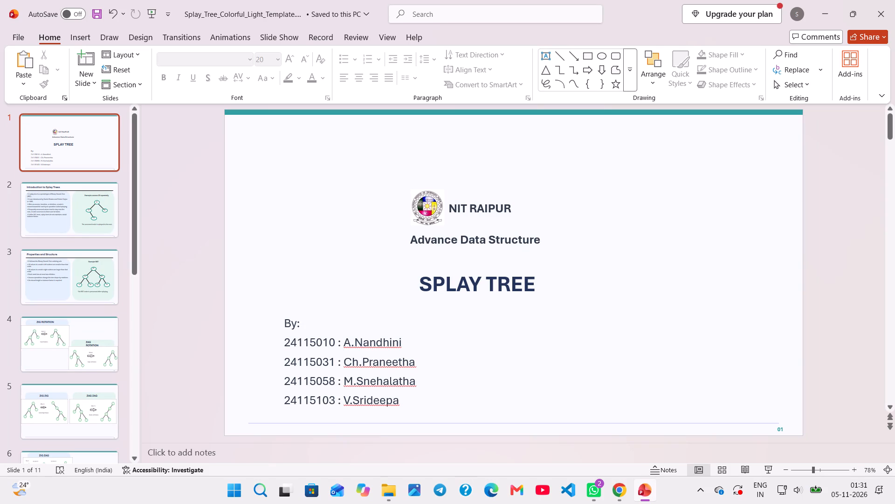
Enlarge the college logo on the title slide slightly outward from its upper outer corner, keeping it beside the NIT RAIPUR heading.
left_click(443, 192)
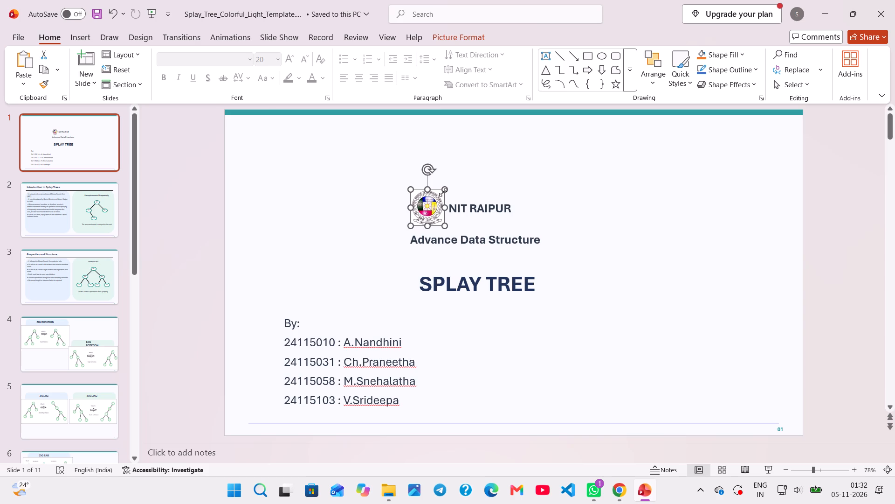
left_click(411, 189)
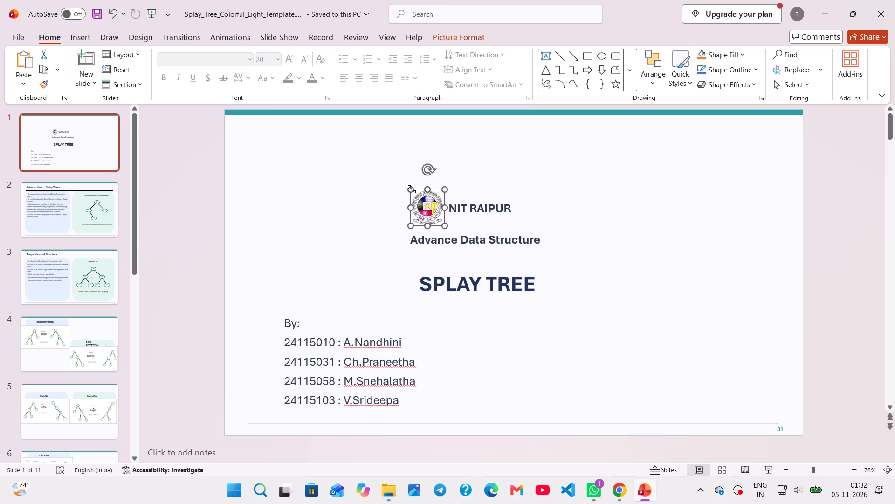
left_click(412, 189)
left_click_drag(412, 189, 406, 188)
left_click(478, 173)
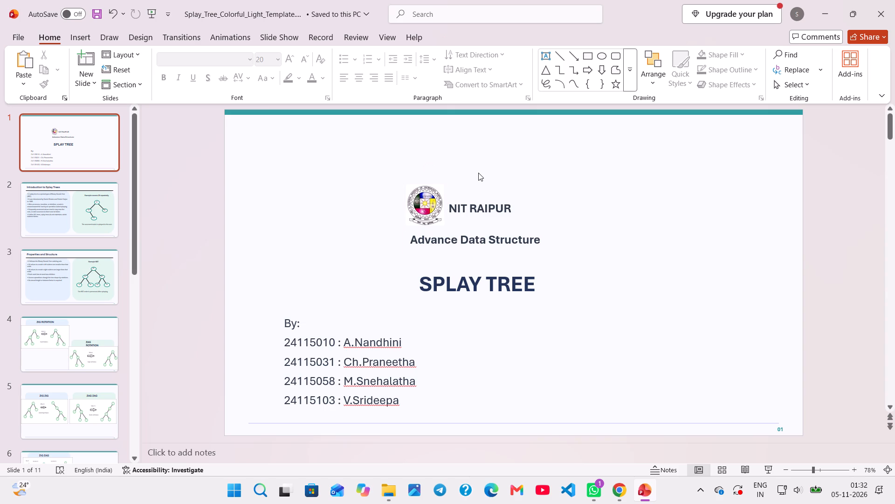
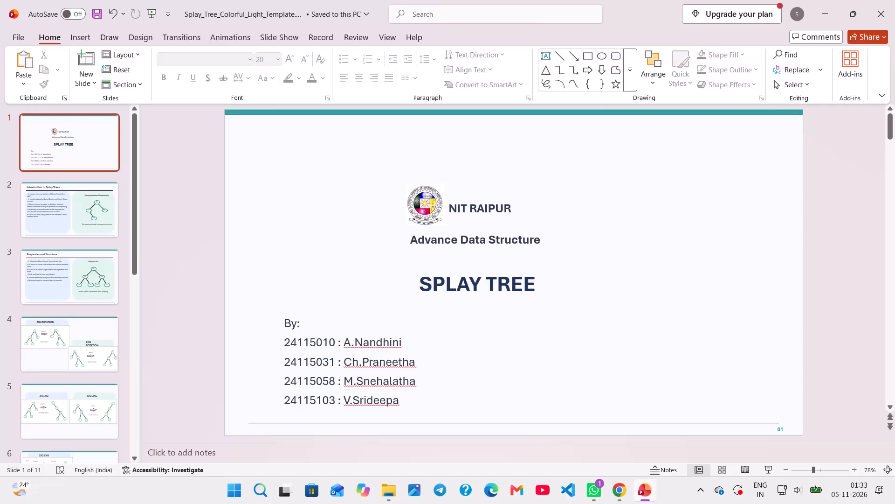
Move the college logo on the title slide so it sits above the NIT RAIPUR heading.
left_click(414, 199)
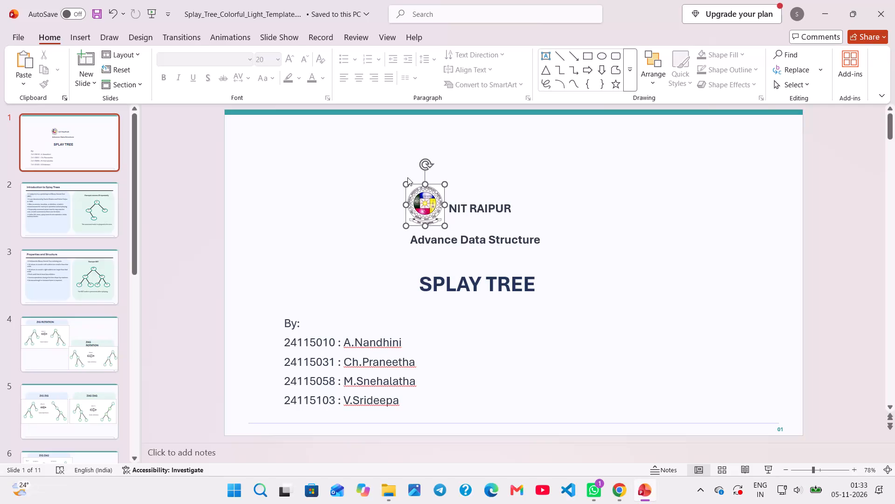
left_click_drag(415, 185, 466, 158)
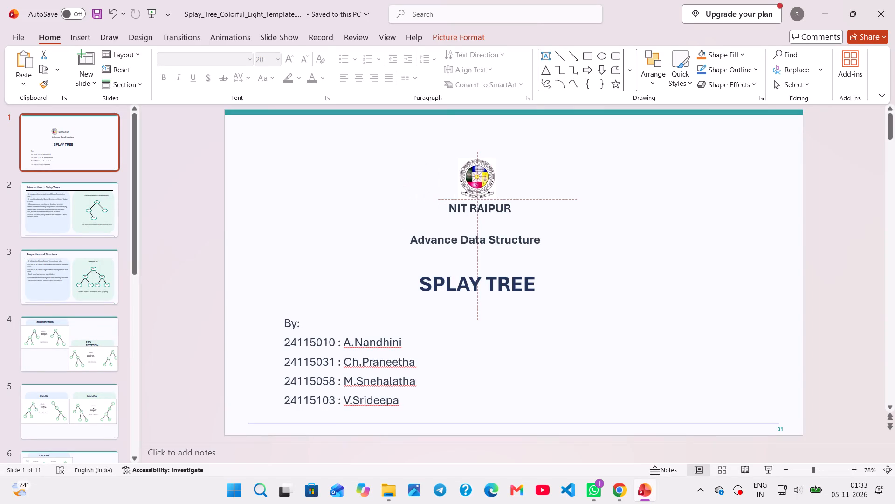
left_click_drag(466, 158, 461, 154)
Expand the NIT RAIPUR heading to read "NATIONAL INSTITUTE OF TECHNOLOGY, RAIPUR".
left_click(461, 208)
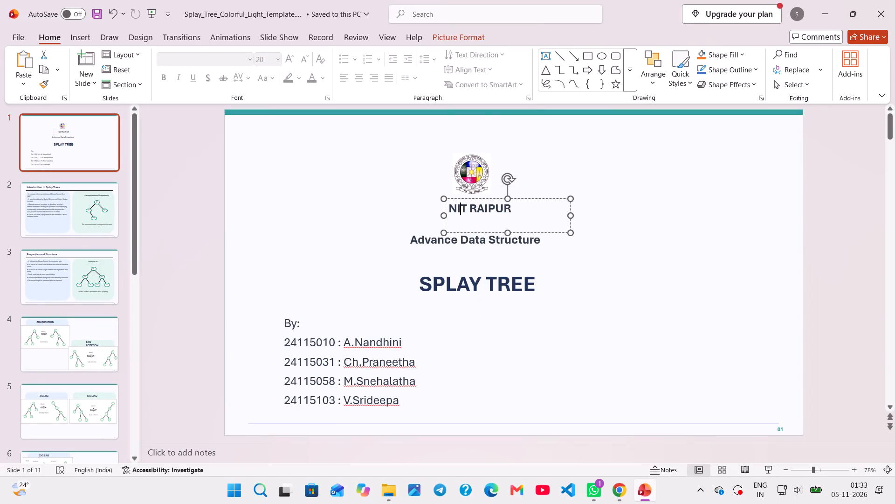
key("BackSpace")
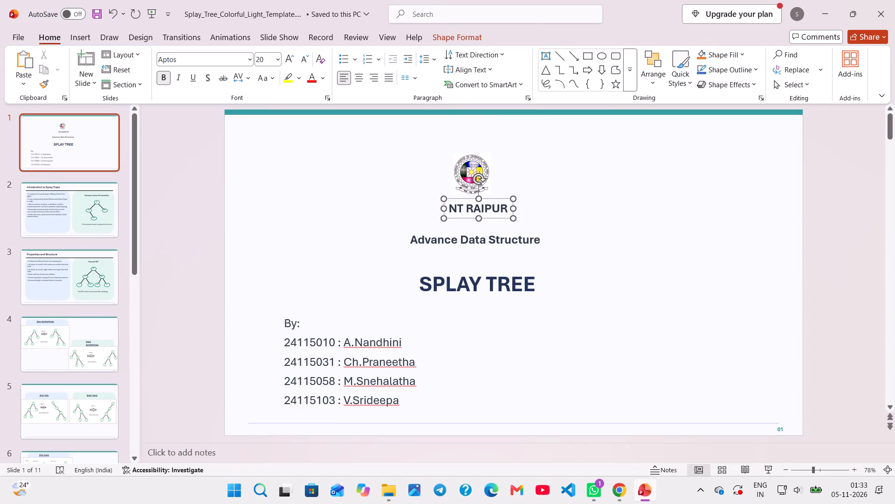
type("ATIONAL")
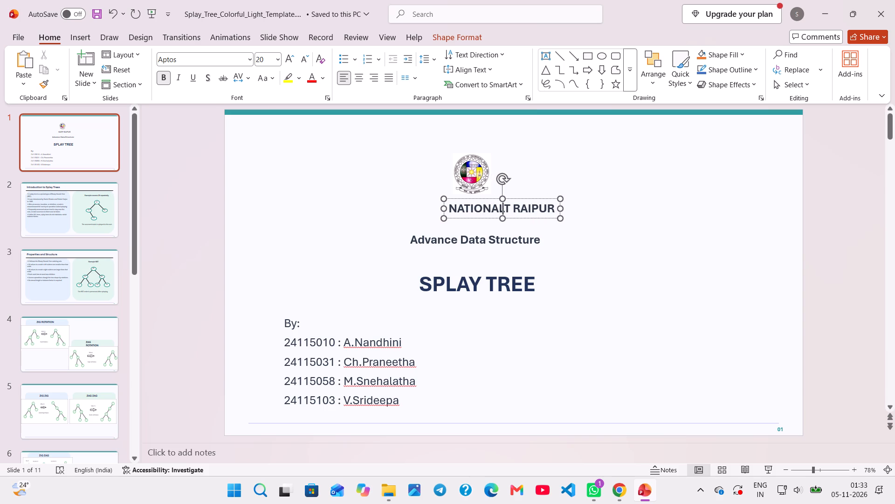
key("space")
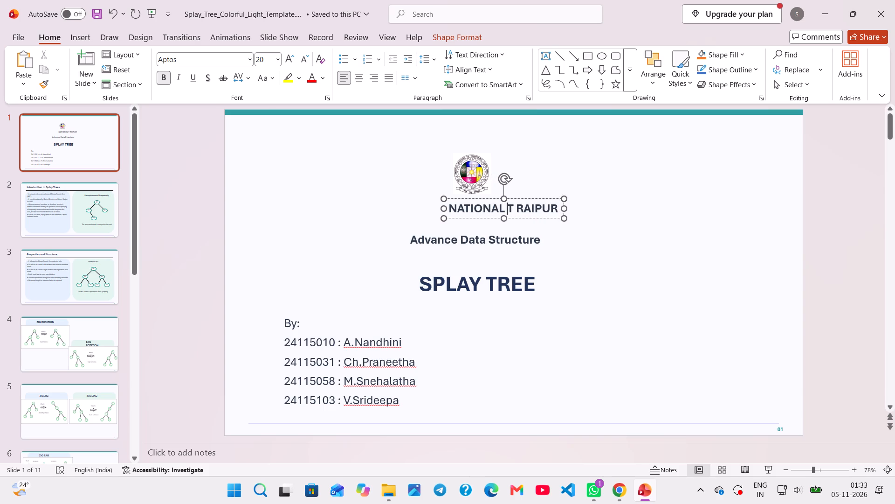
left_click(512, 208)
key("BackSpace")
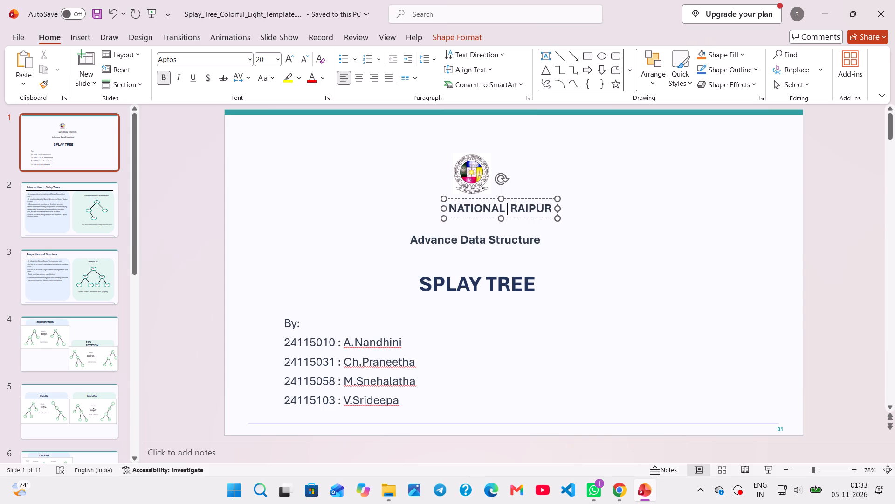
type("INS")
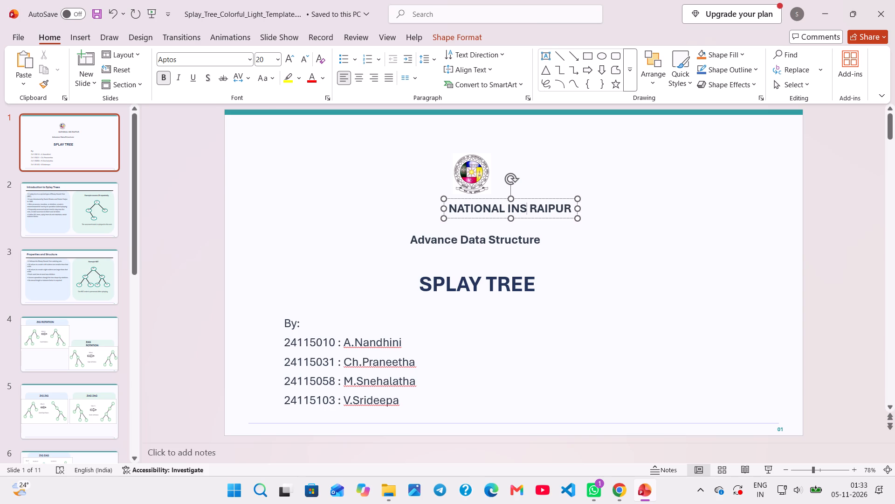
type("TITUTE OF TECHNOLOGY")
key("comma")
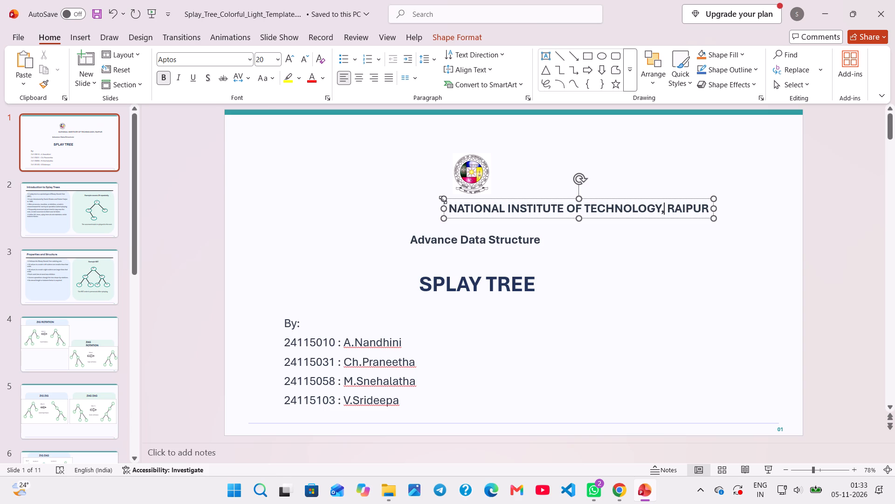
Shift the institute name heading left and slightly down so it sits beneath the logo, just above the Advance Data Structure line.
left_click_drag(456, 197, 431, 203)
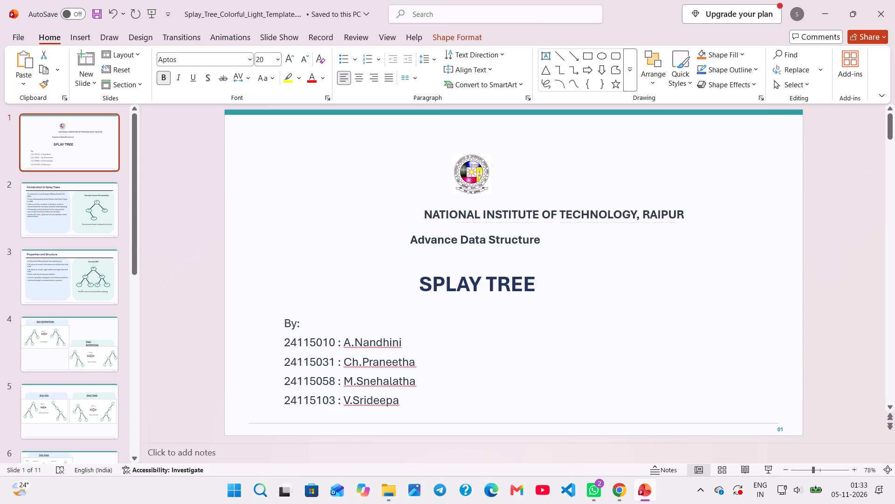
left_click_drag(431, 203, 385, 207)
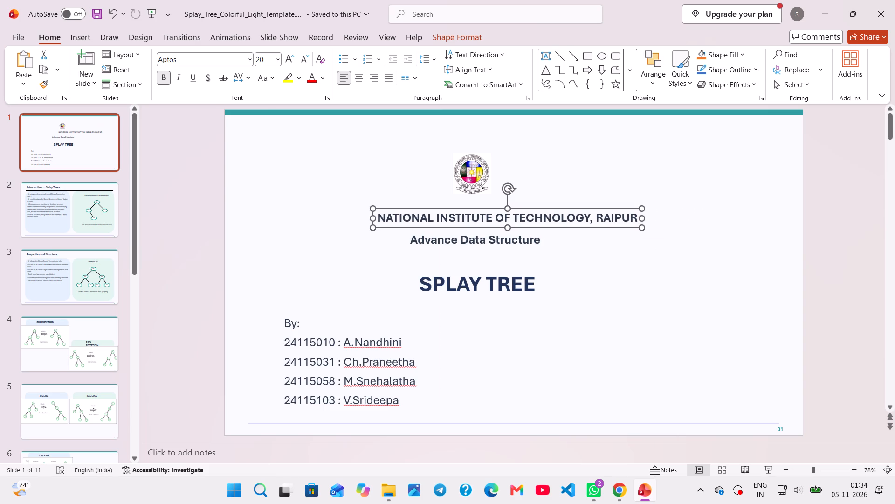
Move the Advance Data Structure line slightly down, between the institute name and the SPLAY TREE title.
left_click(426, 241)
left_click_drag(426, 241, 433, 249)
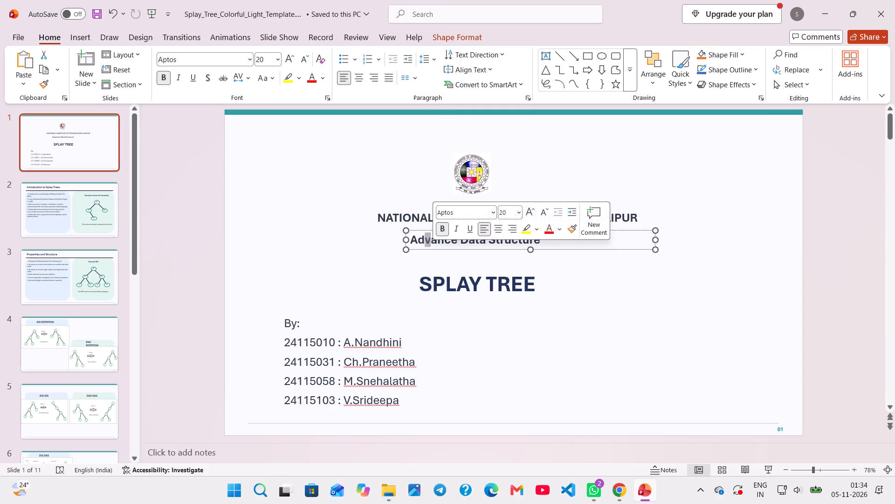
left_click_drag(443, 249, 448, 258)
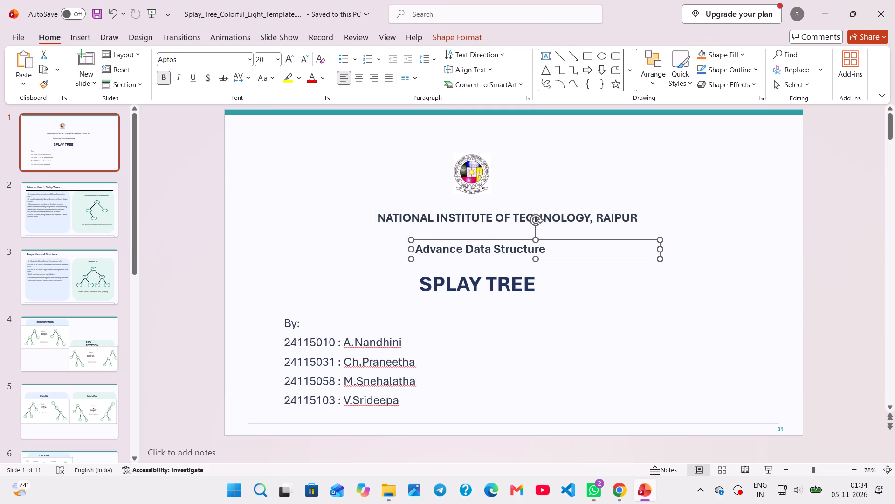
Nudge the institute name heading a little further left, keeping its height, to centre it better over the lines below.
left_click(442, 215)
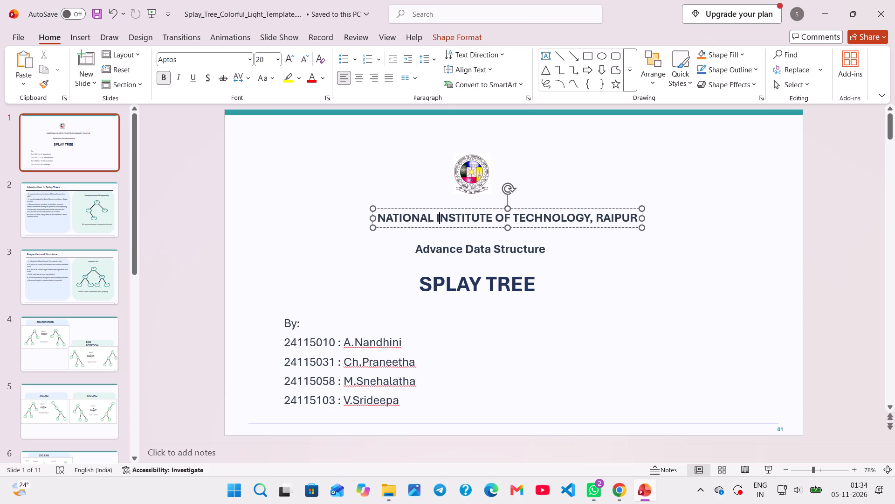
left_click_drag(444, 207, 431, 207)
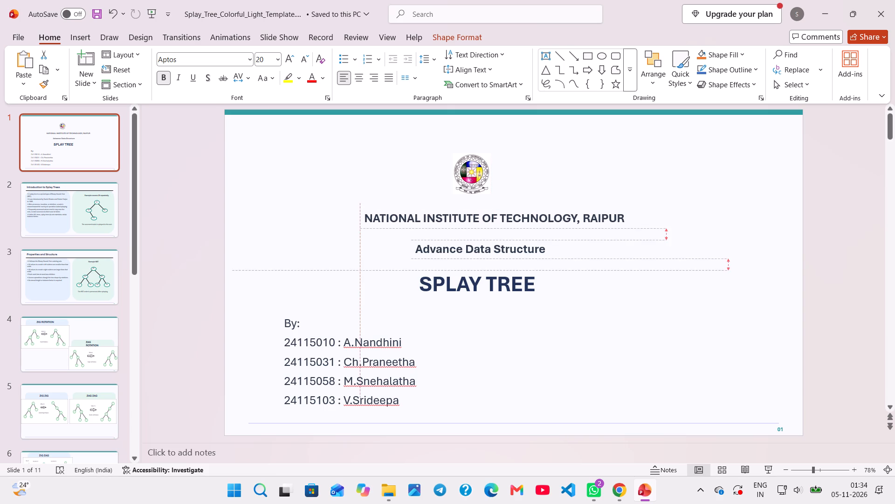
left_click_drag(431, 207, 432, 207)
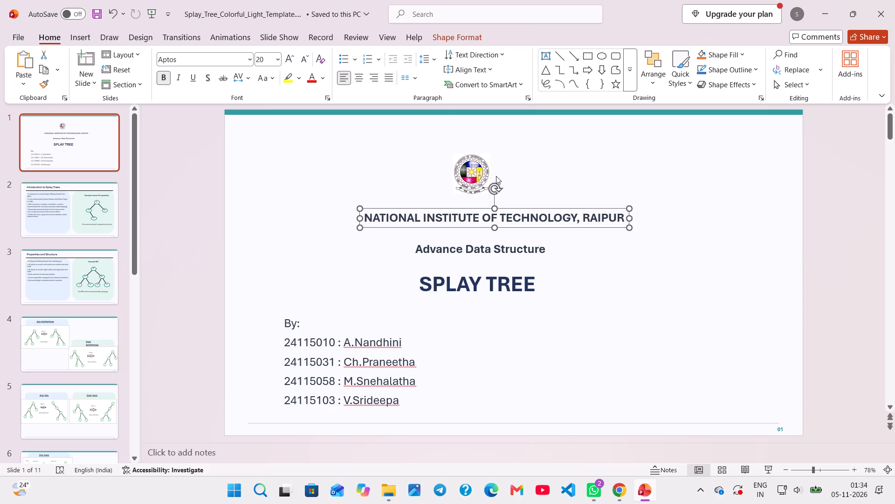
Select the college logo above the institute name heading.
left_click(473, 170)
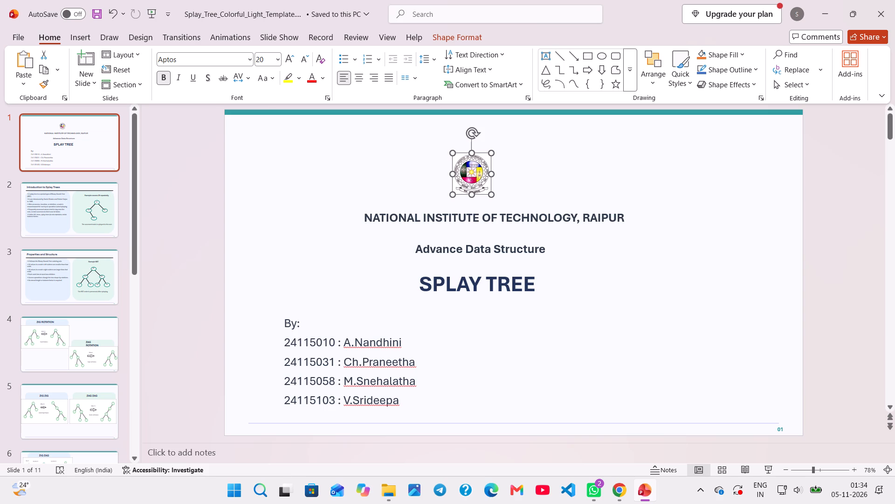
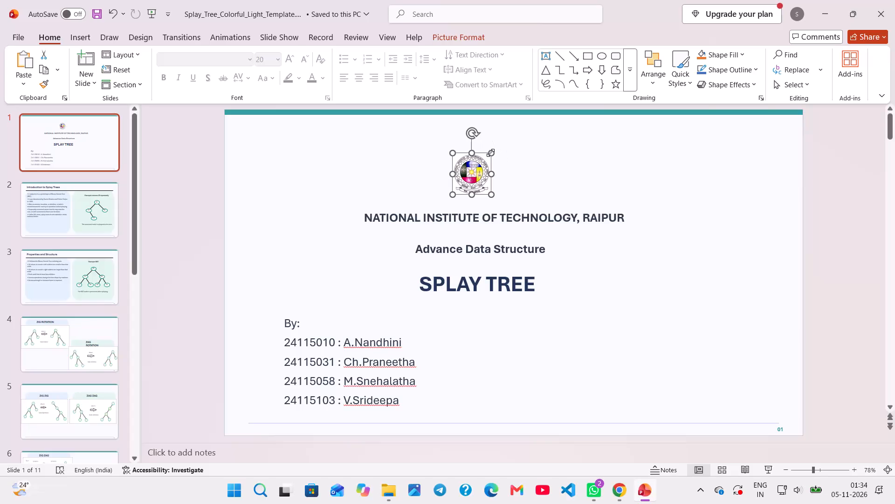
Enlarge the college logo to nearly twice its size and shift it slightly down and right, just above the institute name heading.
left_click_drag(491, 153, 533, 171)
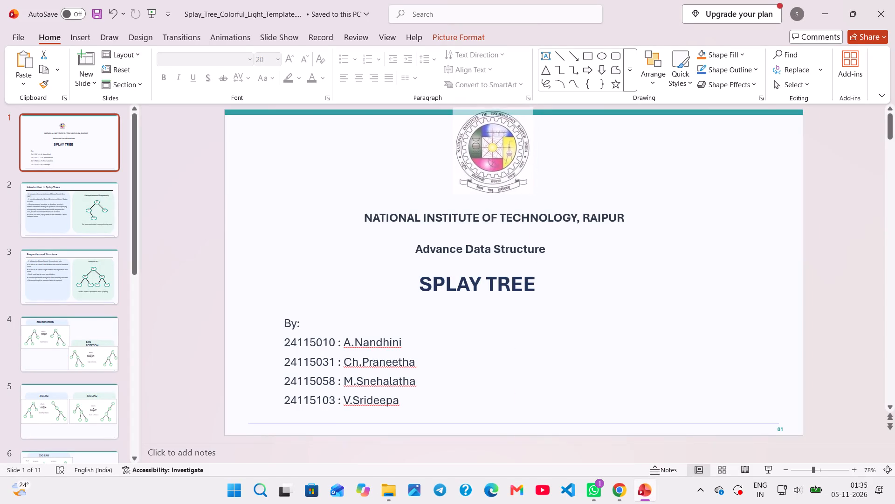
left_click_drag(533, 171, 523, 167)
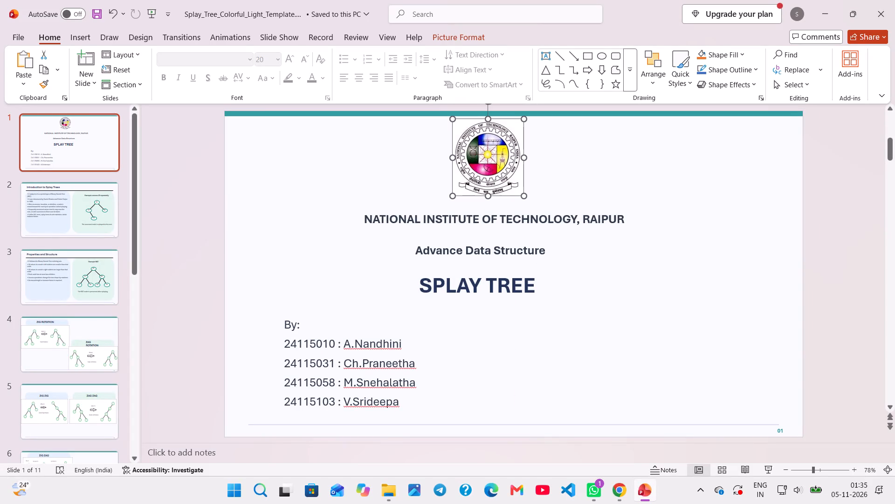
left_click_drag(506, 171, 511, 180)
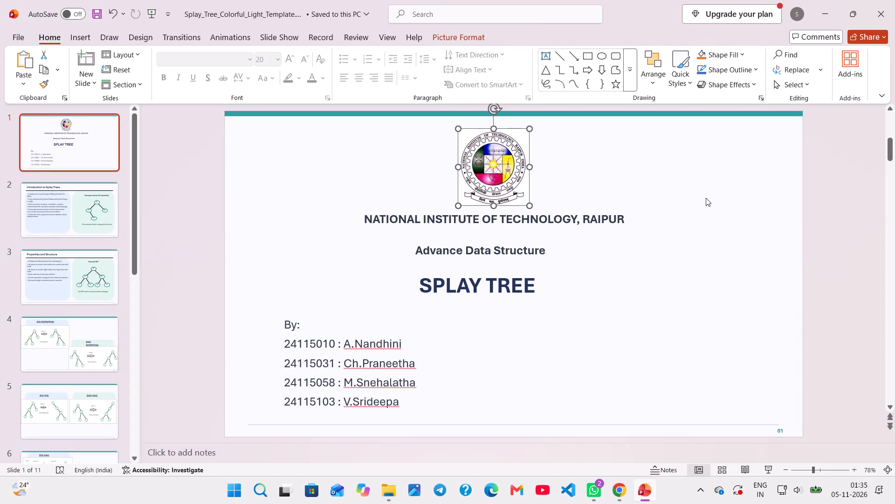
left_click(706, 198)
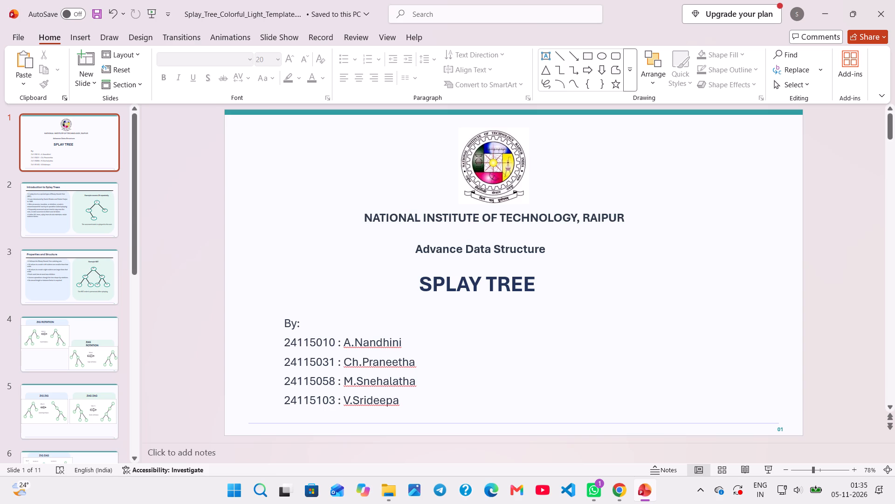
Move the institute name heading slightly down and right, leaving a gap below the enlarged logo.
left_click(567, 214)
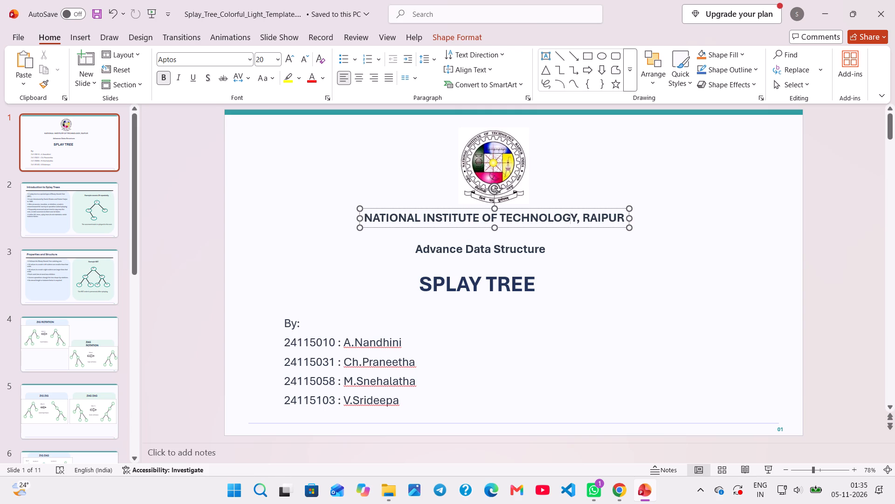
left_click_drag(486, 226, 489, 232)
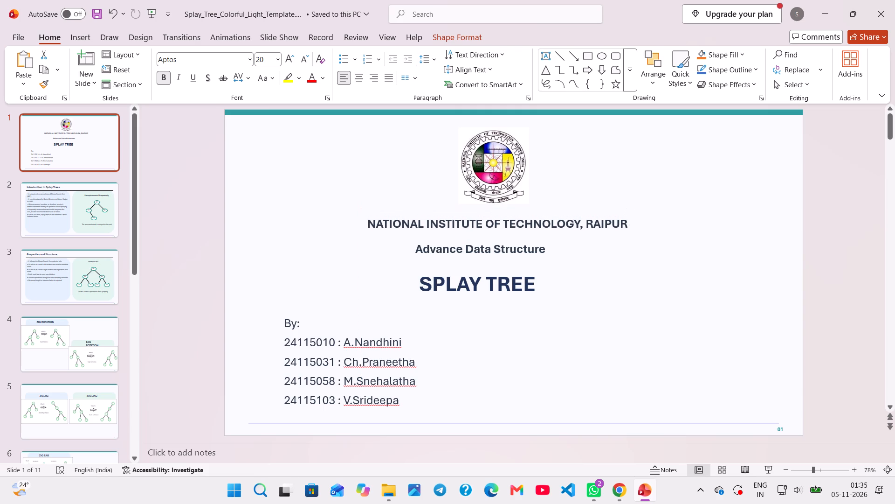
left_click_drag(489, 232, 493, 236)
Shift the Advance Data Structure line right so it sits centred beneath the institute name heading.
left_click(483, 252)
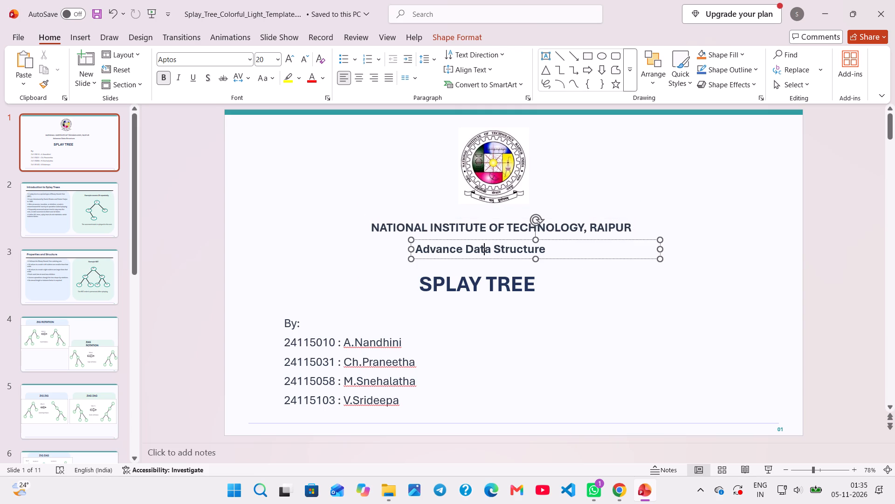
left_click_drag(483, 252, 490, 252)
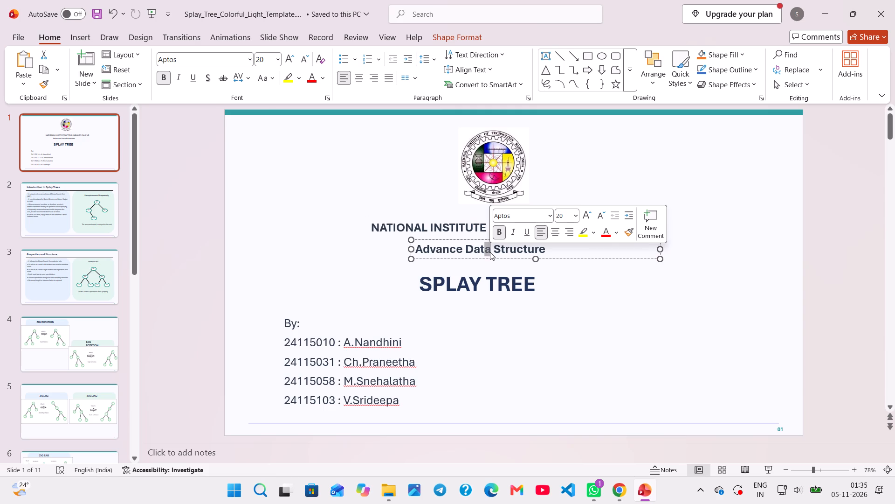
left_click(429, 248)
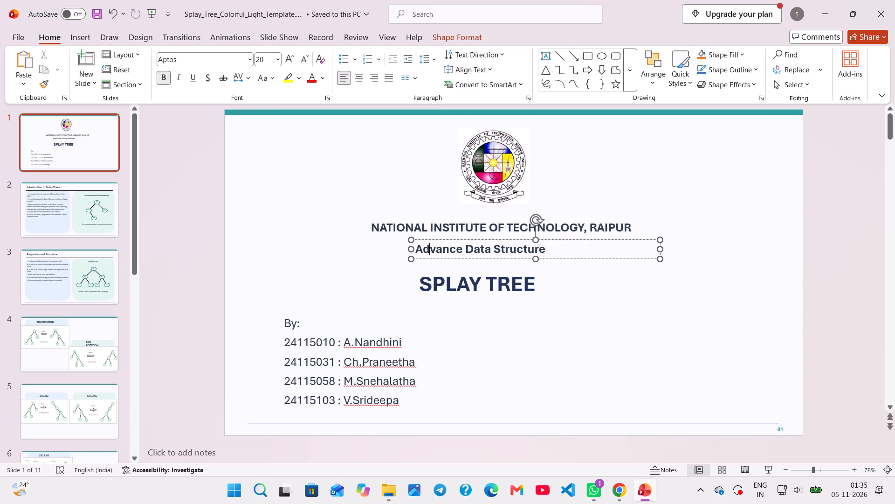
left_click(434, 241)
left_click_drag(434, 238, 446, 238)
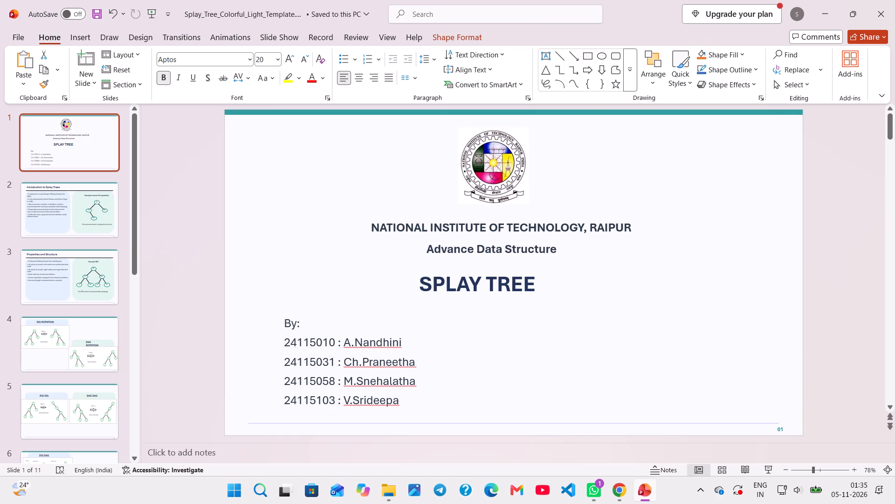
left_click_drag(446, 238, 453, 237)
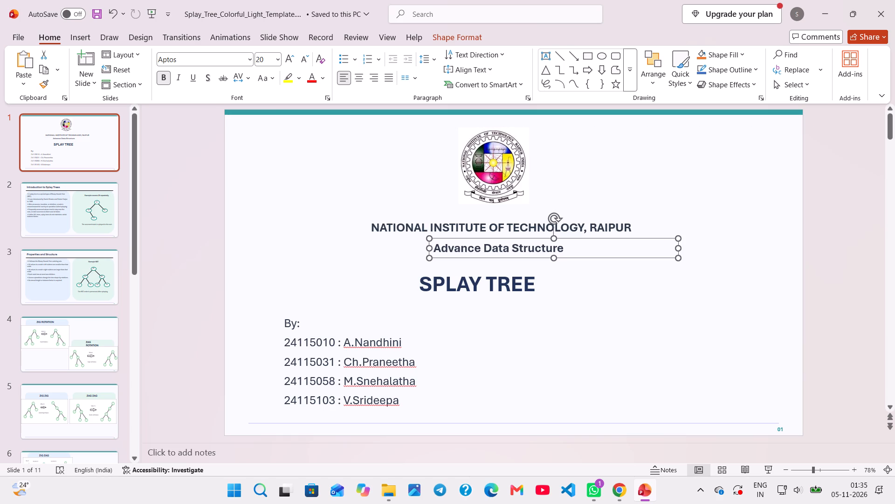
Move the SPLAY TREE title right and slightly up so it is centred under the Advance Data Structure line.
left_click(452, 287)
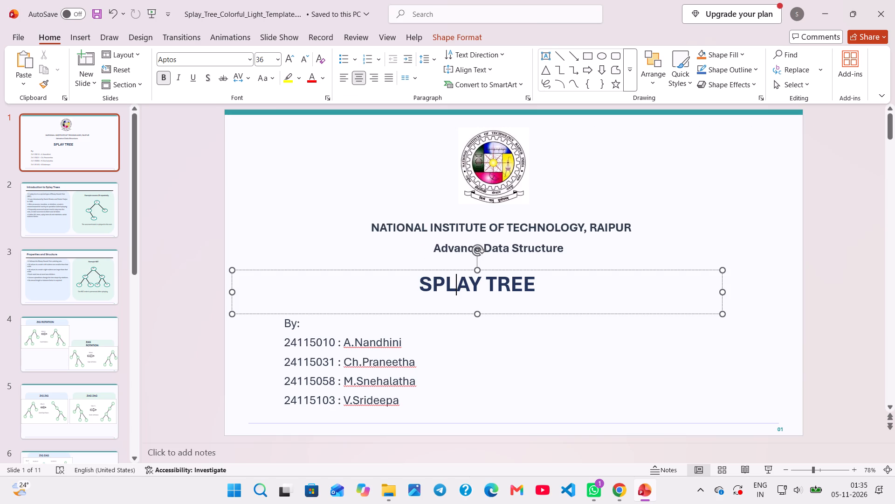
left_click_drag(450, 269, 467, 266)
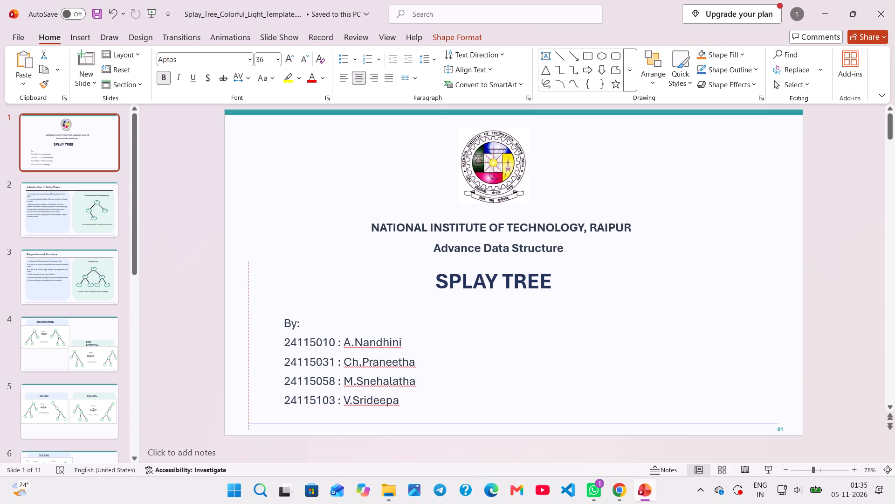
left_click_drag(467, 266, 472, 265)
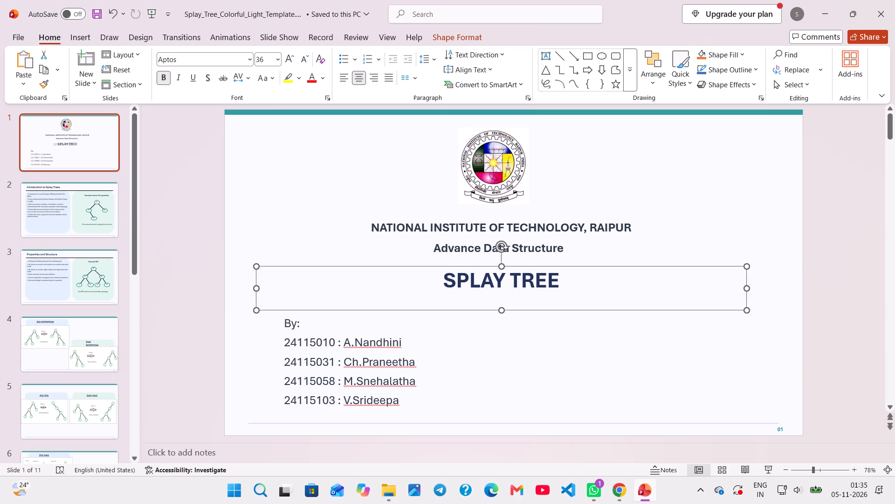
Nudge the college logo slightly down and right to centre it closer above the institute name heading.
left_click(494, 144)
left_click_drag(494, 144, 496, 150)
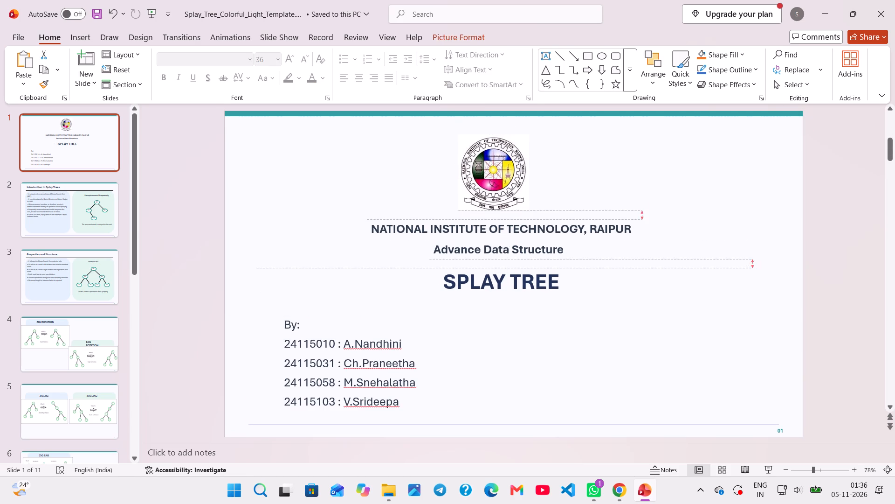
left_click_drag(496, 150, 497, 151)
left_click(662, 185)
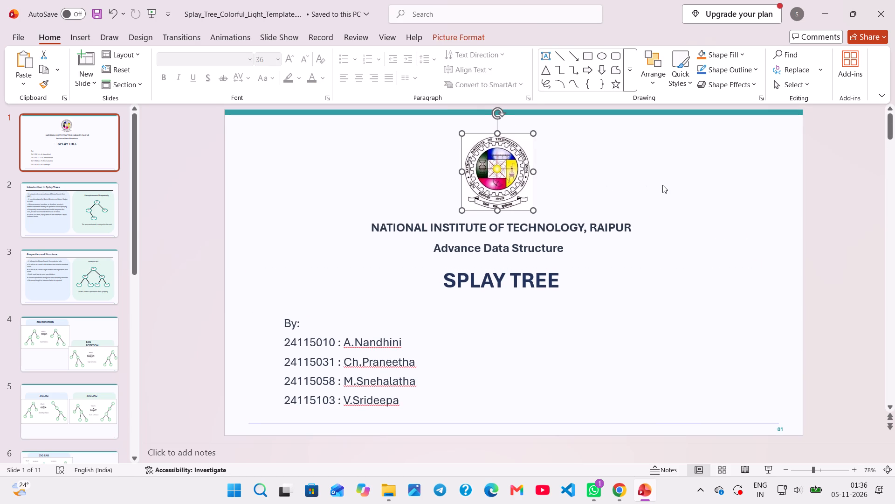
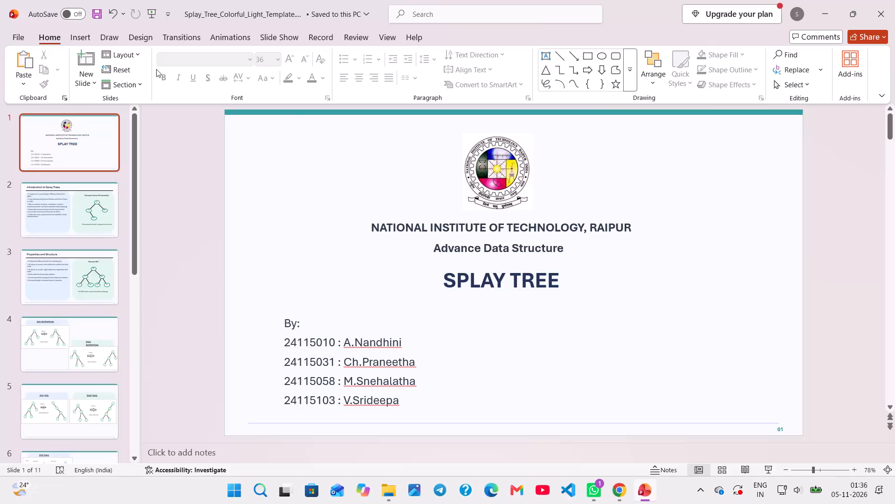
Save a PDF copy of the presentation in the Downloads folder, named Splay_Tree_Colorful_Light_Template_FINALE.
left_click(18, 42)
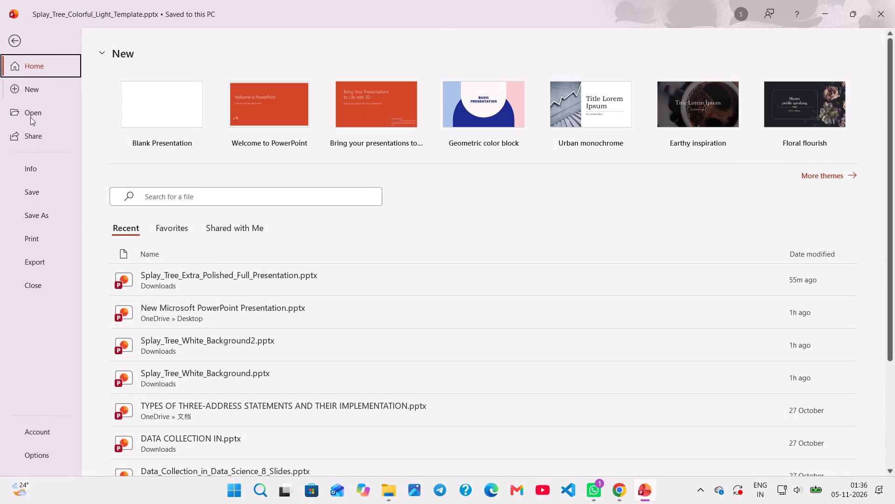
left_click(50, 210)
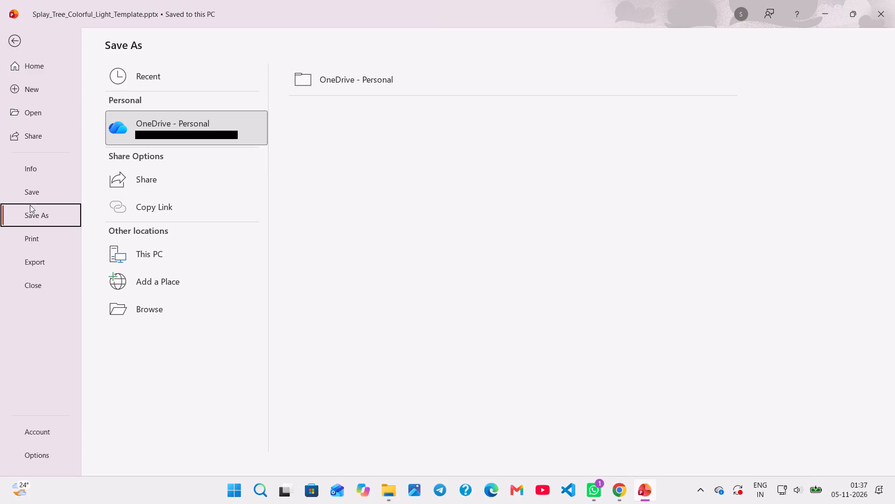
left_click(150, 259)
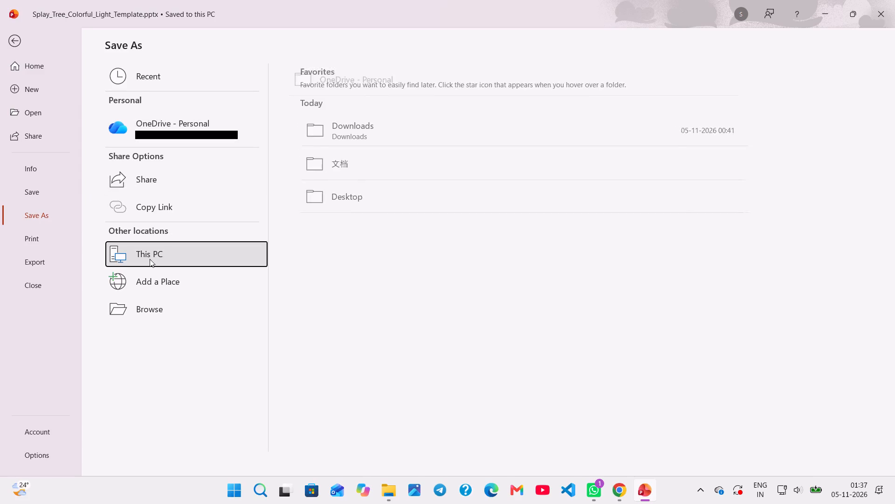
left_click(330, 117)
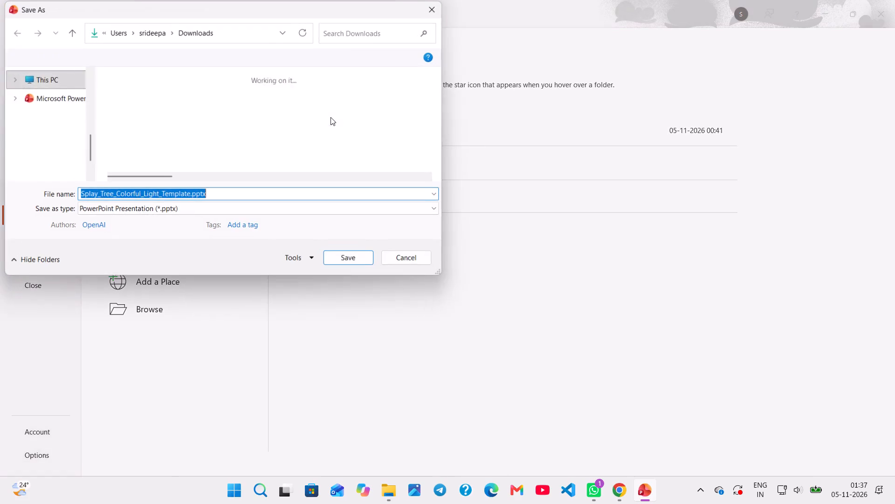
left_click(192, 196)
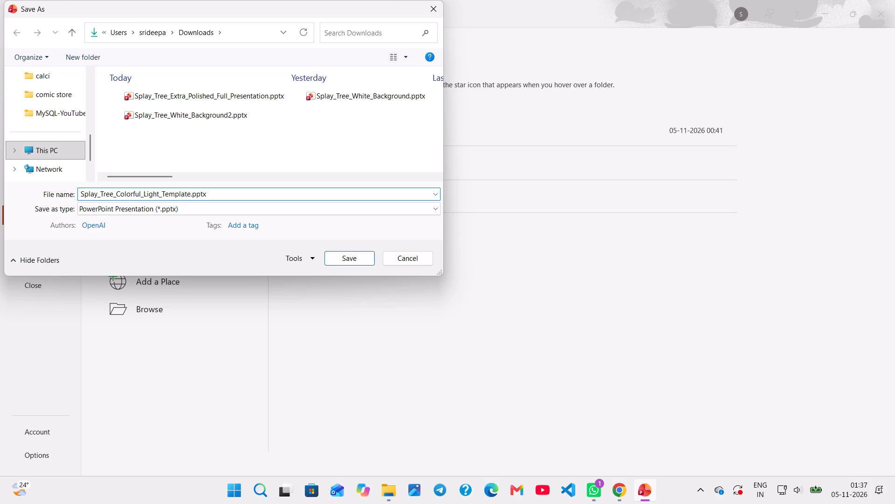
left_click(190, 196)
type("_FINALE")
left_click(149, 214)
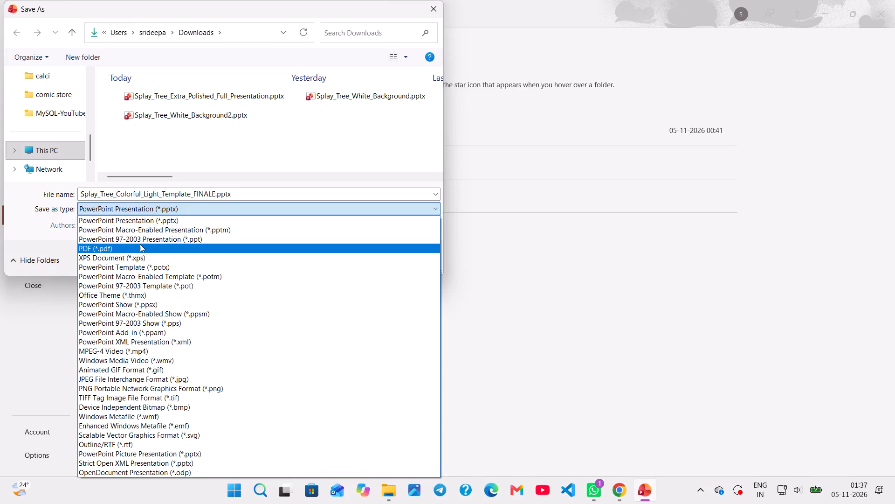
left_click(140, 244)
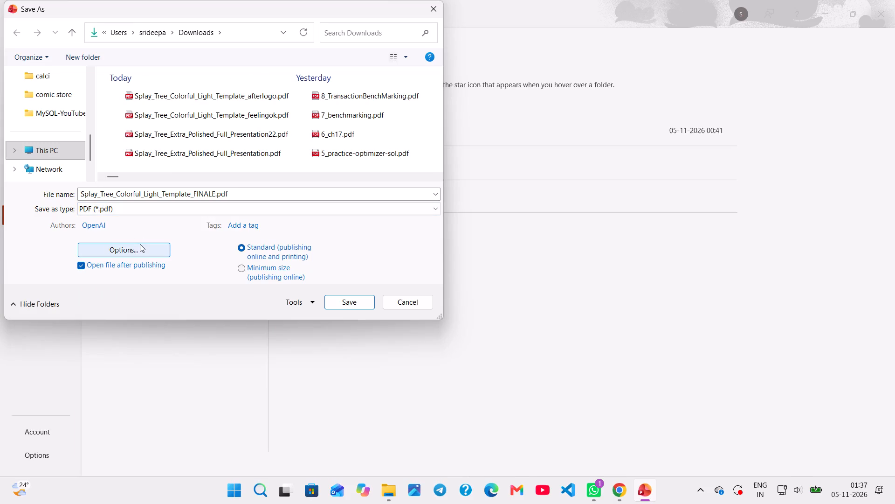
scroll(47, 108, "up", 4)
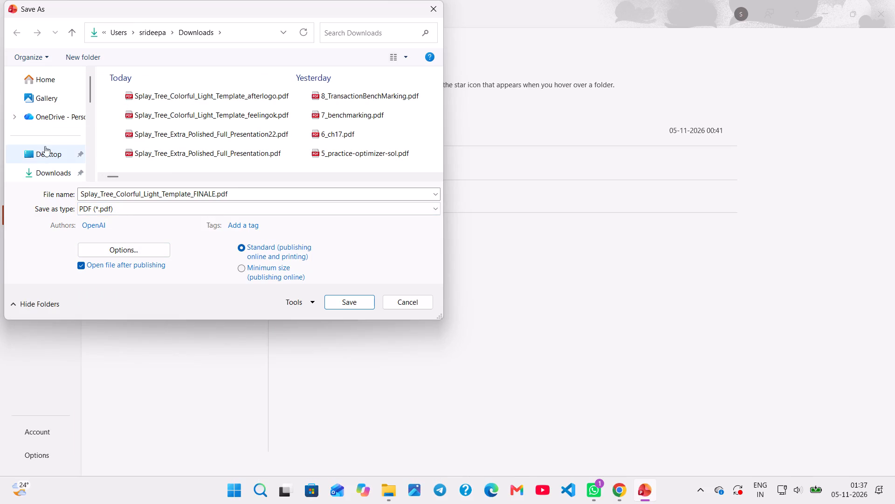
left_click(48, 165)
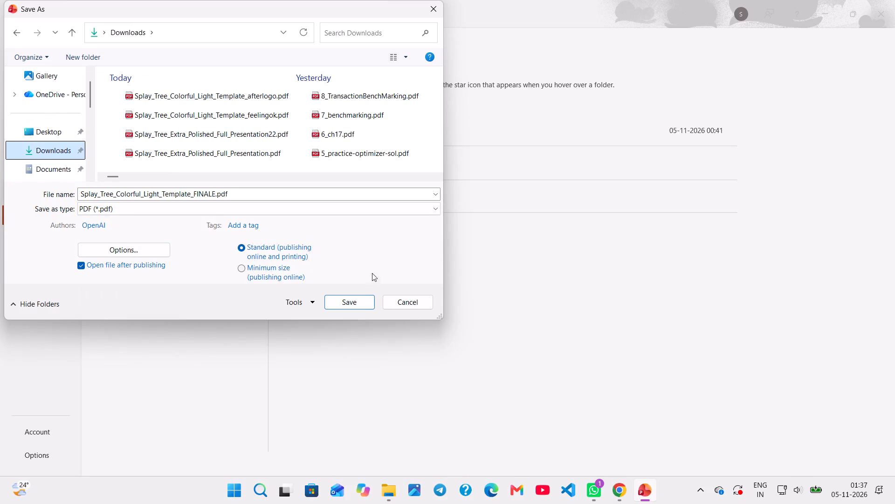
left_click(361, 304)
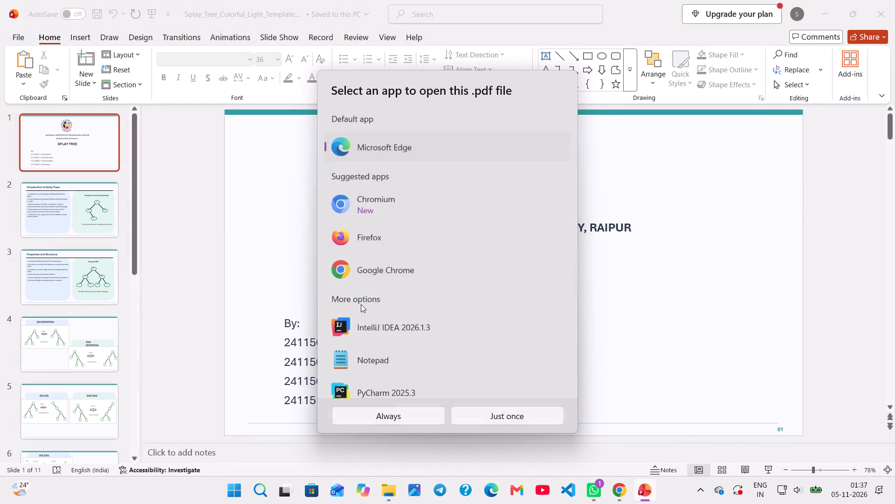
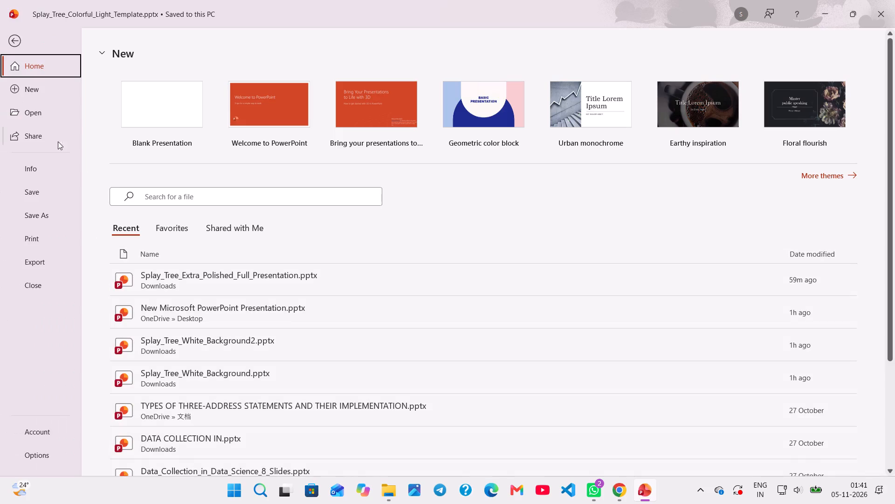
Save a PowerPoint copy of the presentation in the Downloads folder, named Splay_Tree_Colorful_Light_Template_FINALE.pptx.
left_click(44, 211)
left_click(163, 253)
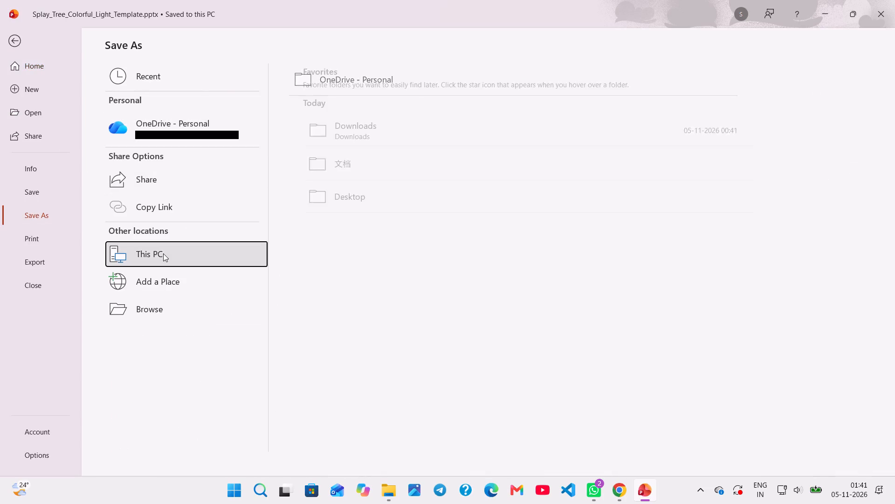
left_click(386, 136)
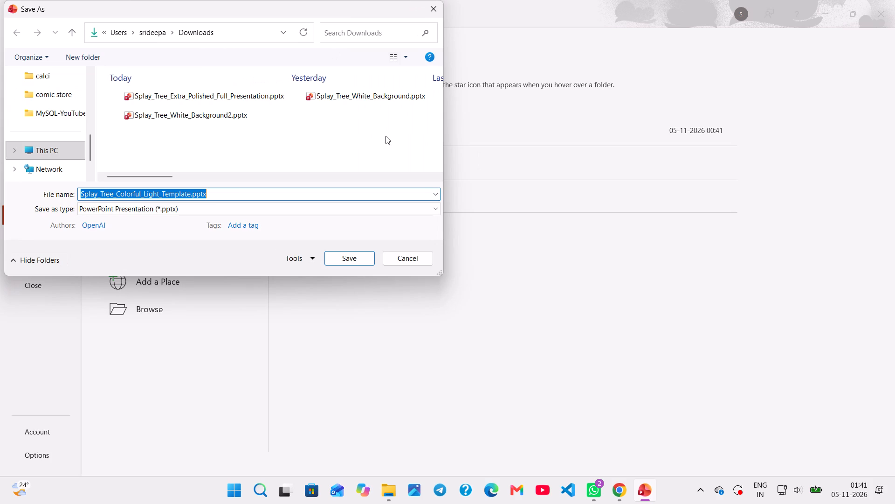
left_click(191, 194)
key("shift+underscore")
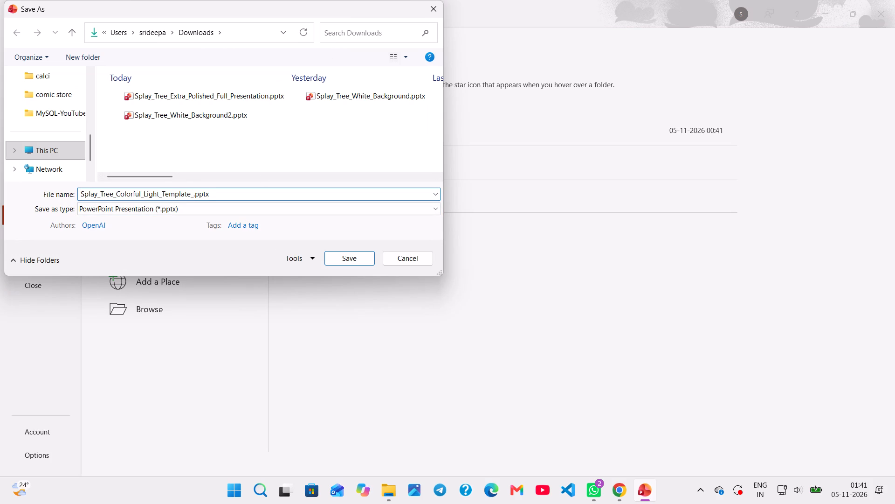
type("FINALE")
scroll(70, 116, "up", 4)
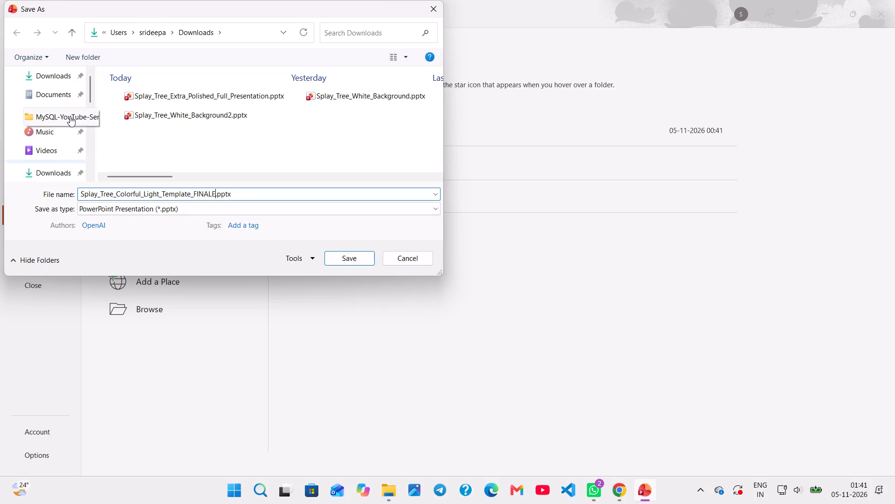
left_click(46, 168)
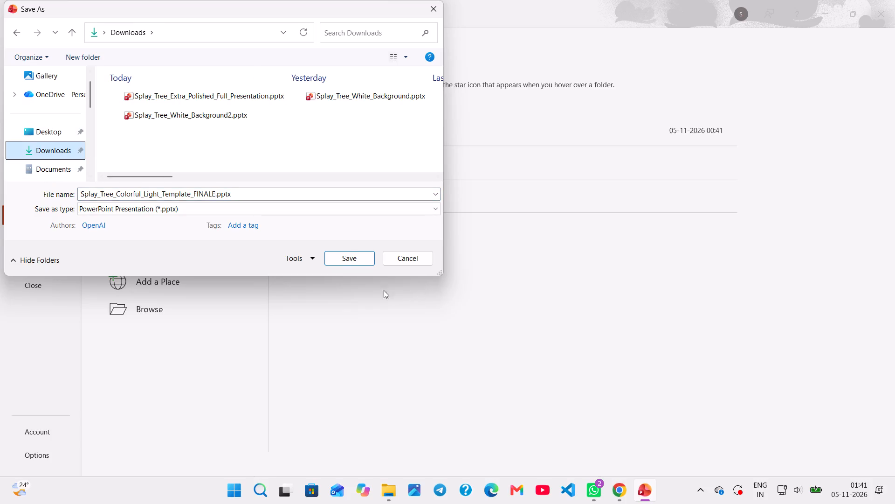
left_click(350, 259)
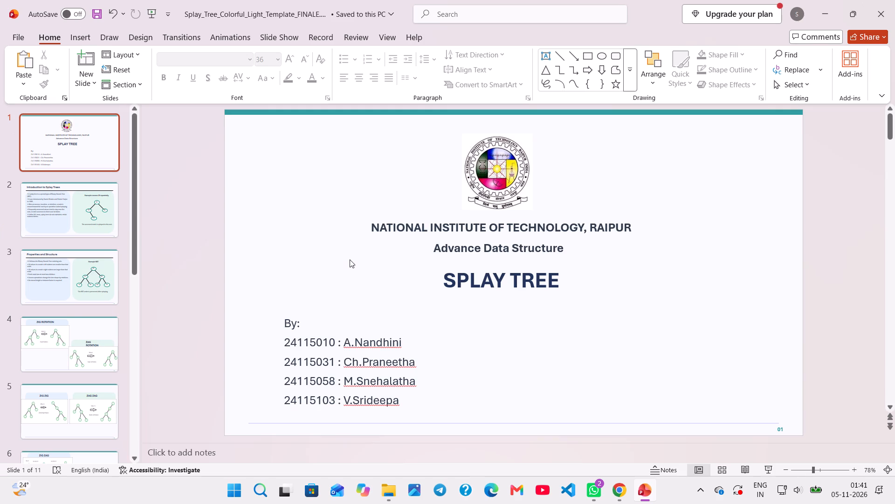